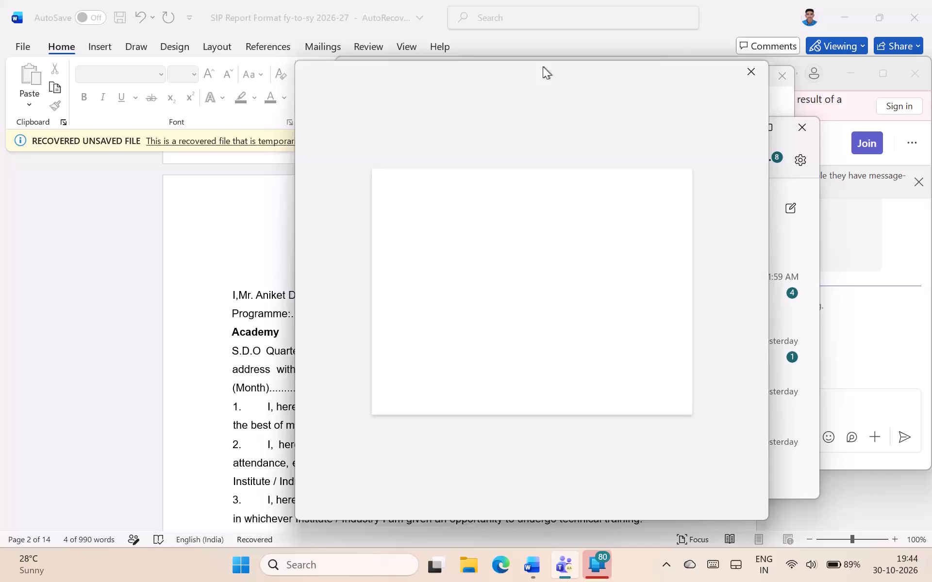
Close the messaging window with unread conversations that sits behind the blank dialog.
click(815, 124)
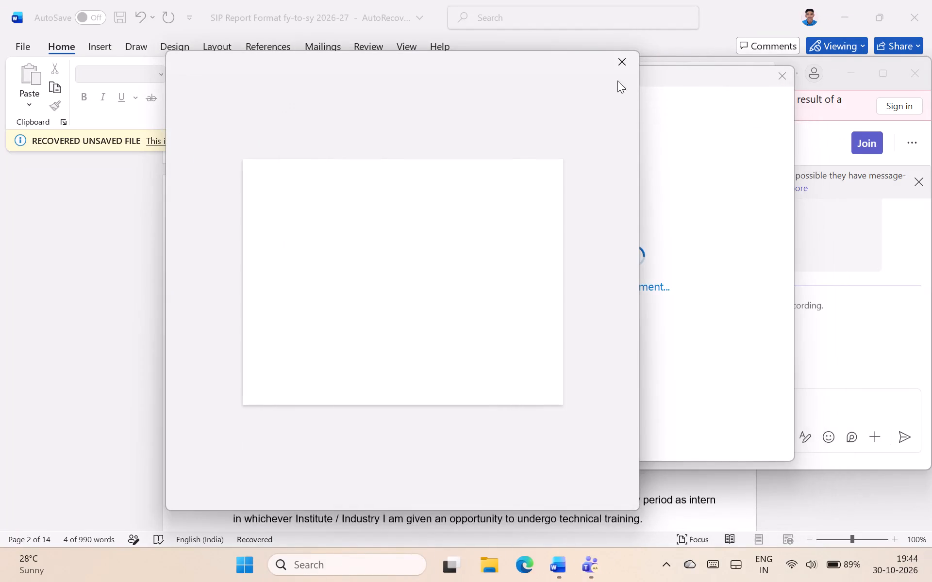
Move the blank dialog aside so it no longer covers the annexure page of the report document.
click(522, 66)
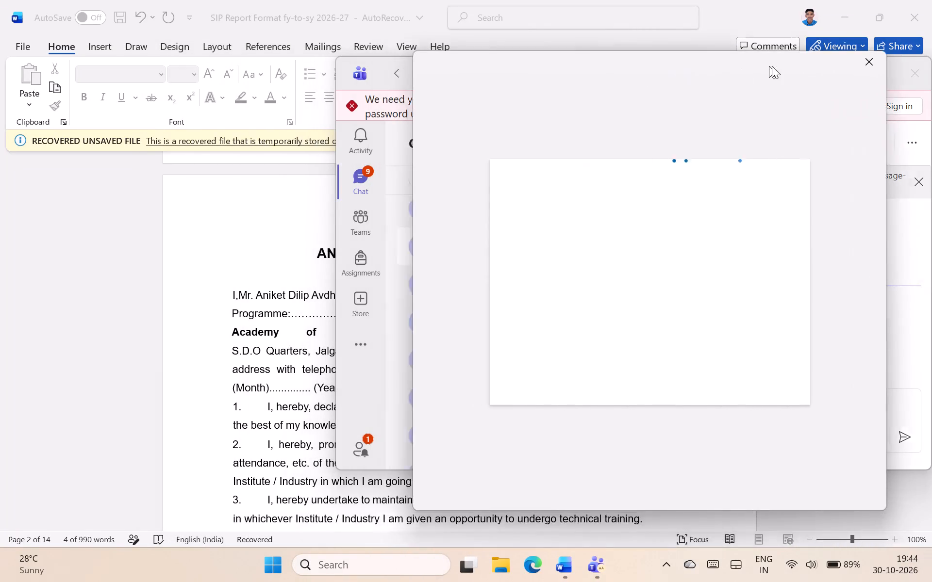
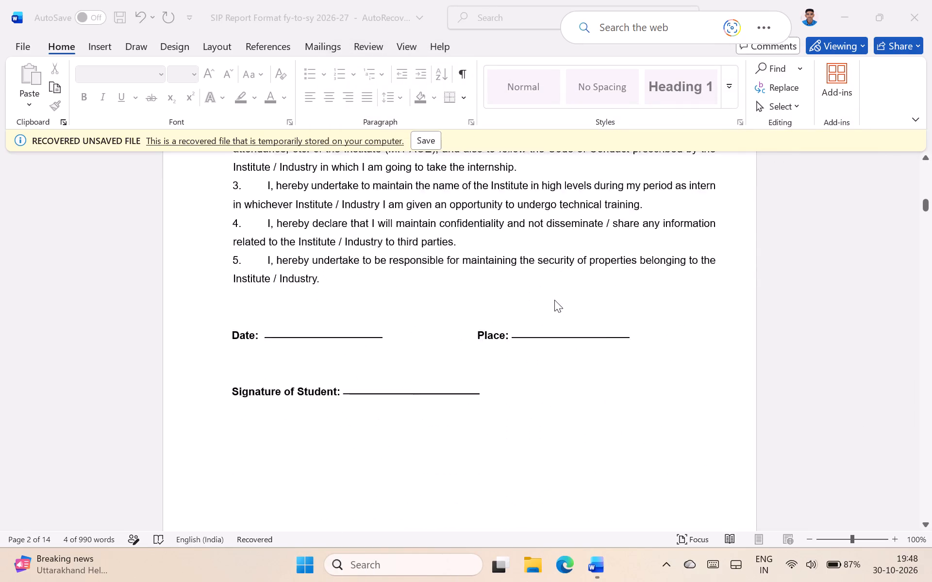
Look through the Annexure-I undertaking and the Annexure-II internship application form.
scroll(554, 300, down, 10)
scroll(554, 299, up, 7)
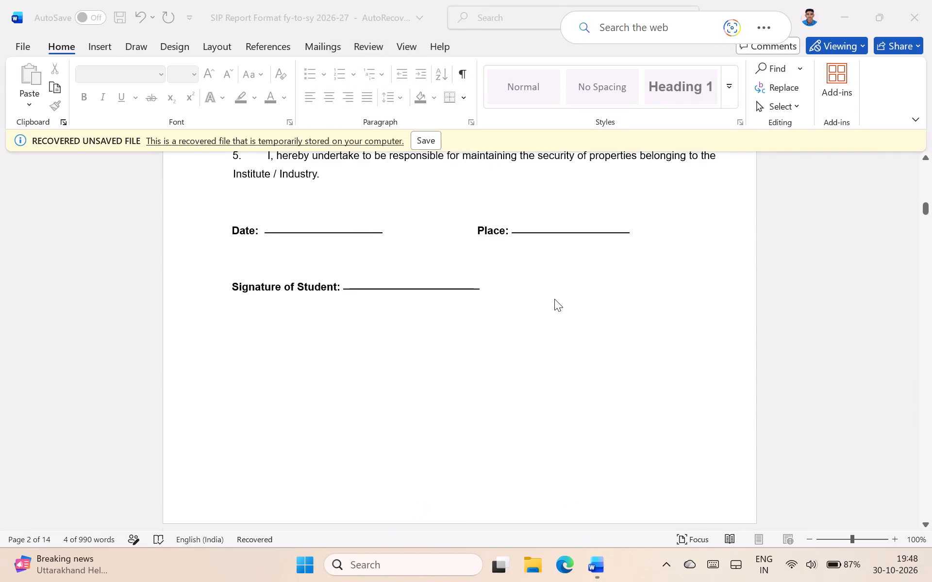
scroll(554, 299, up, 12)
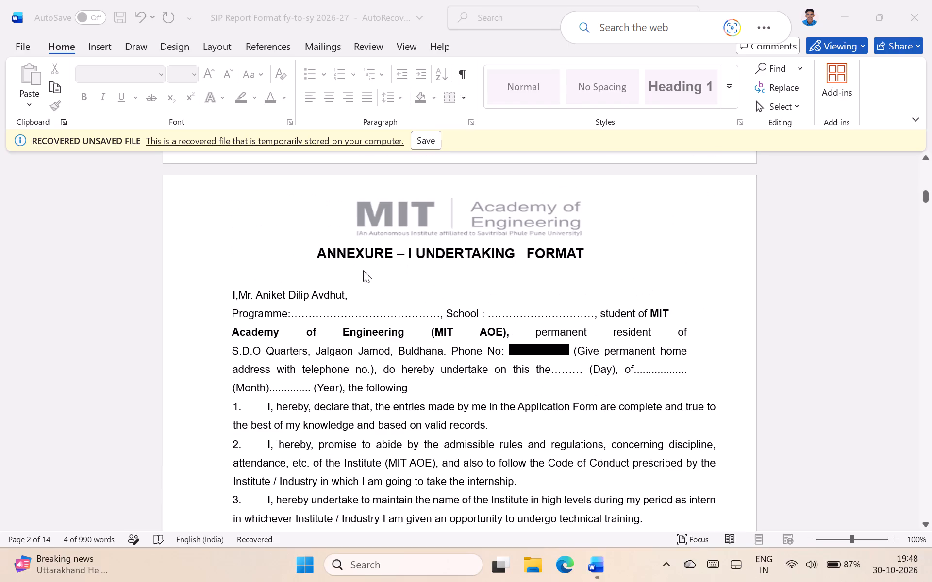
click(330, 250)
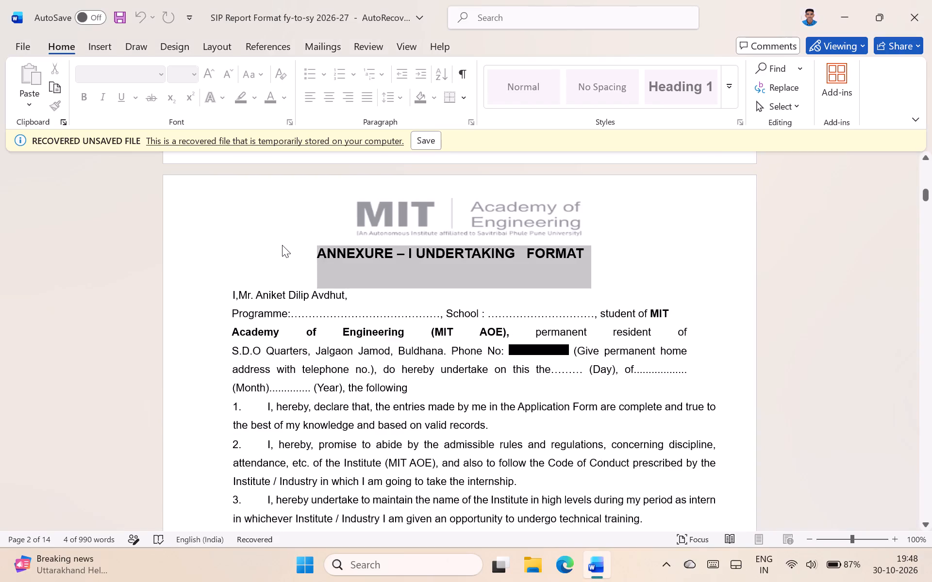
click(282, 245)
click(307, 254)
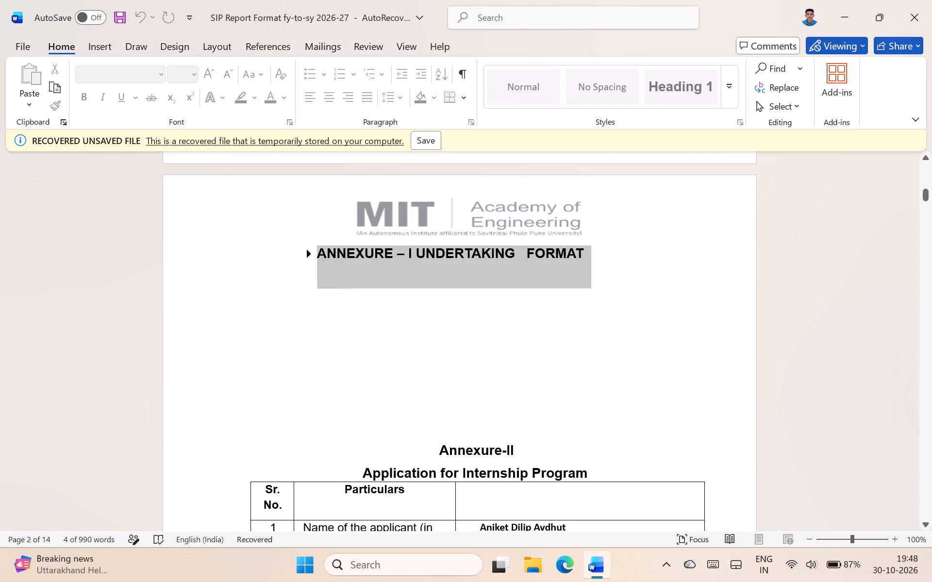
click(336, 350)
scroll(352, 345, down, 11)
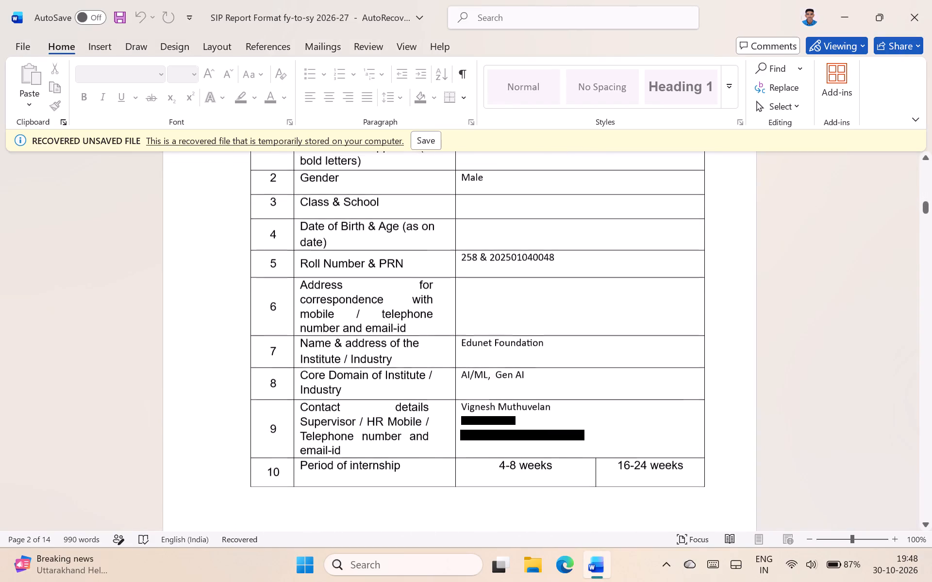
scroll(353, 338, down, 12)
scroll(353, 337, up, 15)
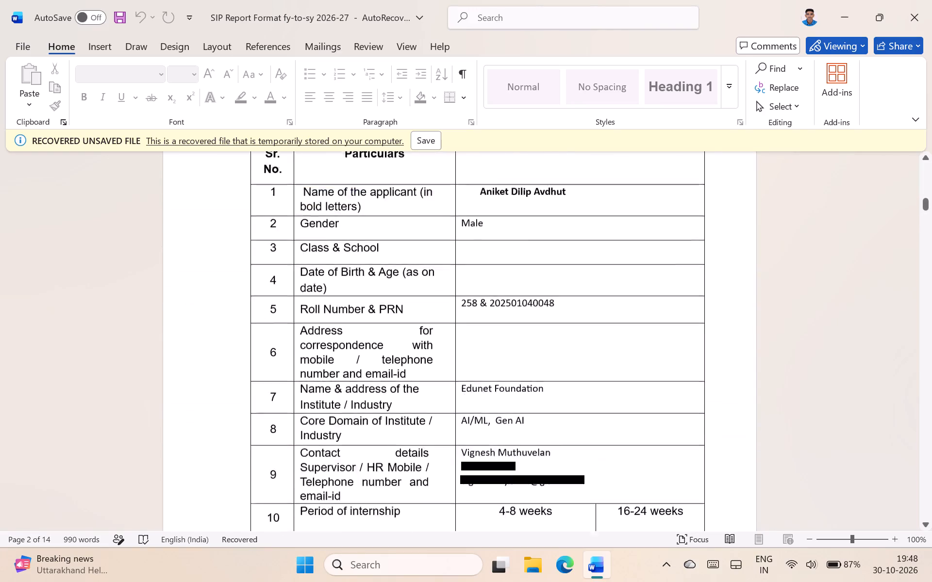
scroll(347, 337, up, 12)
click(309, 396)
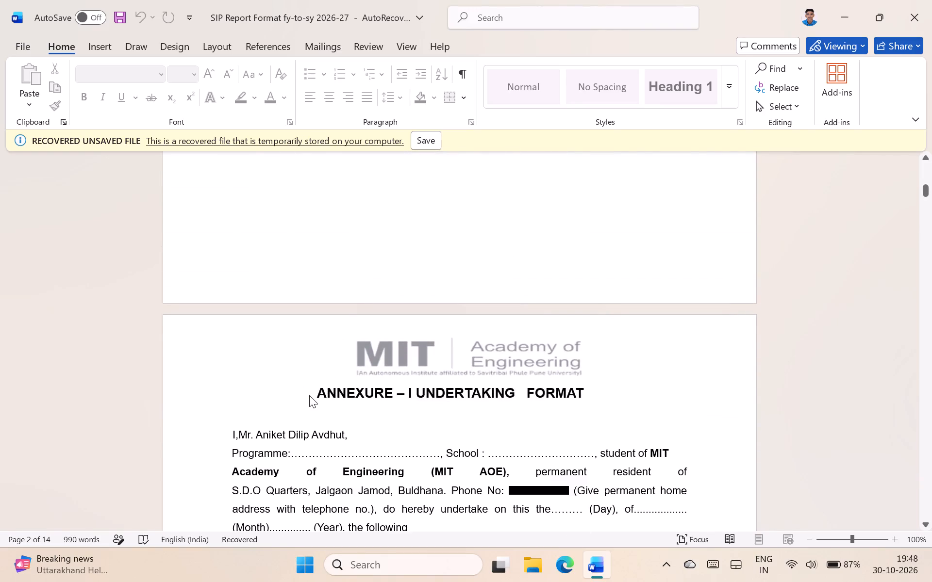
Copy the whole Annexure-I undertaking, from its heading through the student signature line and the blank lines below it.
scroll(321, 373, down, 2)
drag(319, 320, 470, 530)
scroll(450, 416, down, 3)
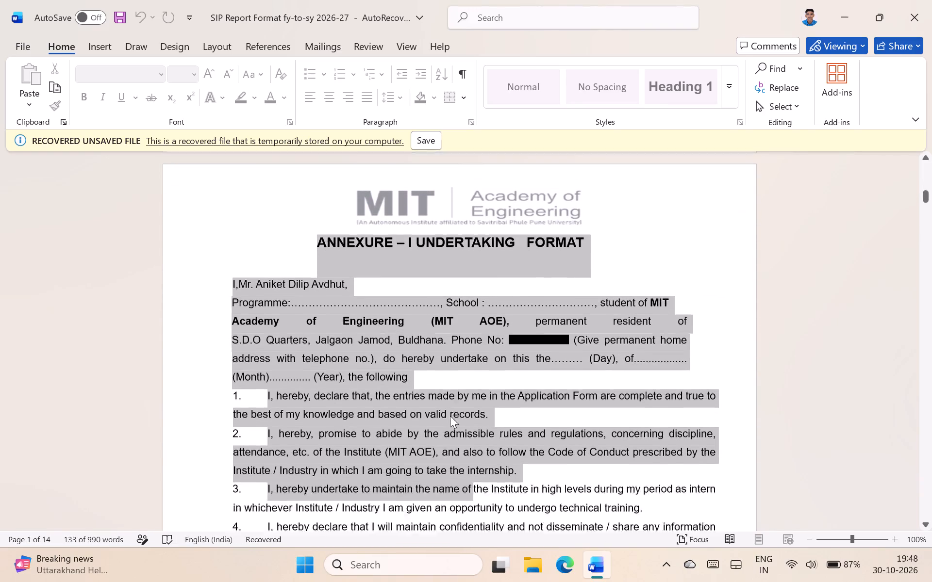
scroll(450, 416, down, 4)
scroll(372, 399, down, 7)
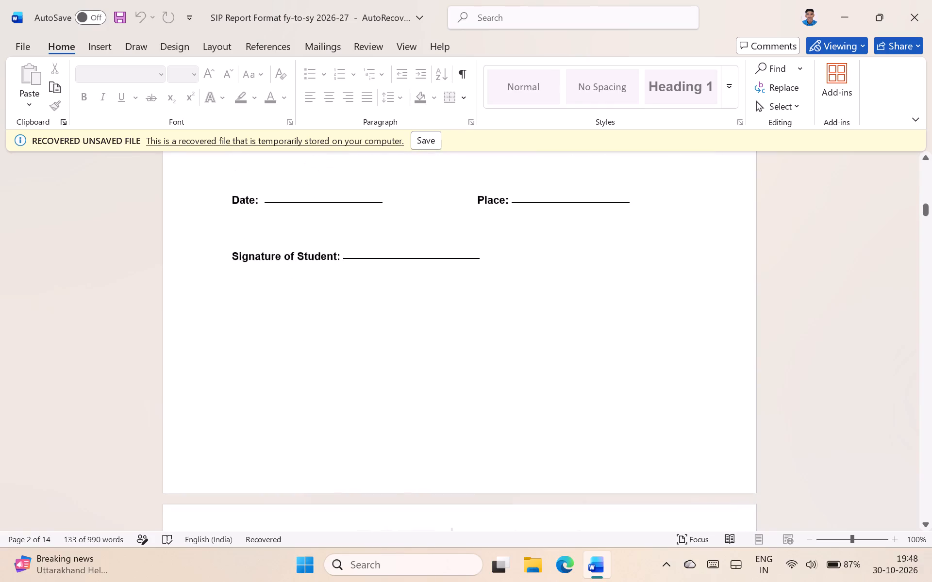
shift+click(356, 407)
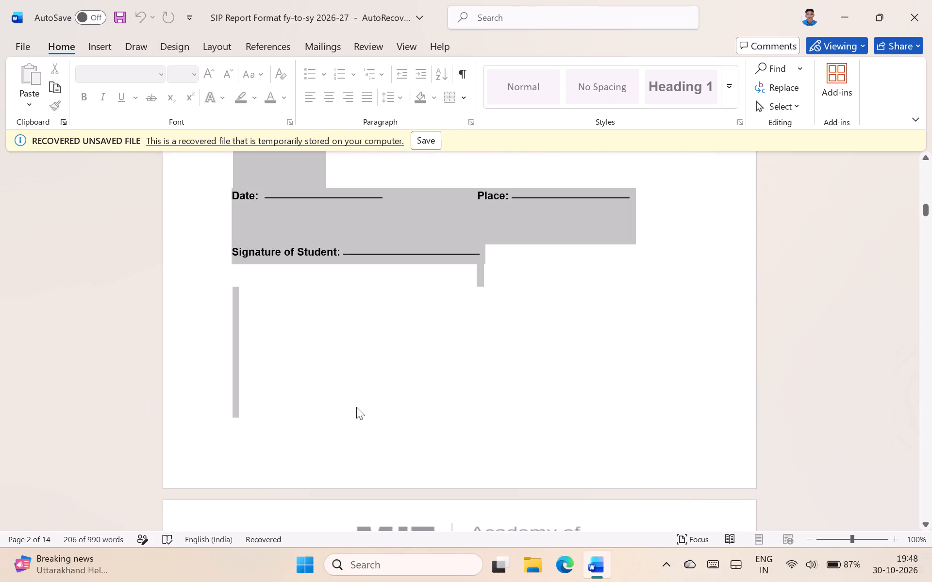
key(ctrl+c)
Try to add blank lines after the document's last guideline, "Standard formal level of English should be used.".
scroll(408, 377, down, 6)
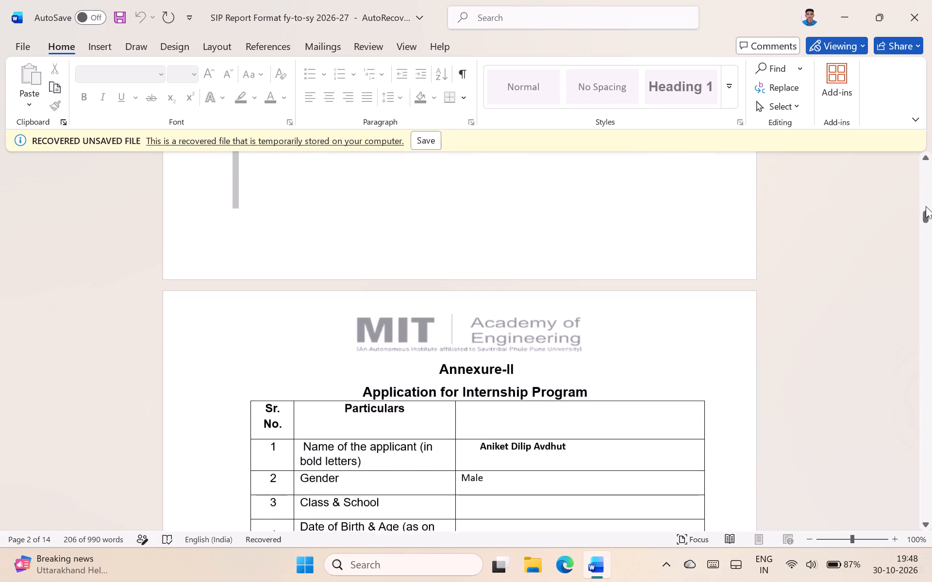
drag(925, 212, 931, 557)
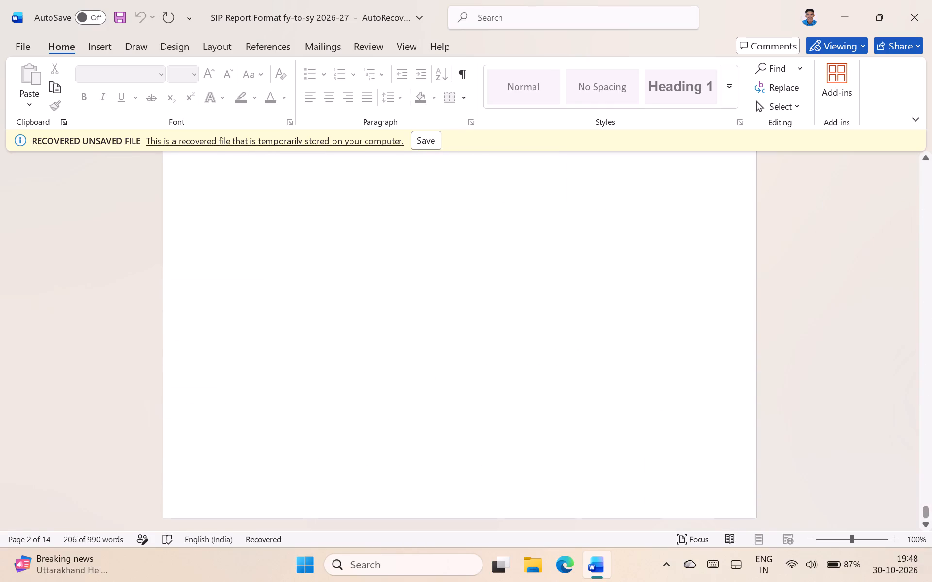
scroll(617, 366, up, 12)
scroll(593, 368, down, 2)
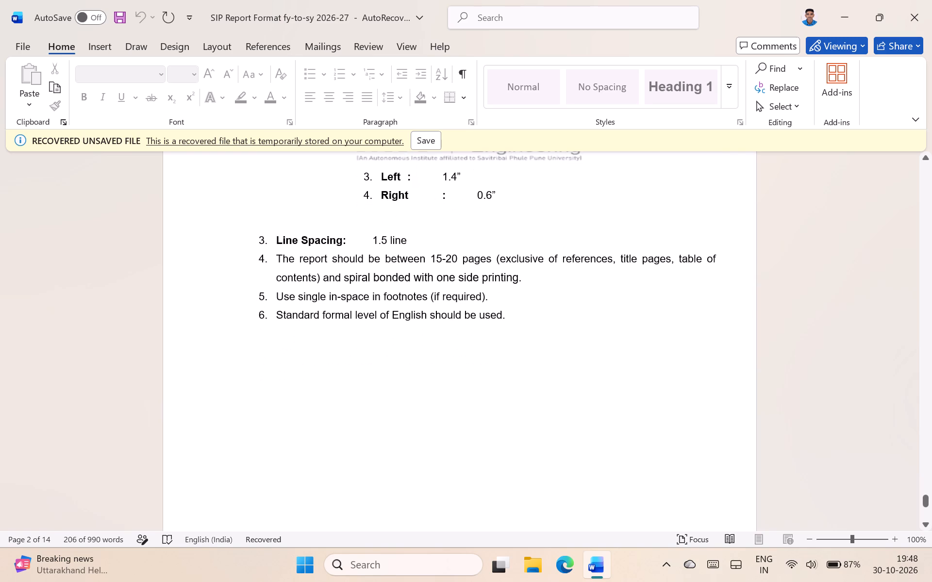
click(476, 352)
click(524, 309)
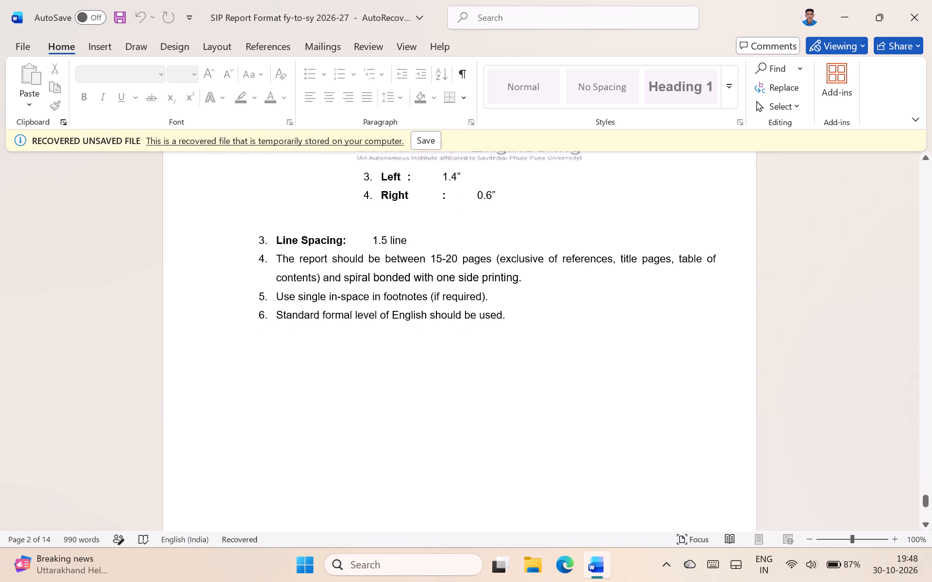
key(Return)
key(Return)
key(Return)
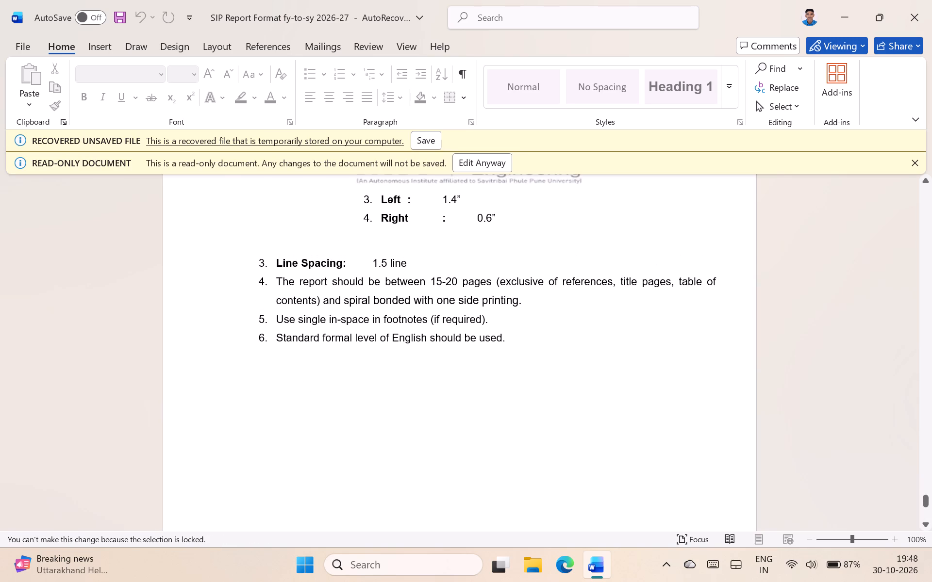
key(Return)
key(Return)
Save the recovered, temporarily stored document.
scroll(423, 264, up, 2)
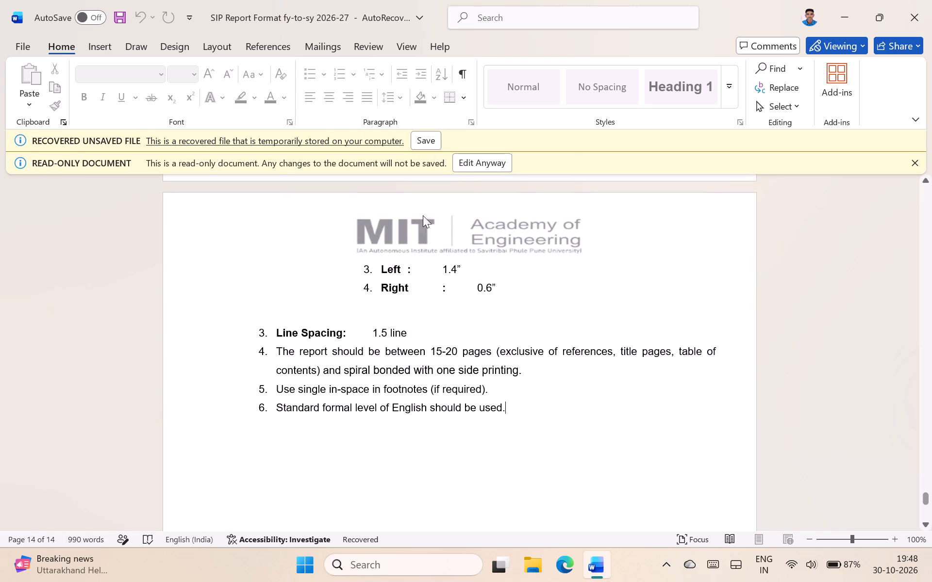
scroll(545, 260, up, 18)
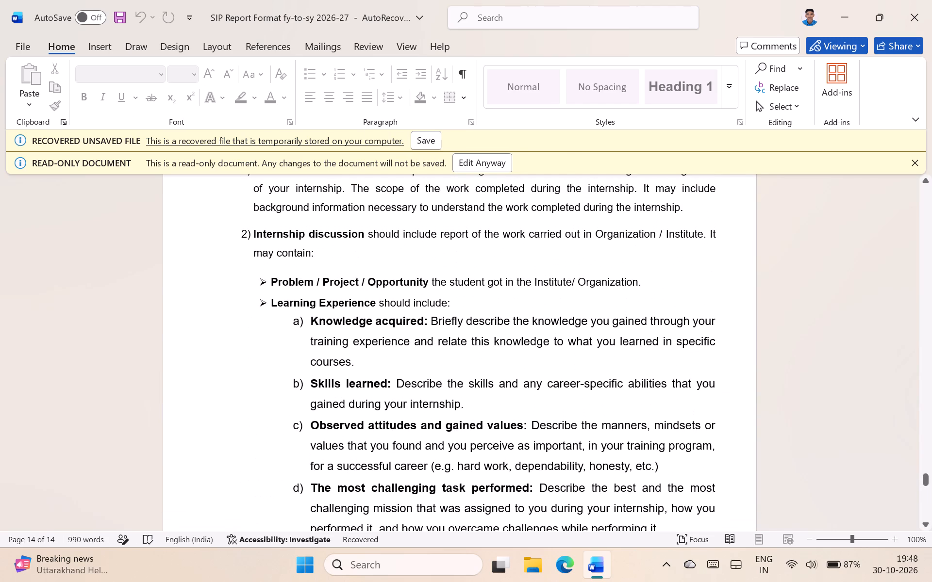
drag(926, 485, 928, 442)
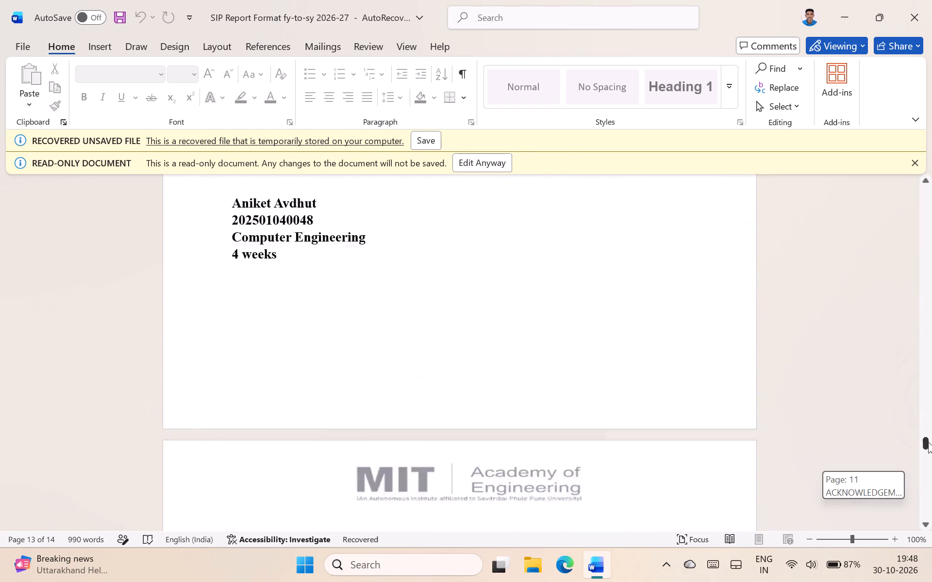
drag(928, 442, 930, 448)
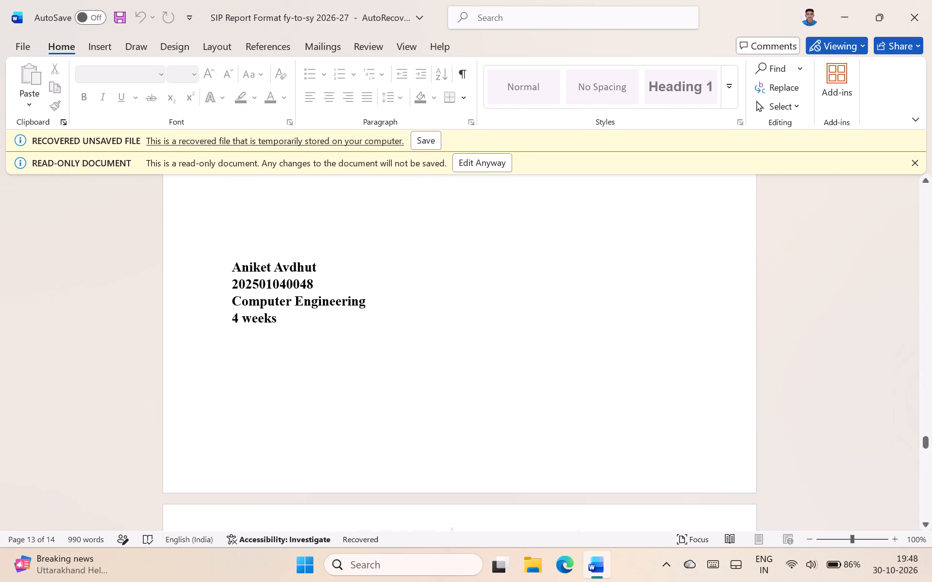
click(417, 141)
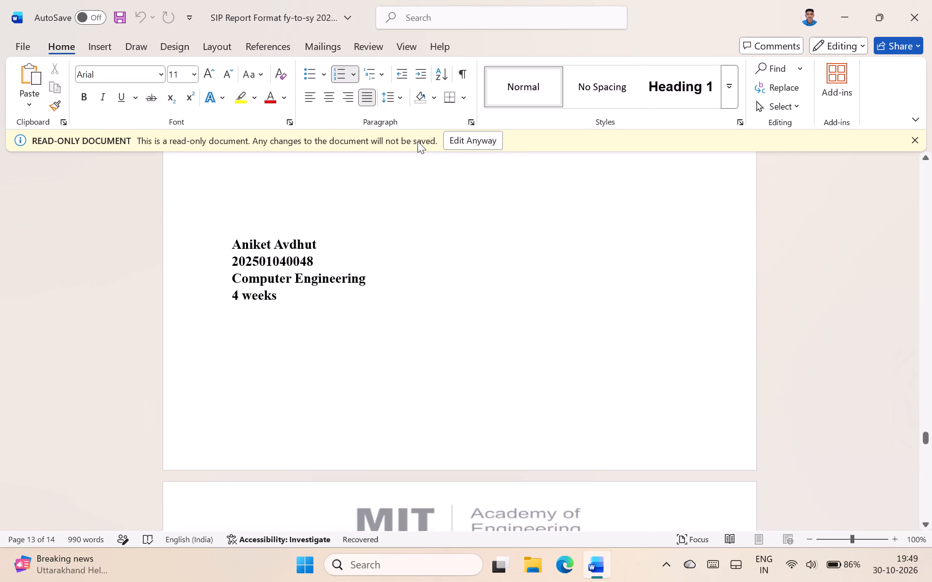
Allow editing of the read-only document despite its notice.
drag(928, 440, 931, 482)
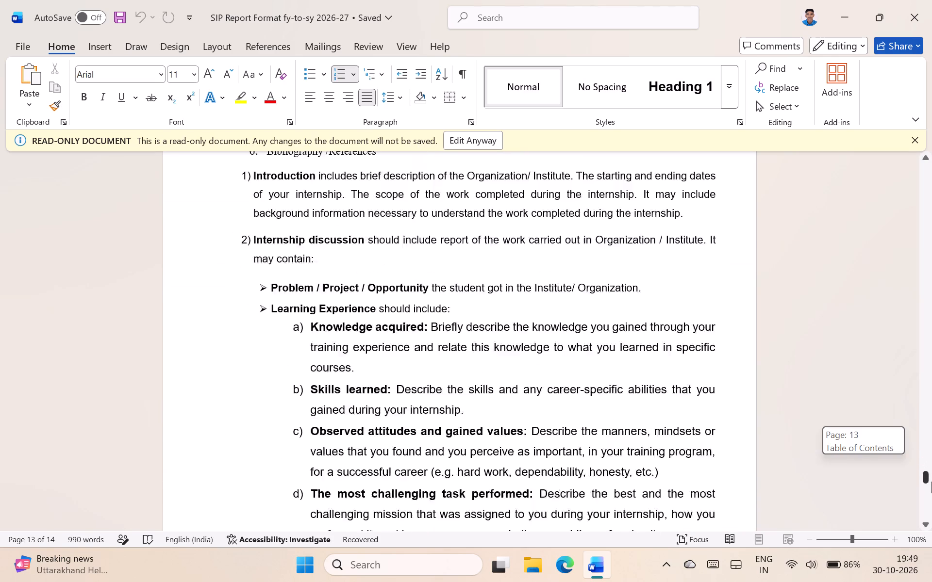
drag(931, 482, 931, 524)
scroll(647, 388, up, 5)
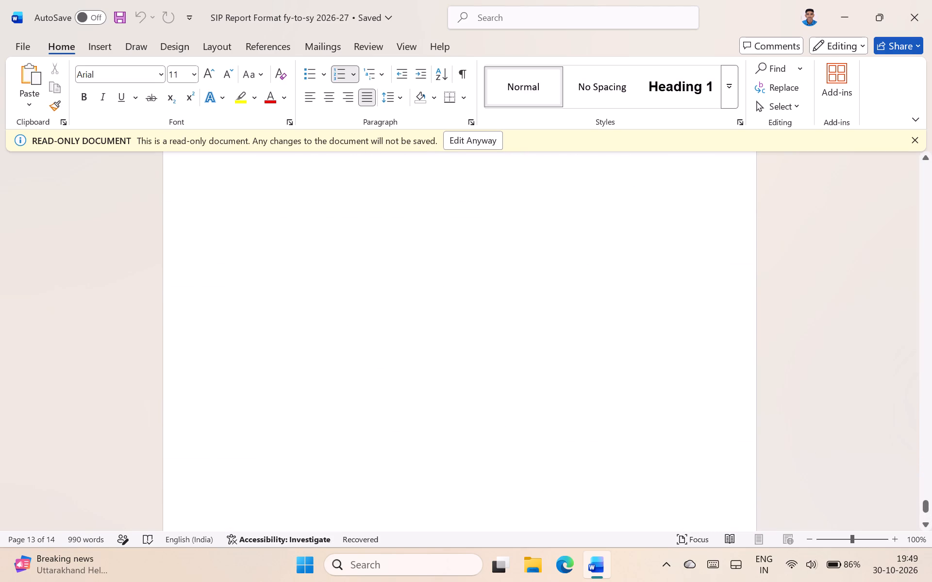
scroll(419, 303, up, 2)
scroll(485, 283, up, 1)
click(467, 144)
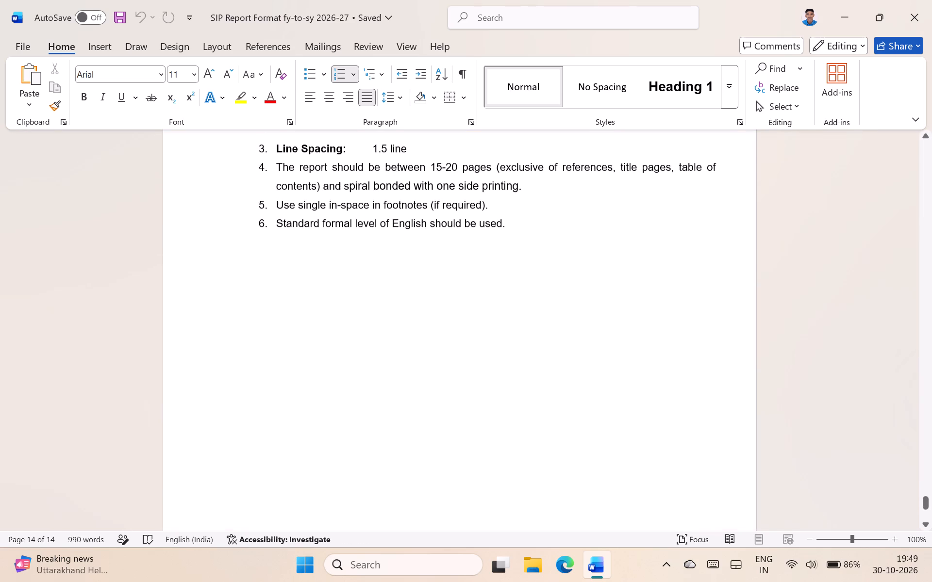
Add blank lines after the last guideline on the final page until a new page 15 begins.
key(Return)
key(Return)
key(Return)
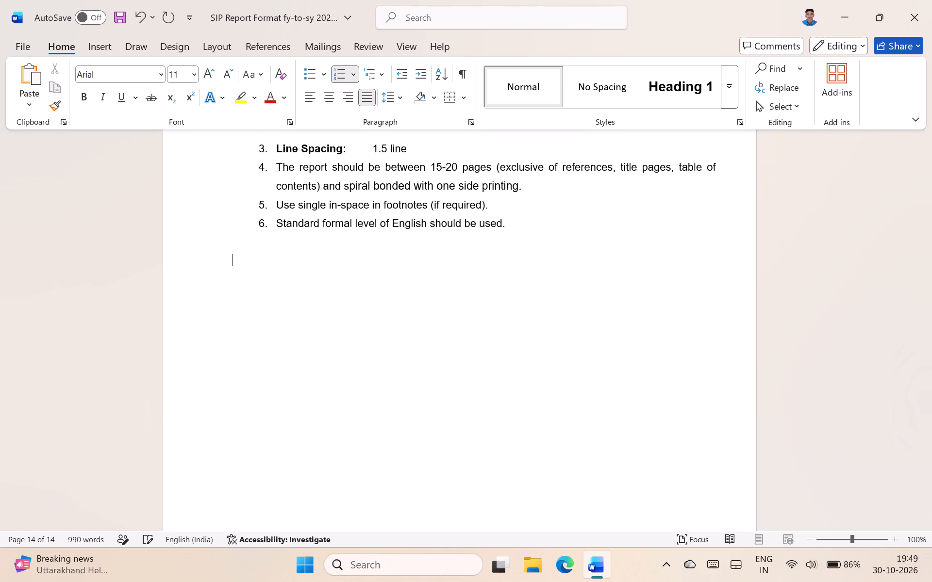
key(Return)
key(Return)
key(Return)
key(Return)
key(Return)
key(Return)
key(Return)
key(Return)
key(Return)
key(Return)
key(Return)
key(Return)
key(Return)
key(Return)
key(Return)
key(Return)
key(Return)
key(Return)
key(Return)
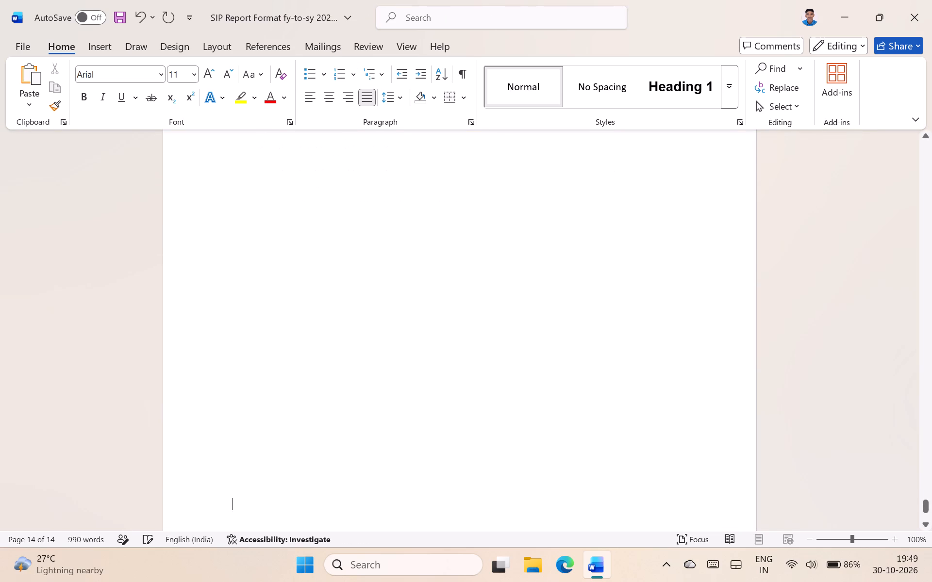
scroll(478, 263, down, 14)
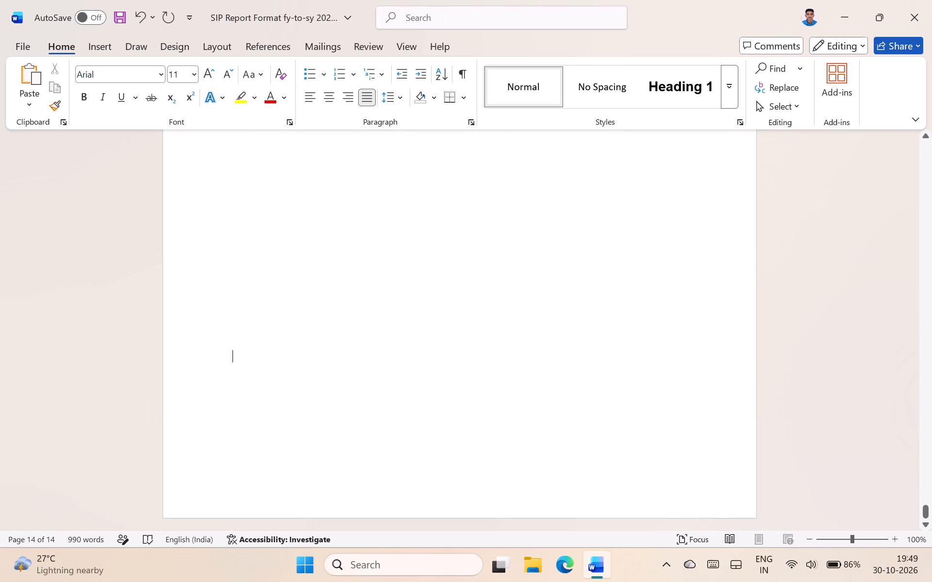
key(Return)
key(Return)
key(Return)
key(Return)
key(Return)
key(Return)
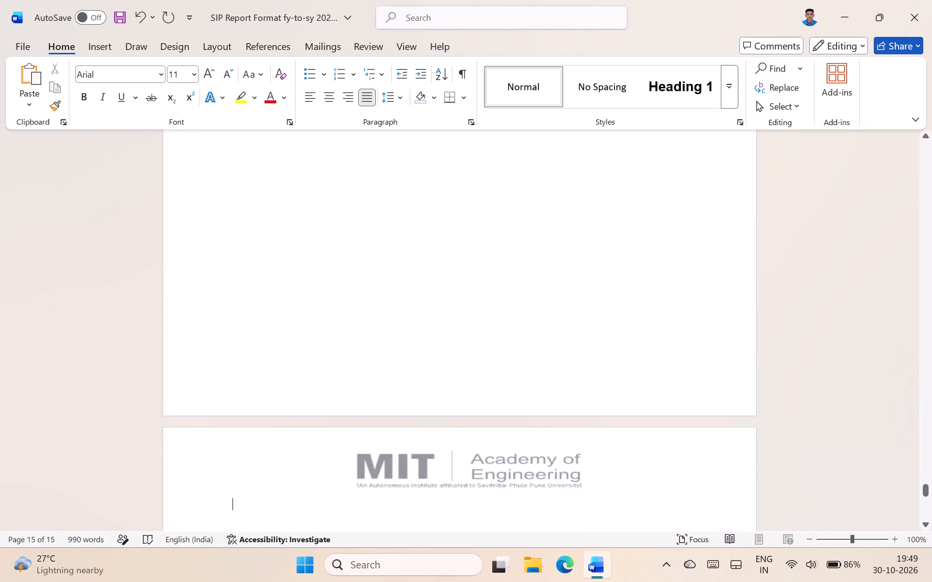
scroll(467, 256, down, 3)
Paste the copied Annexure-I undertaking at the start of the new last page and check the pasted text.
key(ctrl+v)
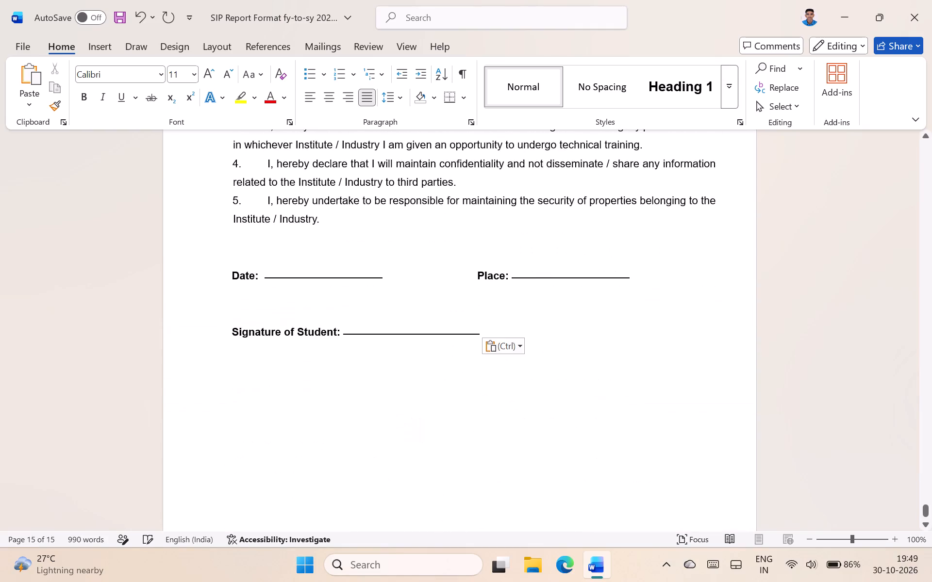
scroll(467, 256, up, 8)
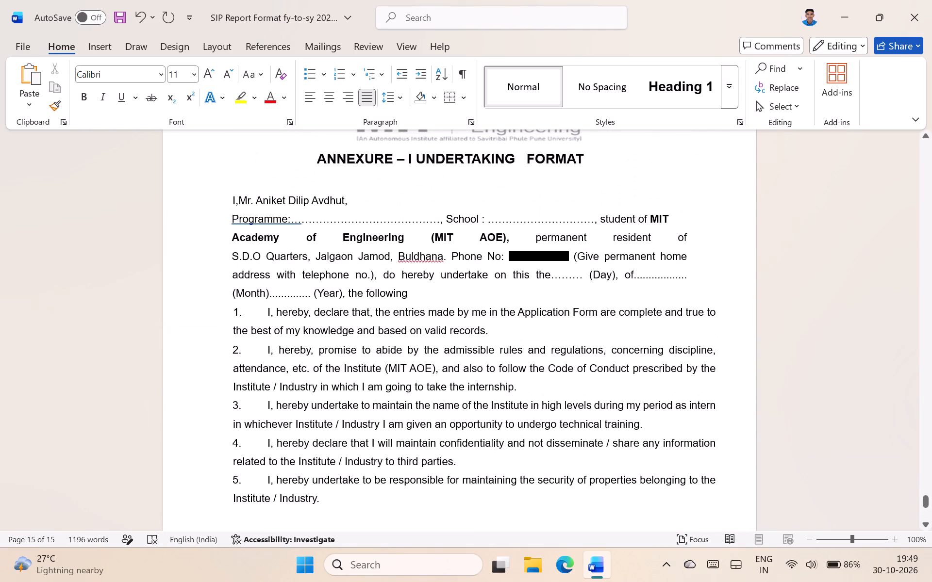
click(279, 217)
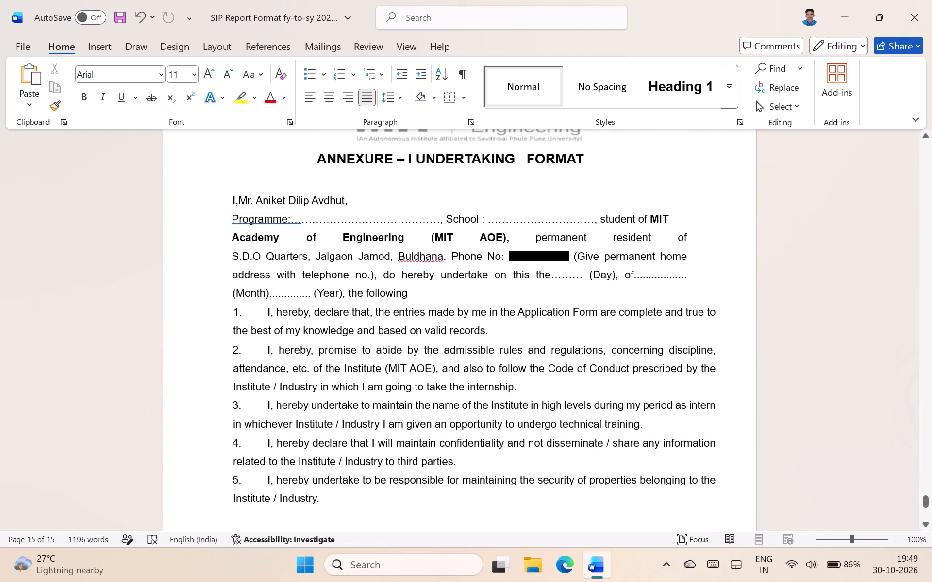
click(290, 214)
click(399, 259)
click(405, 258)
Delete the original Annexure-I undertaking near the start of the document, from its heading through the student signature line and trailing blank lines.
scroll(872, 259, up, 5)
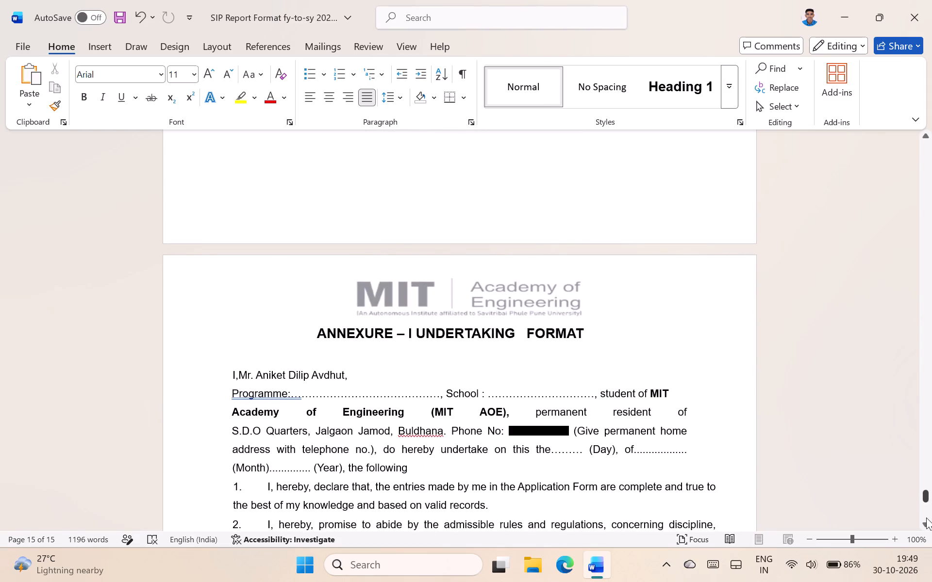
drag(927, 499, 925, 200)
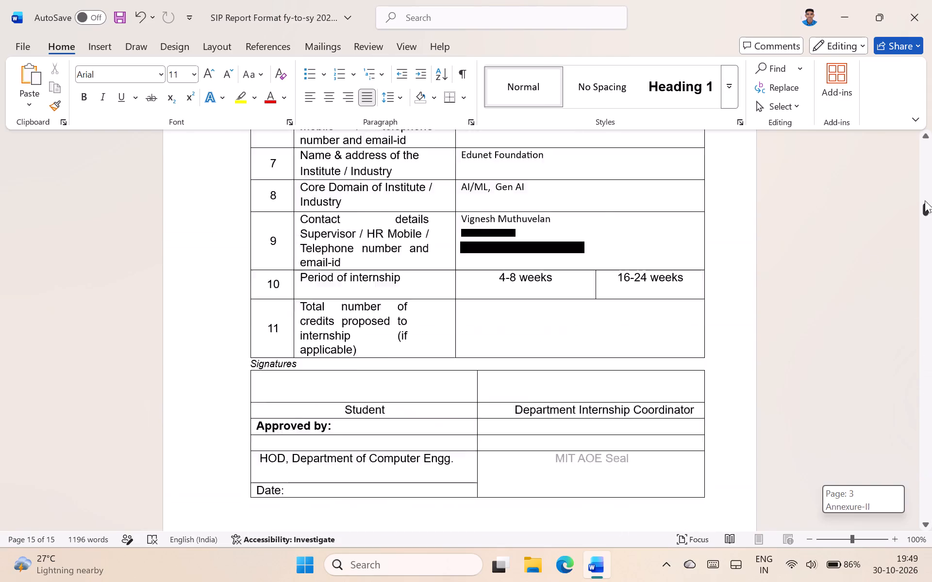
drag(925, 200, 920, 143)
scroll(329, 274, down, 13)
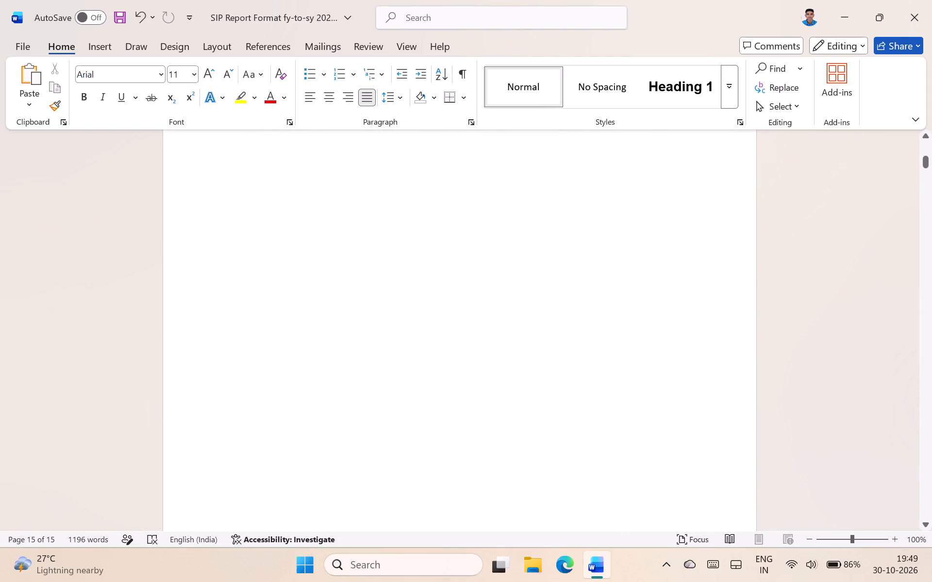
scroll(331, 273, down, 9)
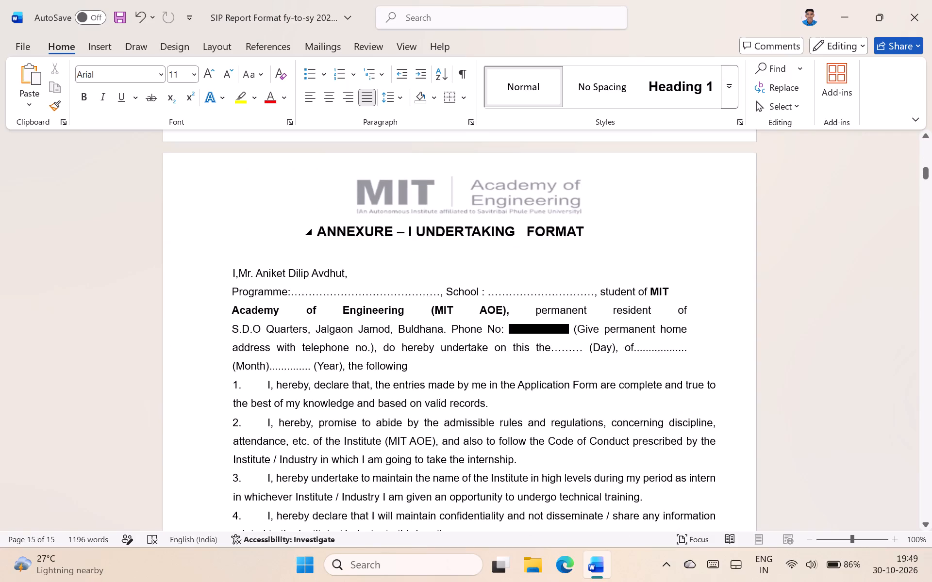
click(315, 231)
scroll(315, 232, down, 13)
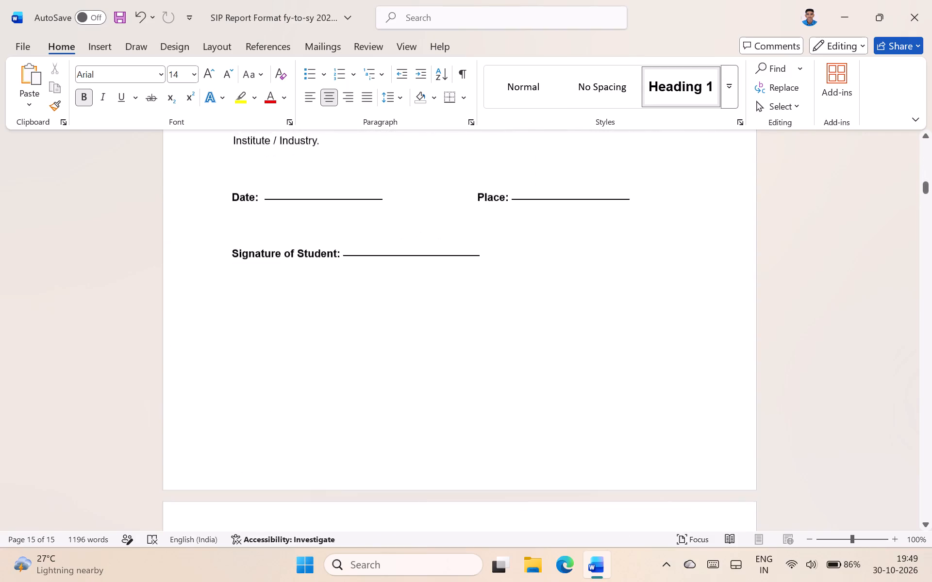
shift+click(324, 347)
shift+drag(323, 384, 298, 407)
shift+drag(284, 417, 281, 422)
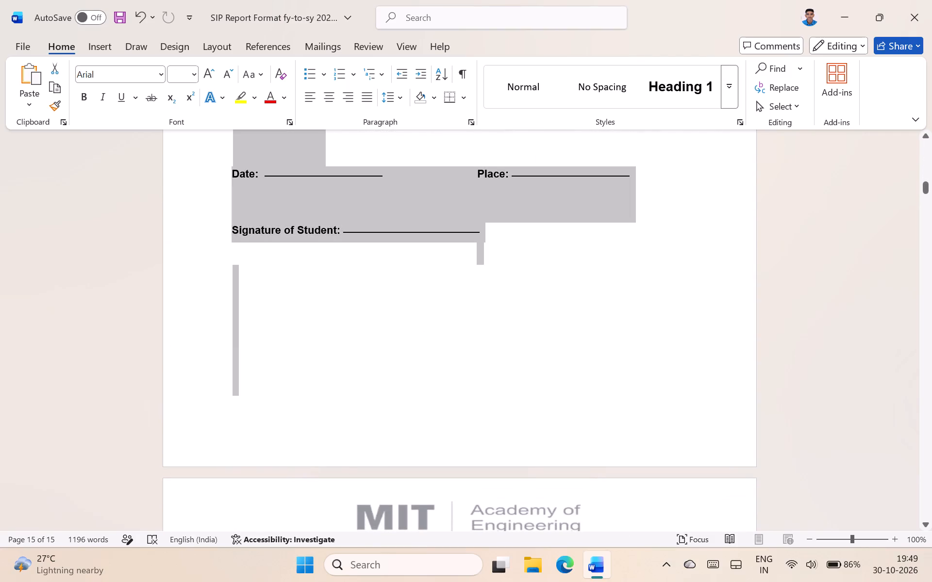
shift+click(276, 426)
key(BackSpace)
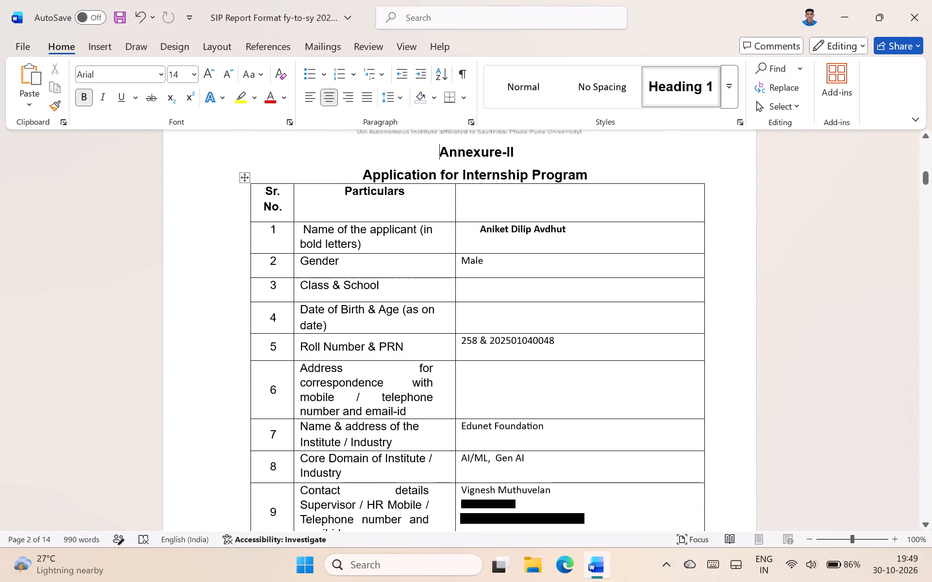
Copy the whole Annexure-II Application for Internship Program, from its heading through the signatures table.
scroll(270, 422, up, 20)
scroll(270, 422, up, 4)
scroll(270, 422, down, 5)
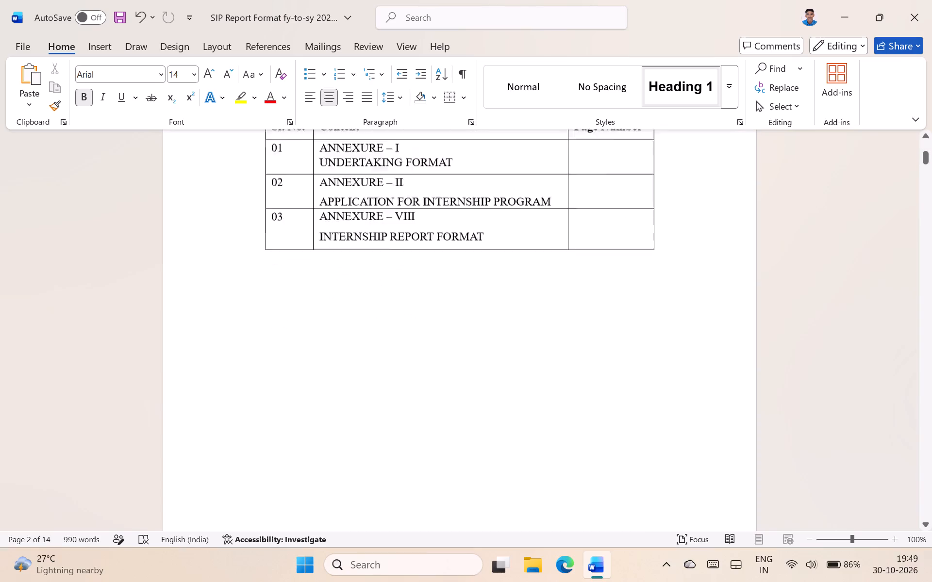
scroll(270, 422, down, 18)
scroll(270, 422, down, 9)
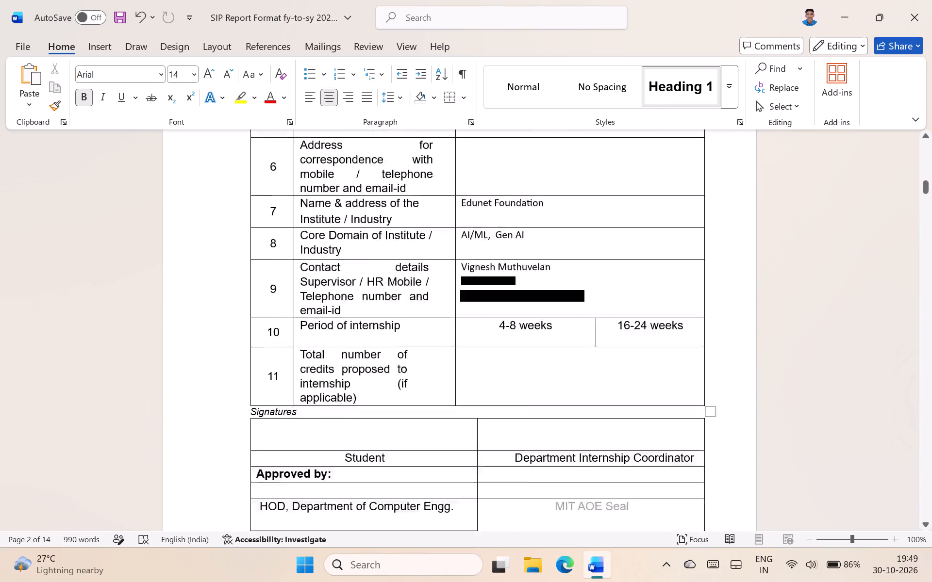
scroll(270, 422, down, 7)
scroll(270, 422, up, 1)
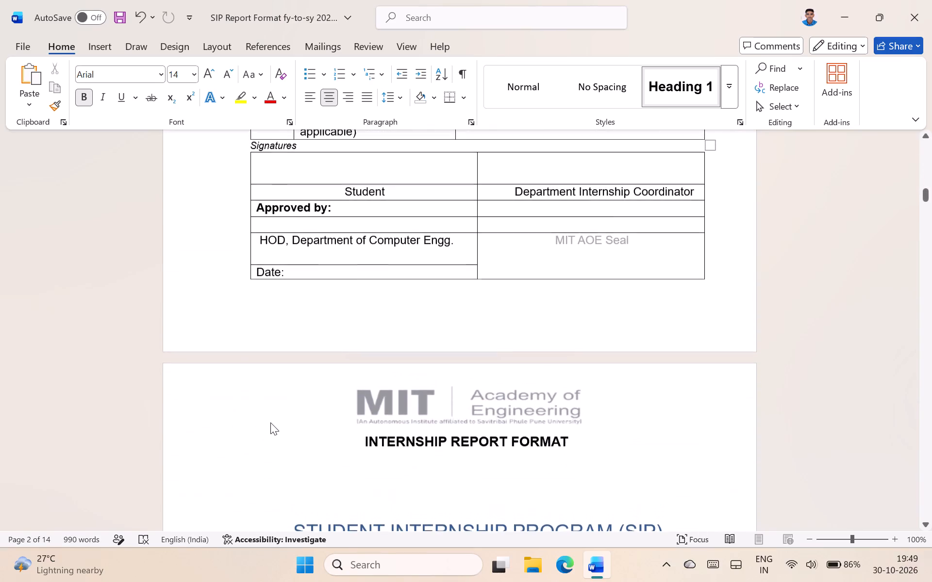
shift+click(304, 318)
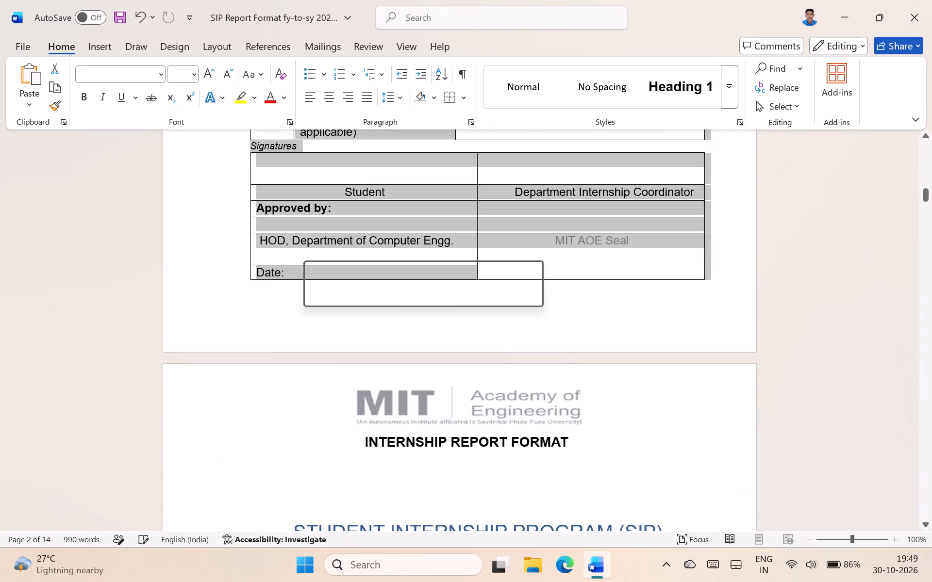
key(ctrl+c)
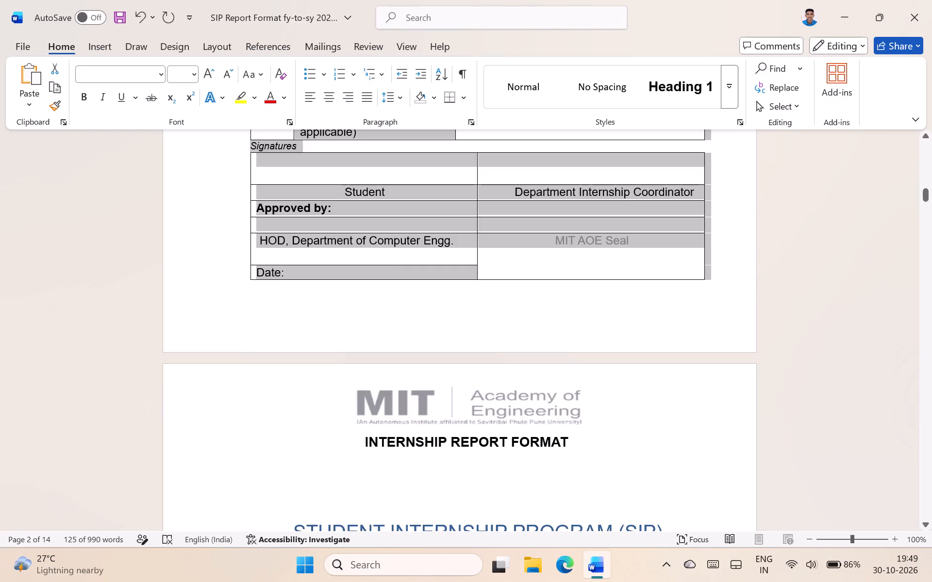
Add blank lines below the student signature on the last page to start a new page, and paste the copied Annexure-II application there.
double_click(929, 507)
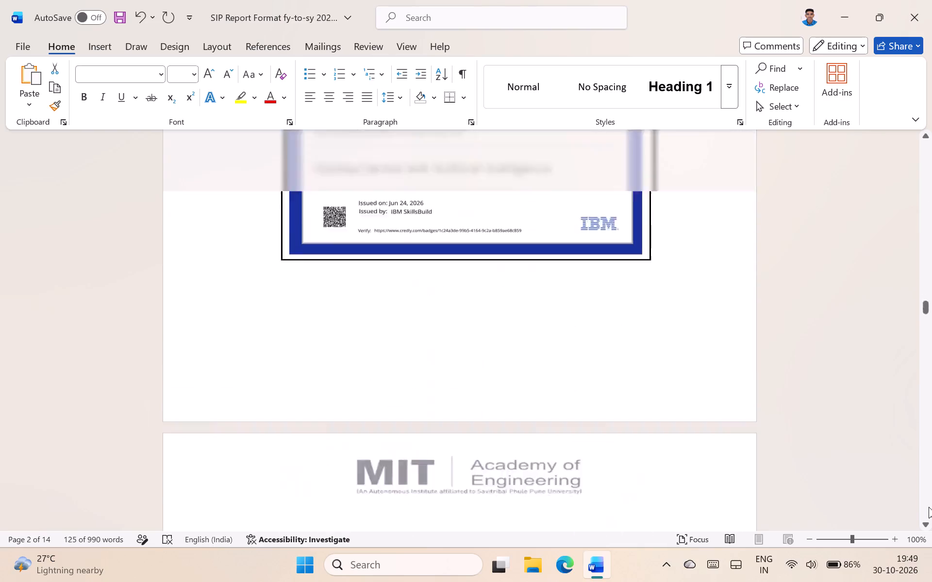
scroll(542, 363, down, 9)
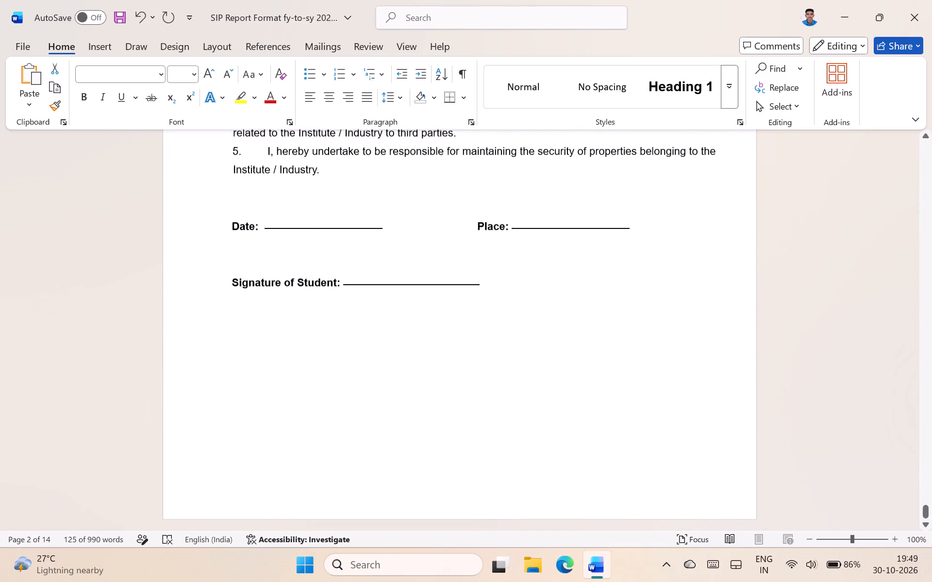
scroll(533, 360, down, 7)
click(492, 364)
key(Return)
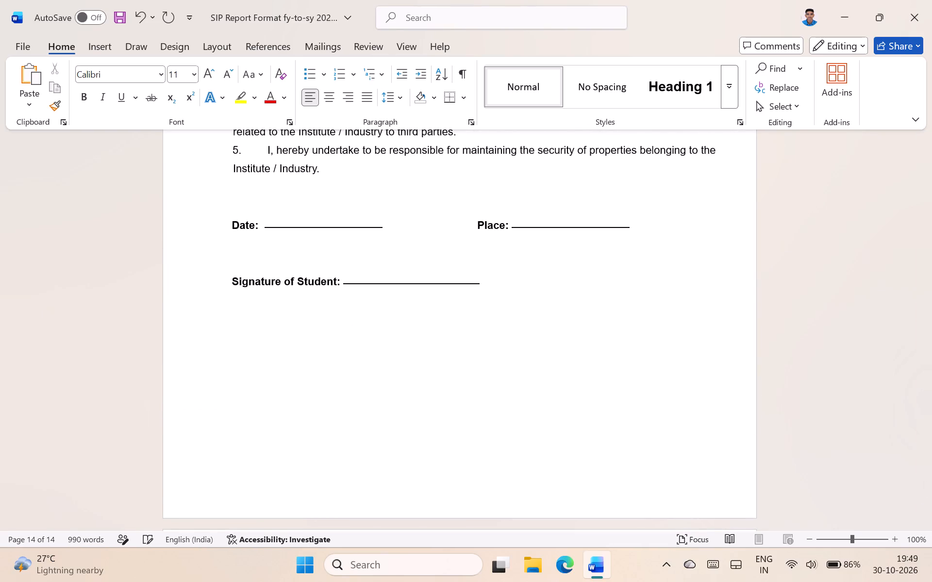
key(Return)
key(Return)
key(Return)
key(Return)
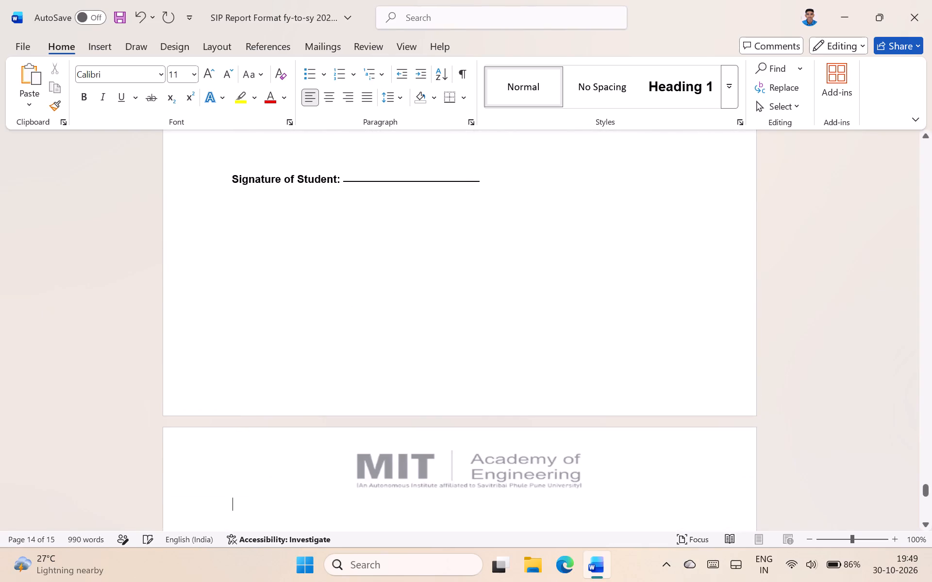
key(ctrl+v)
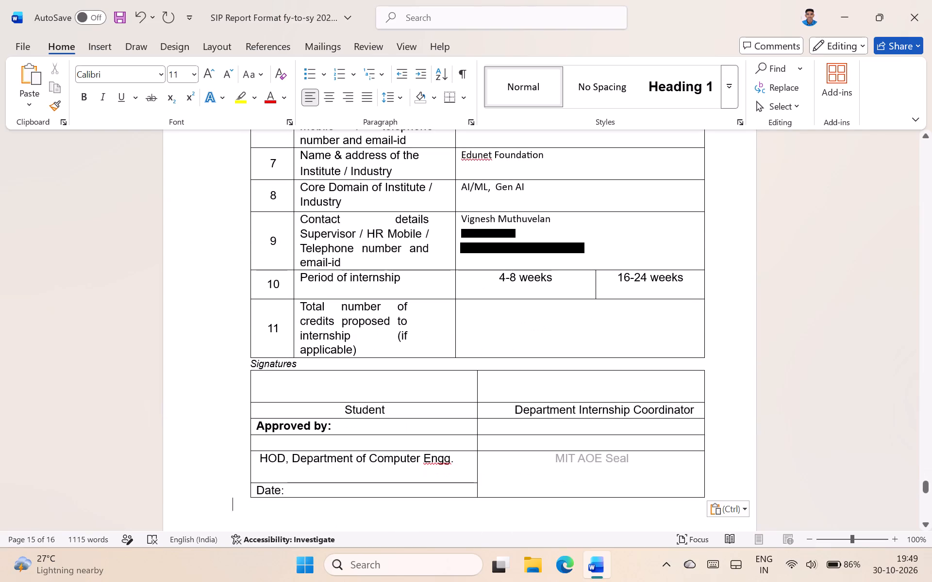
scroll(492, 364, up, 11)
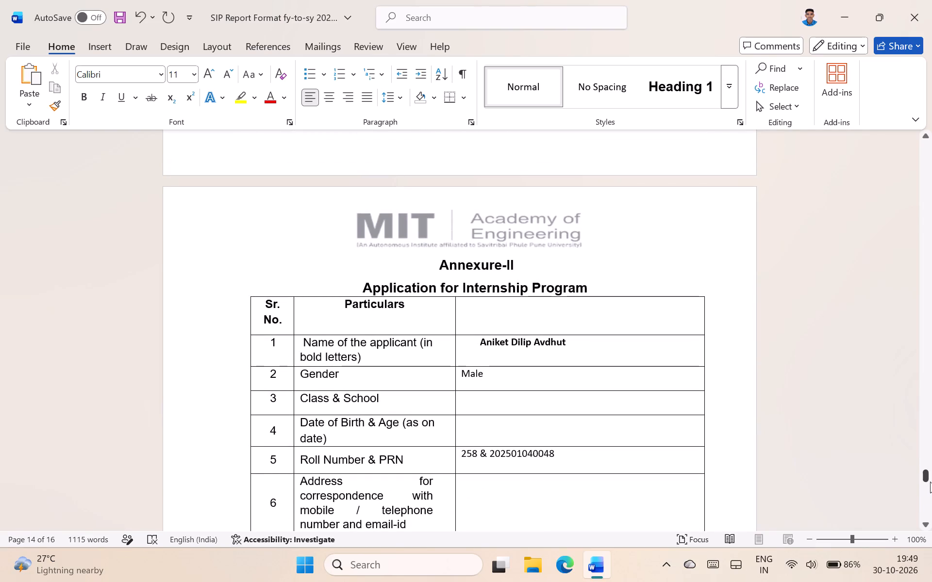
Delete the original Annexure-II application on page 2, from its heading through the signatures table.
drag(930, 478, 931, 0)
scroll(258, 228, down, 3)
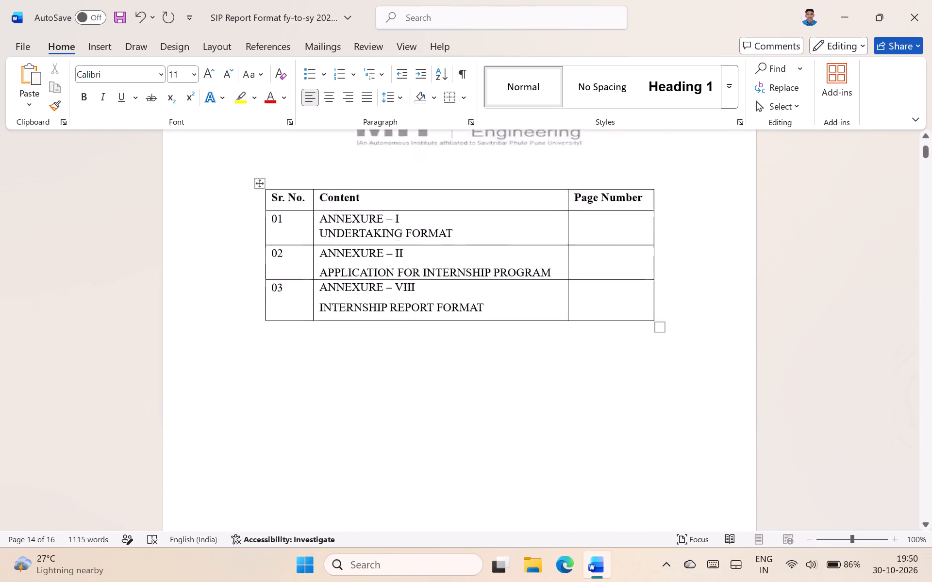
scroll(306, 226, down, 16)
click(383, 344)
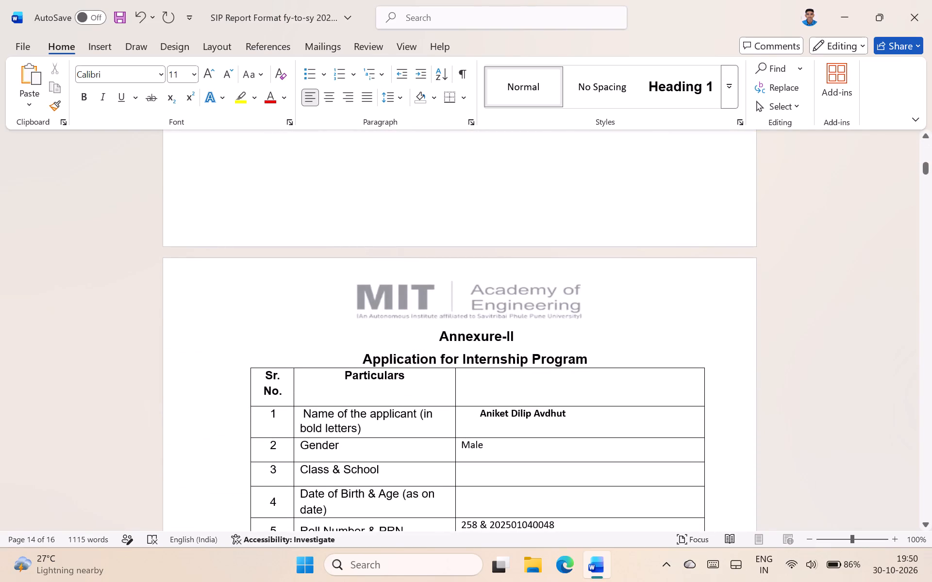
scroll(400, 335, down, 20)
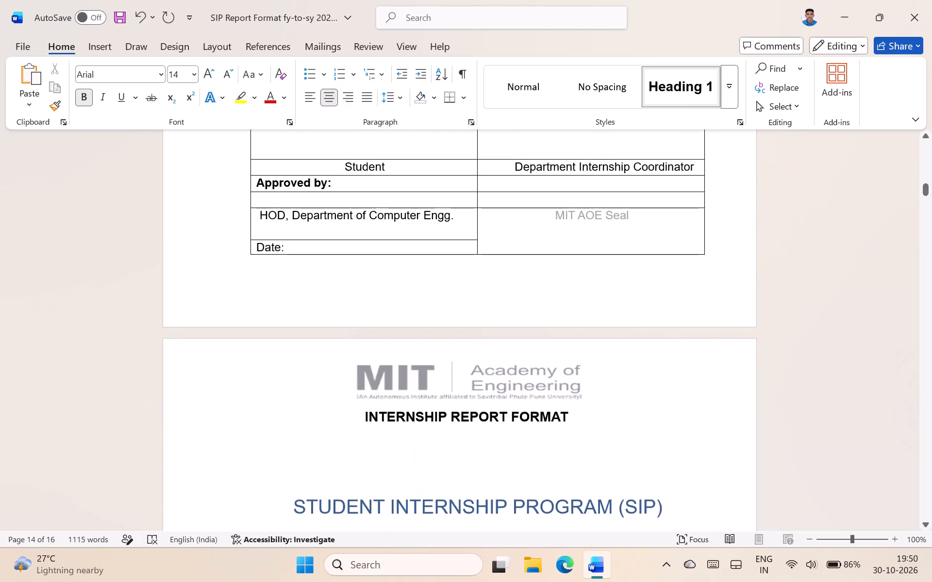
shift+click(352, 327)
shift+click(334, 308)
key(BackSpace)
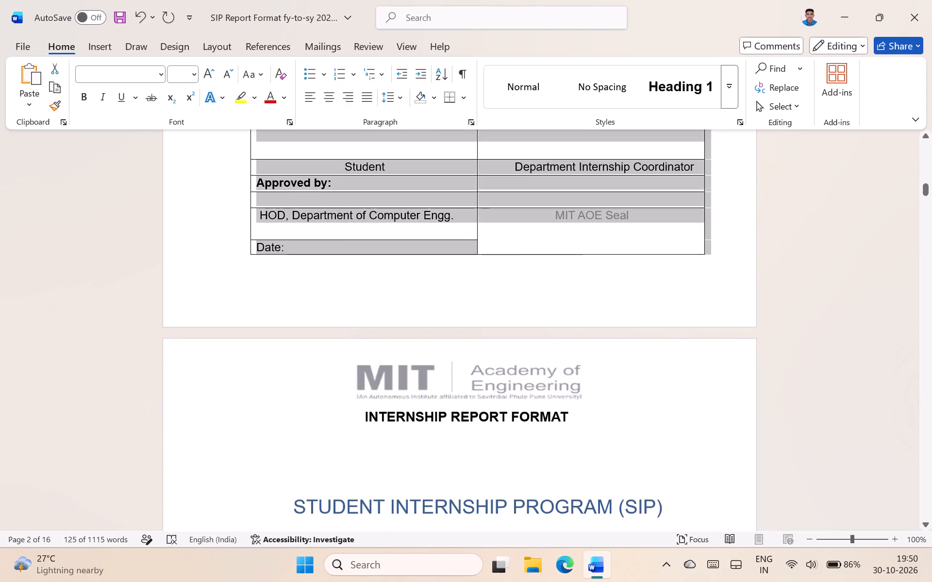
Remove the leftover blank space above the INTERNSHIP REPORT FORMAT heading and center the heading.
scroll(332, 309, up, 15)
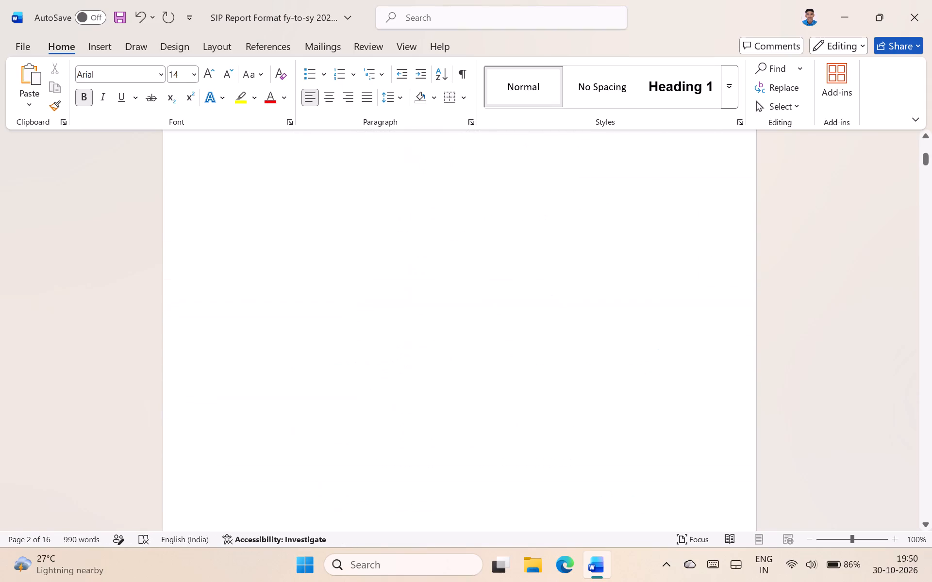
scroll(332, 309, up, 6)
scroll(332, 309, down, 16)
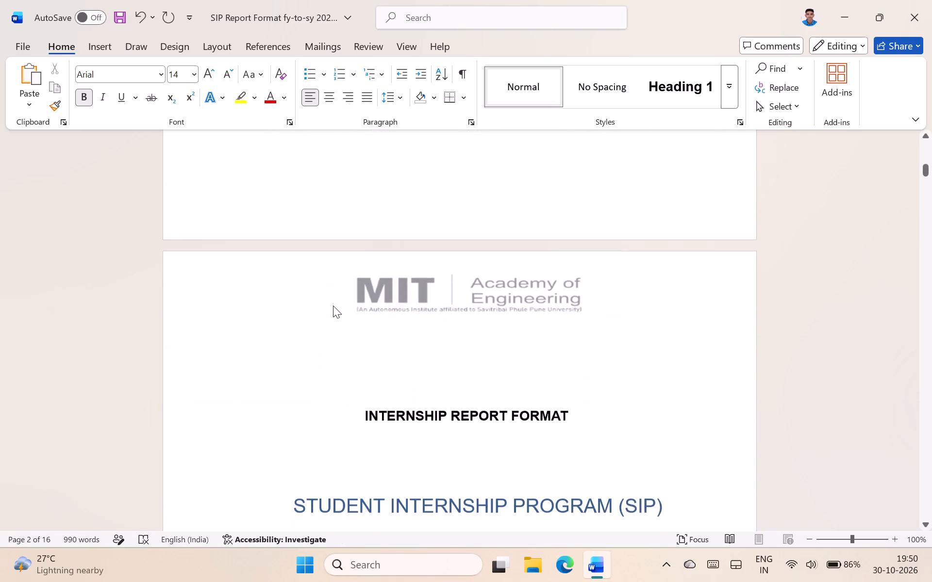
key(Down)
key(BackSpace)
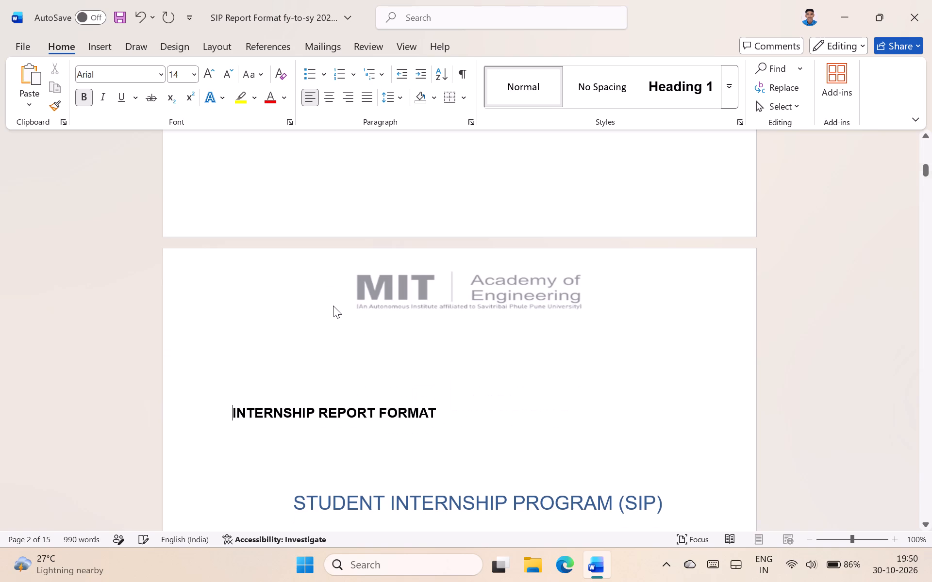
key(BackSpace)
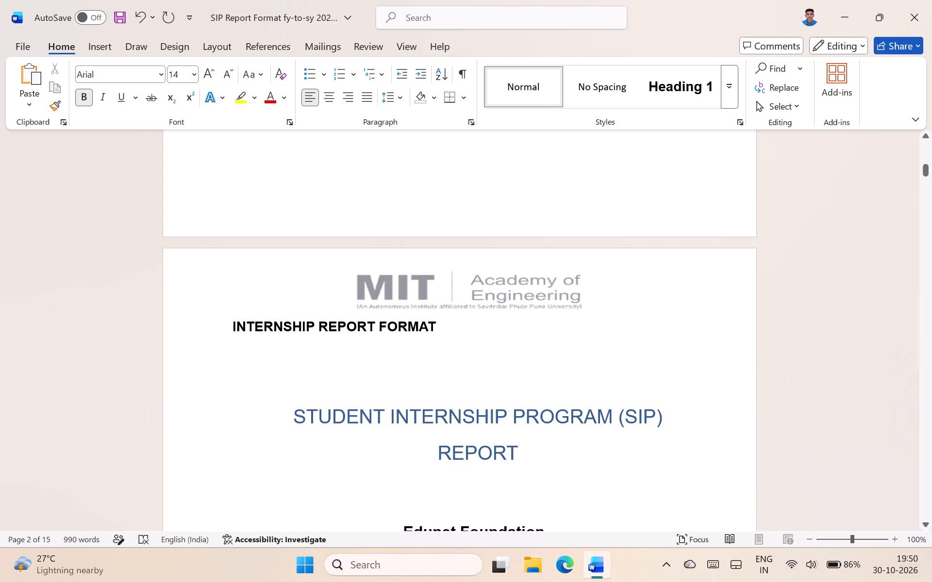
click(327, 94)
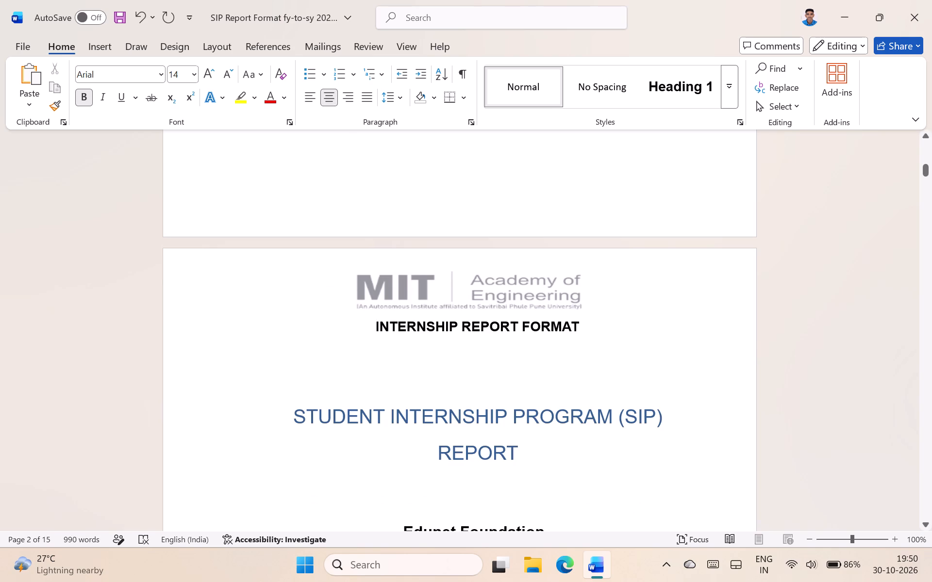
Delete the word FORMAT from the page 2 heading, leaving INTERNSHIP REPORT.
drag(520, 324, 587, 328)
key(BackSpace)
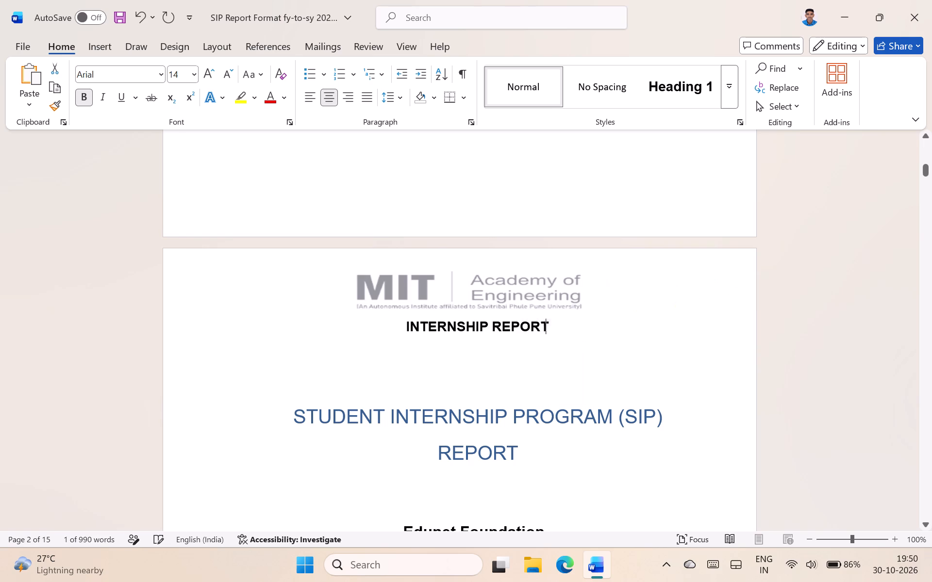
scroll(588, 335, down, 2)
click(347, 291)
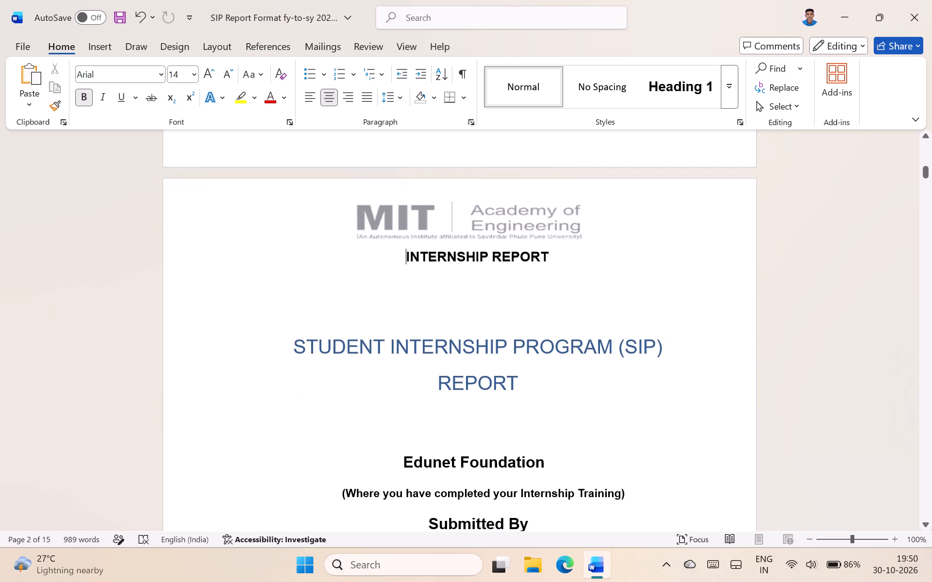
Open WhatsApp from the recent system searches.
click(415, 568)
click(424, 441)
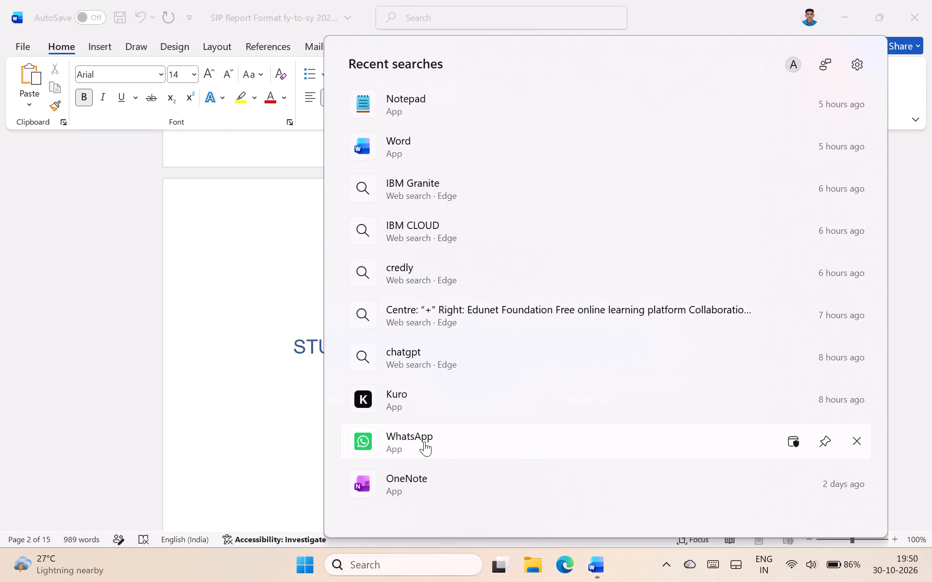
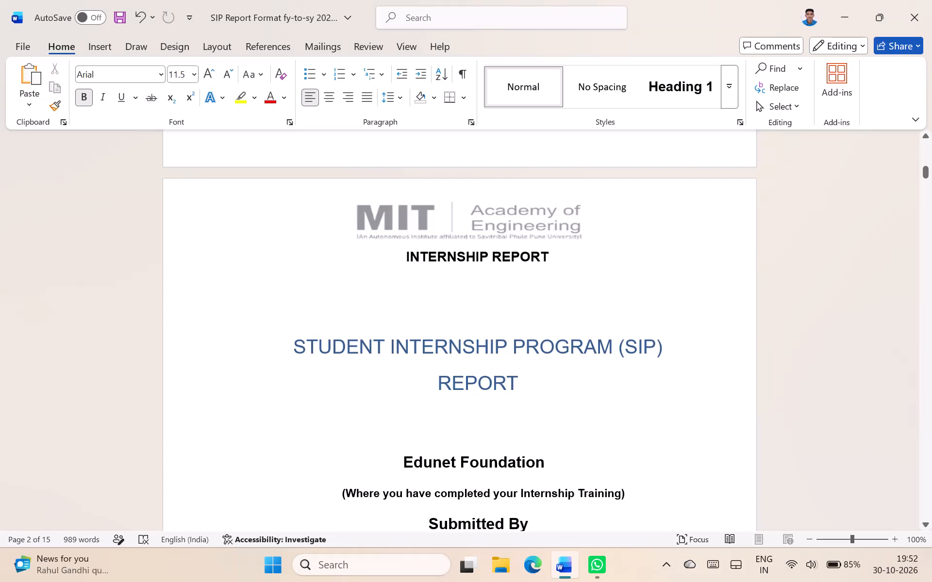
Delete the placeholder text "Where you have completed your Internship Training" from inside the parentheses below Edunet Foundation.
click(618, 492)
key(BackSpace)
key(BackSpace)
key(BackSpace)
key(BackSpace)
key(BackSpace)
key(BackSpace)
key(BackSpace)
key(BackSpace)
key(BackSpace)
key(BackSpace)
key(BackSpace)
key(BackSpace)
key(BackSpace)
key(BackSpace)
key(BackSpace)
key(BackSpace)
key(BackSpace)
key(BackSpace)
key(BackSpace)
key(BackSpace)
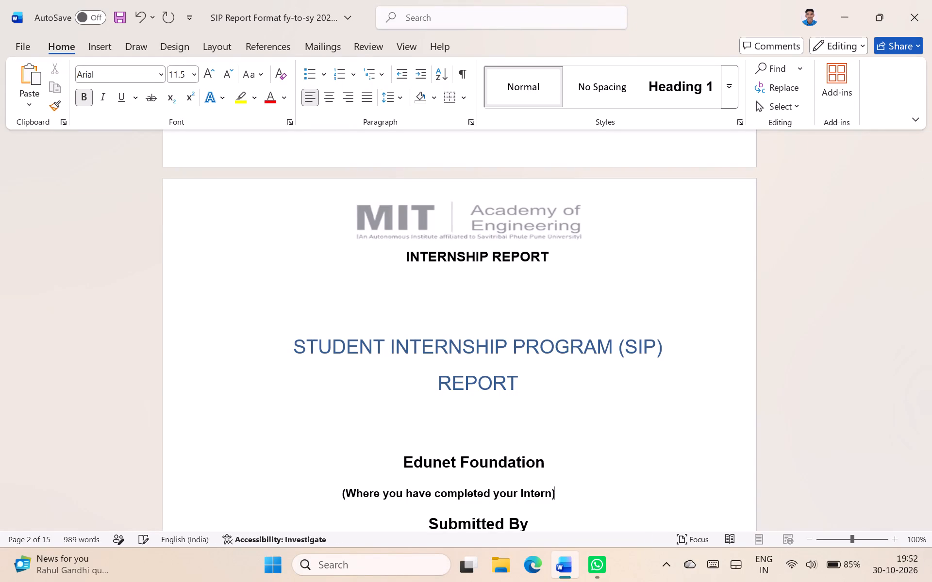
key(BackSpace)
key(BackSpace)
key(BackSpace)
key(BackSpace)
key(BackSpace)
key(BackSpace)
key(BackSpace)
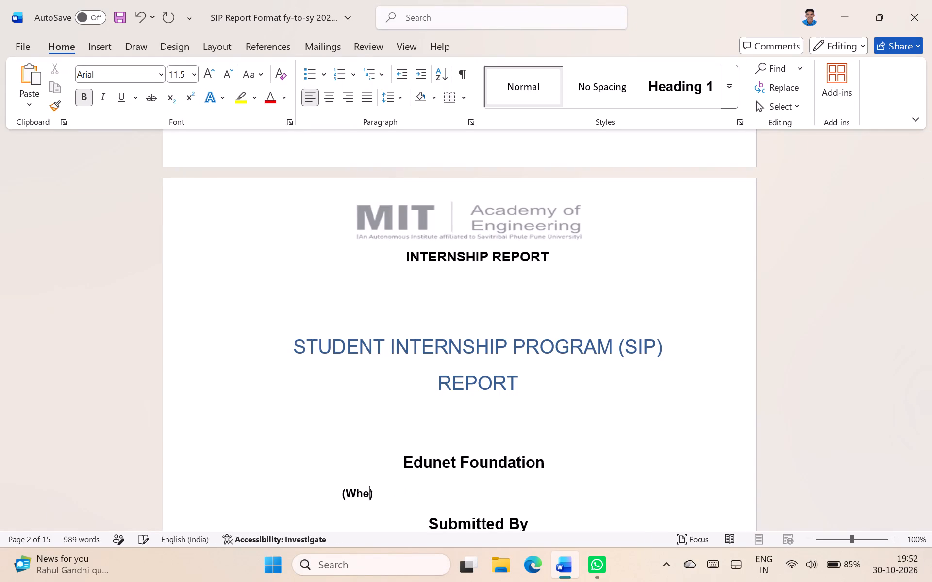
key(BackSpace)
key(BackSpace)
key(BackSpace)
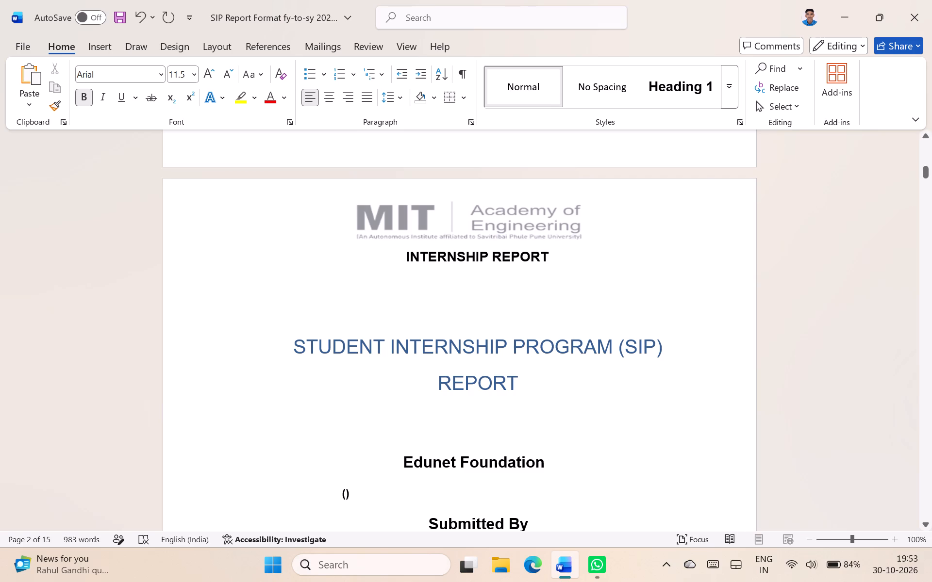
Remove the leftover empty parentheses and their line between Edunet Foundation and Submitted By.
click(339, 490)
key(Right)
key(Right)
key(BackSpace)
key(BackSpace)
key(BackSpace)
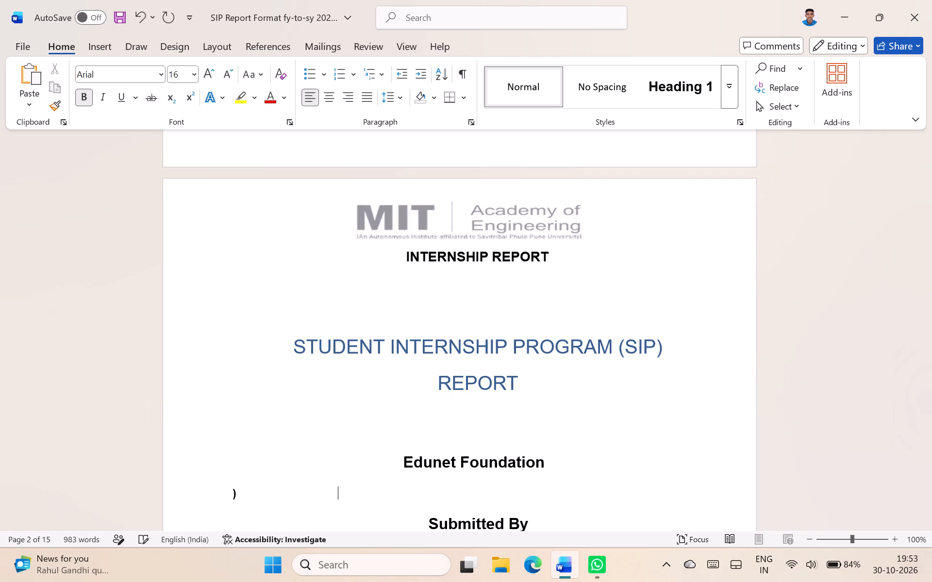
key(Right)
key(BackSpace)
key(BackSpace)
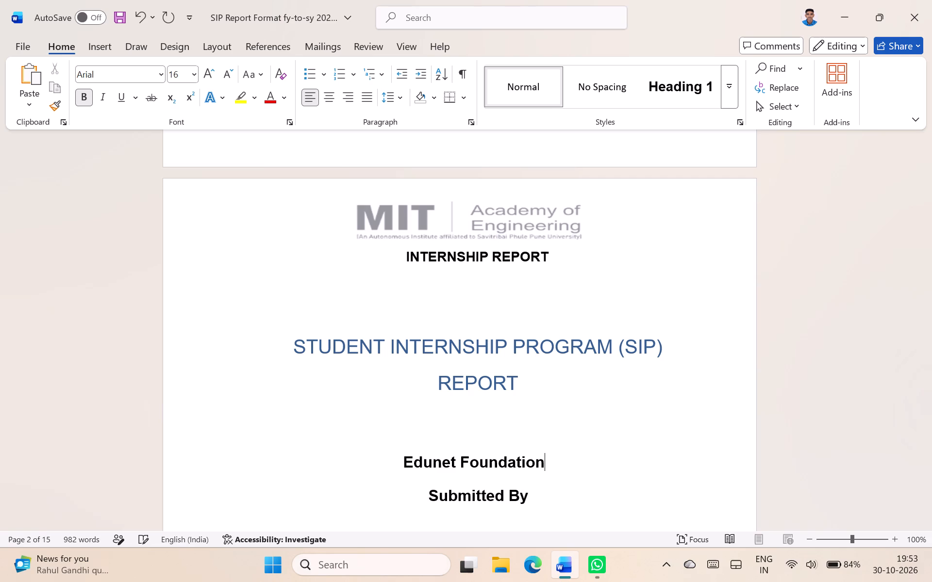
Add a new line below Edunet Foundation and begin it with an opening parenthesis.
key(Return)
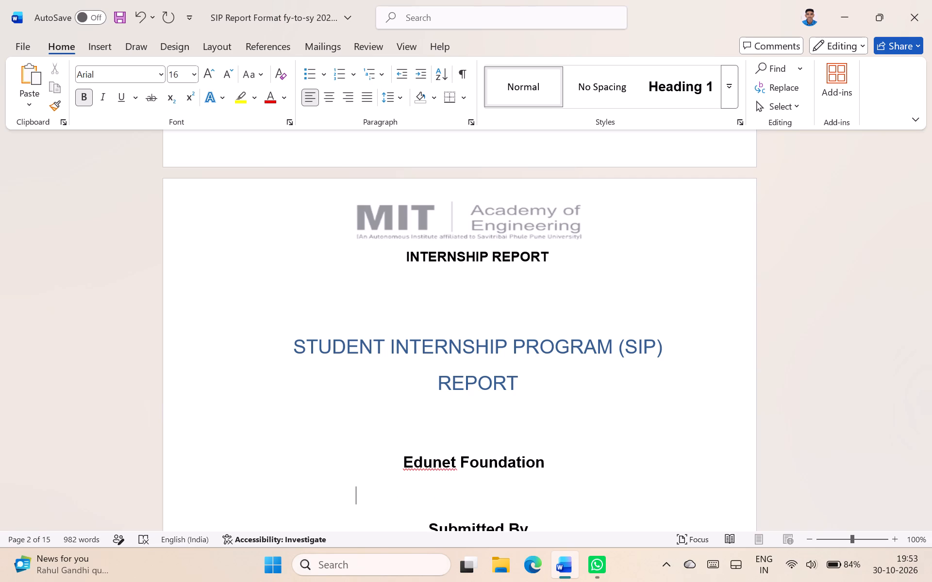
key(shift+parenleft)
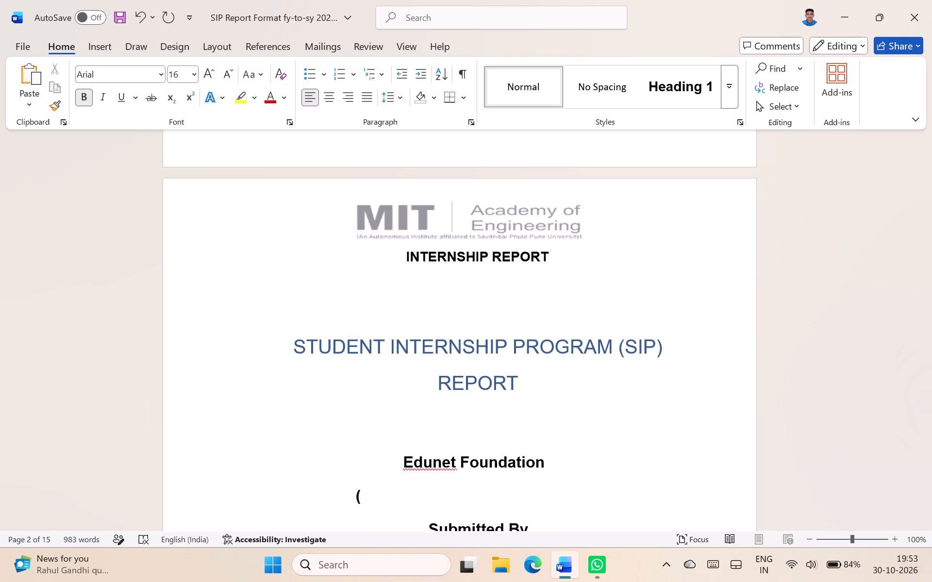
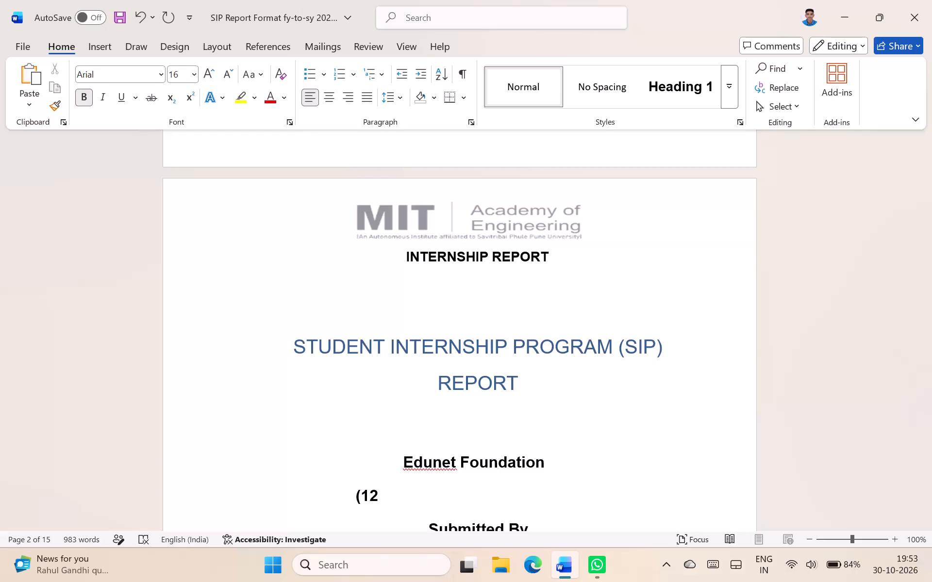
Complete the parenthesized internship period below Edunet Foundation so it reads "(12th June to 10th July 2026)".
text(th)
key(space)
text(June to)
key(space)
key(1)
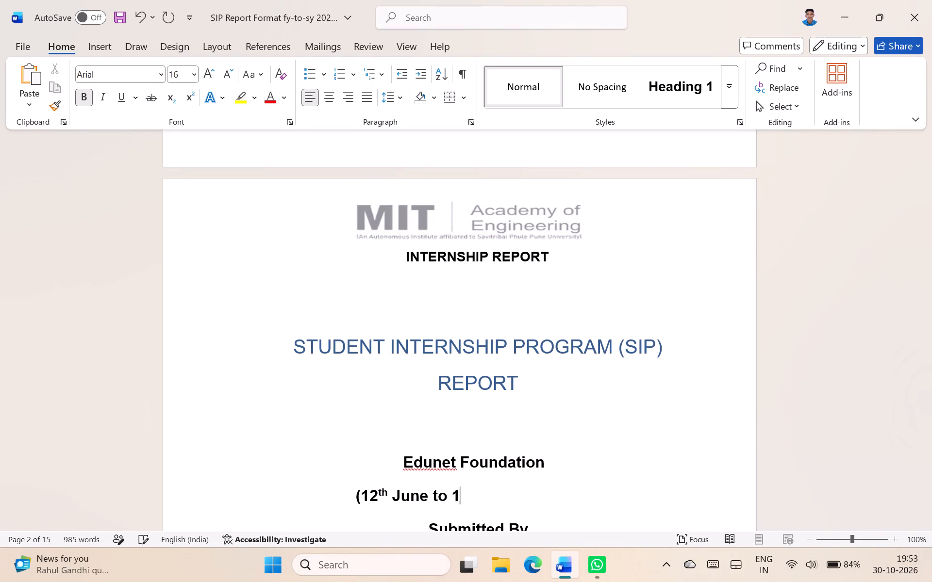
text(0th)
key(space)
text(Ju)
text(ly)
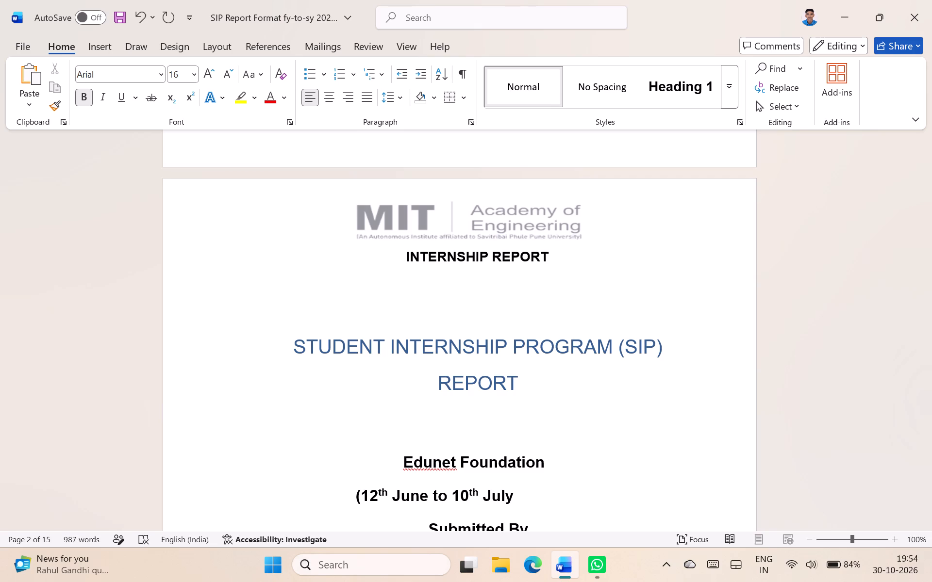
key(space)
text(202)
key(6)
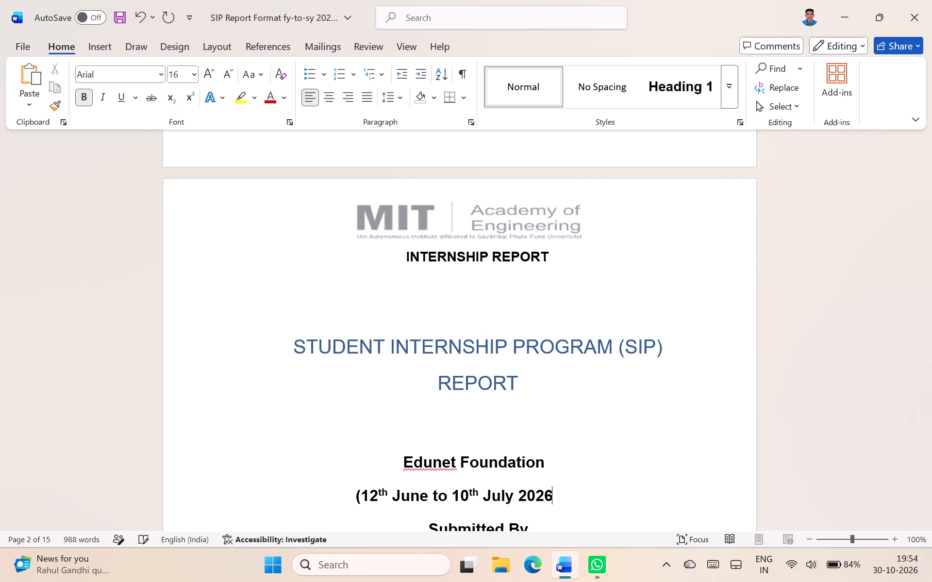
key(shift+parenright)
Indent the internship date line with five leading spaces so it sits centred beneath Edunet Foundation.
click(357, 502)
click(357, 503)
key(space)
key(space)
key(space)
key(space)
key(space)
key(space)
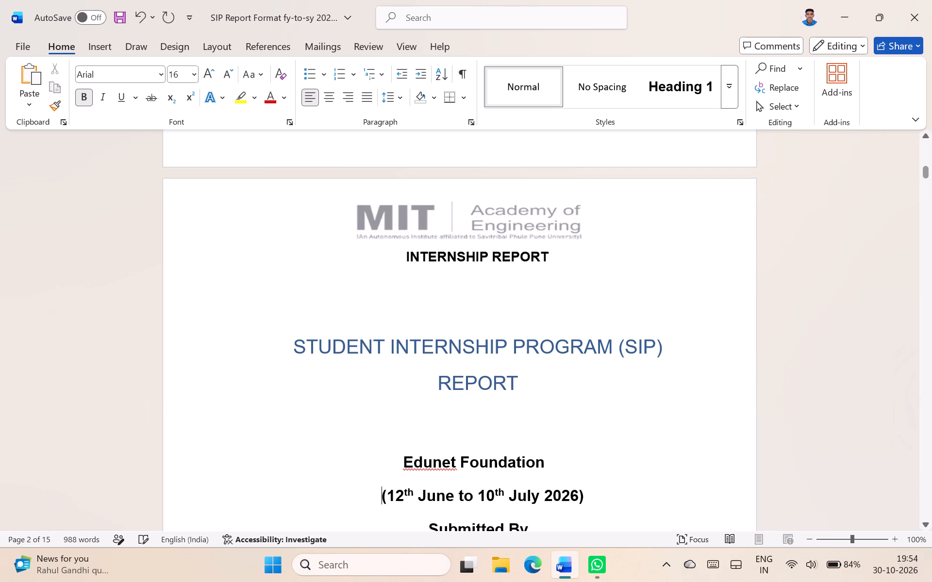
scroll(418, 457, down, 4)
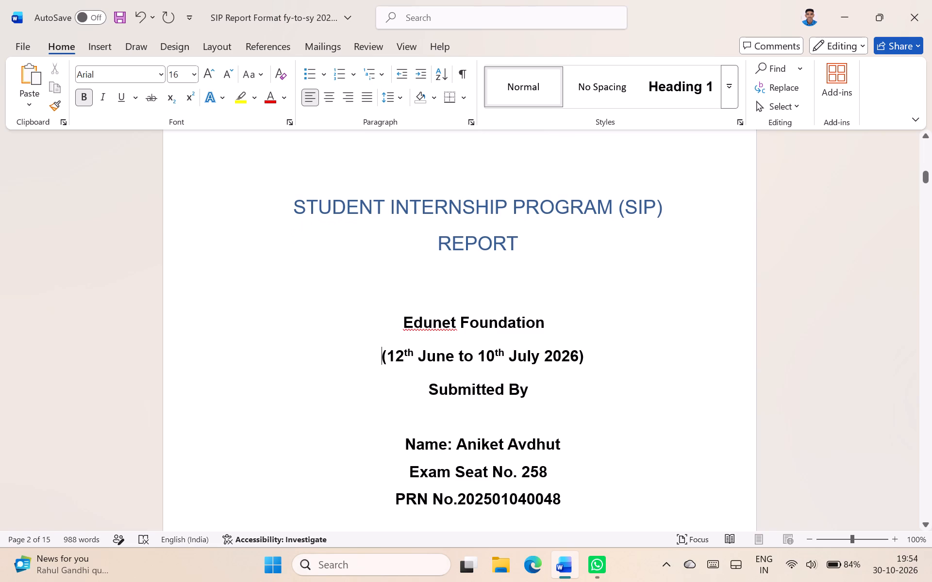
key(BackSpace)
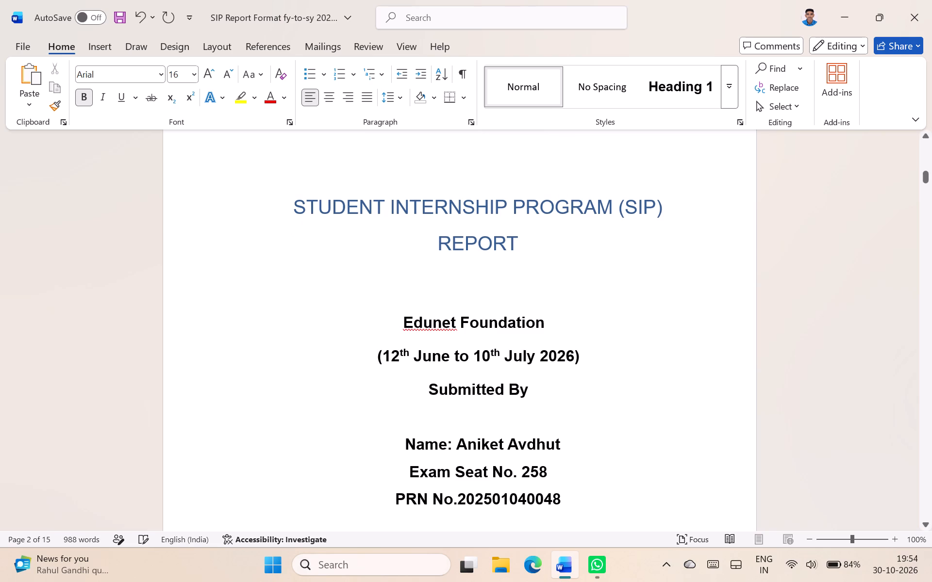
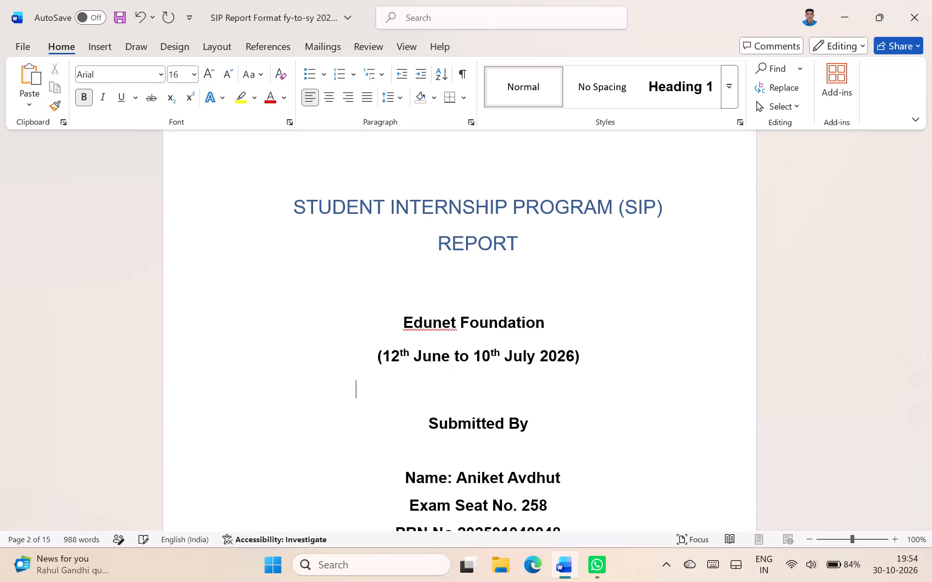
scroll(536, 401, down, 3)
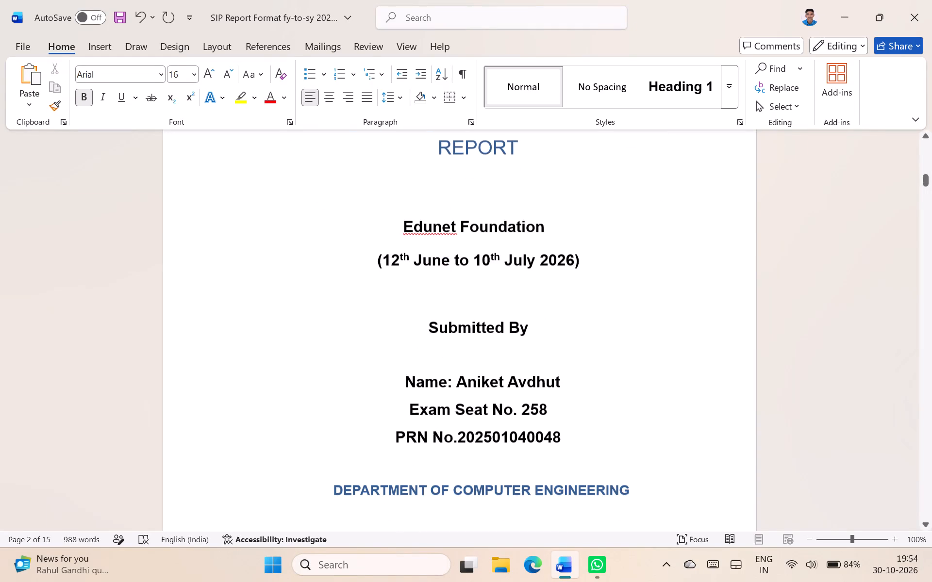
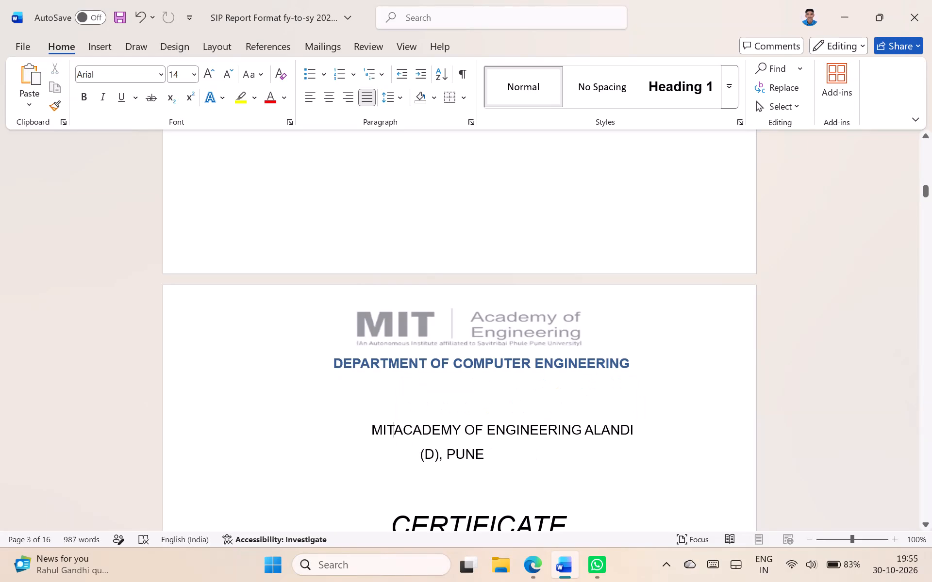
Change the two "MIT ACADEMY OF ENGINEERING ALANDI (D), PUNE" lines above the CERTIFICATE title from justified to left alignment.
drag(361, 422, 438, 436)
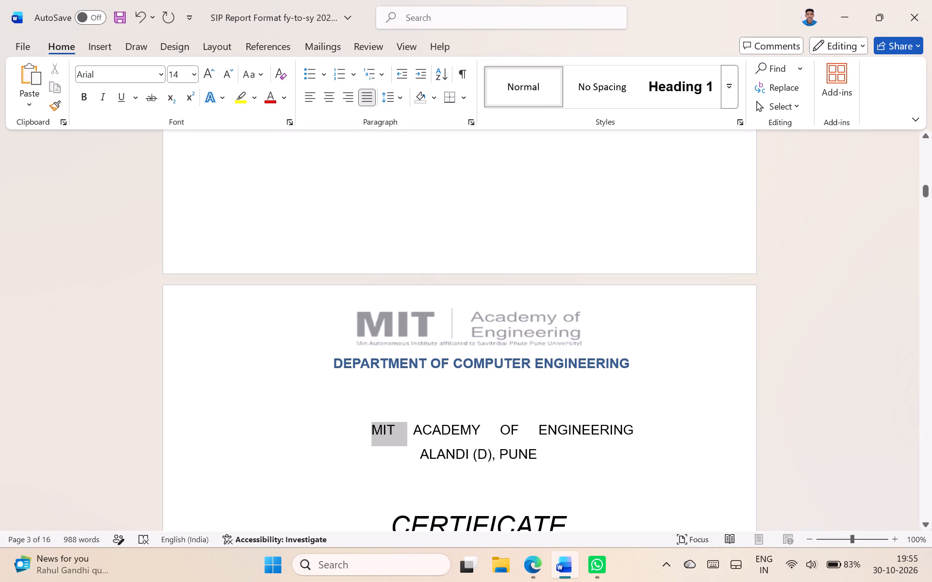
drag(438, 436, 561, 458)
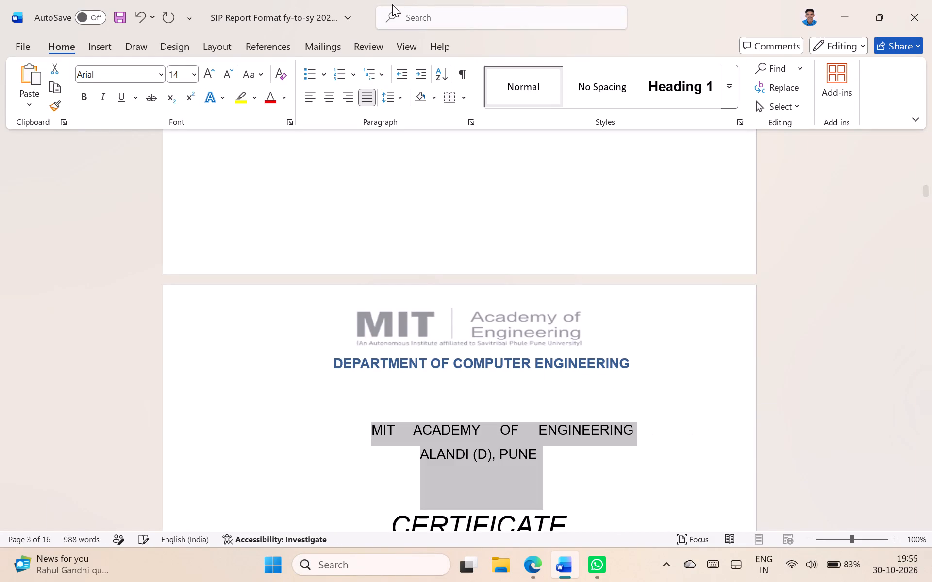
click(373, 98)
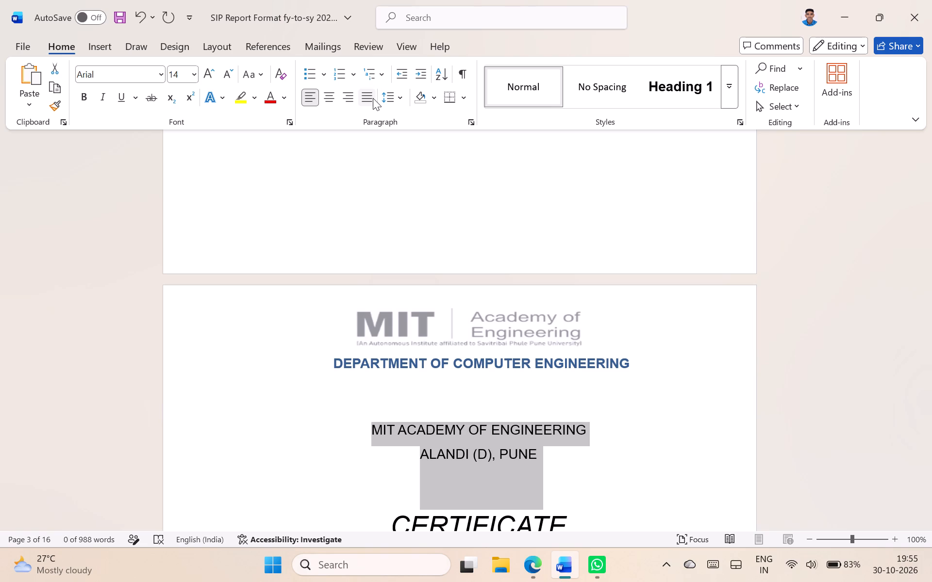
click(542, 451)
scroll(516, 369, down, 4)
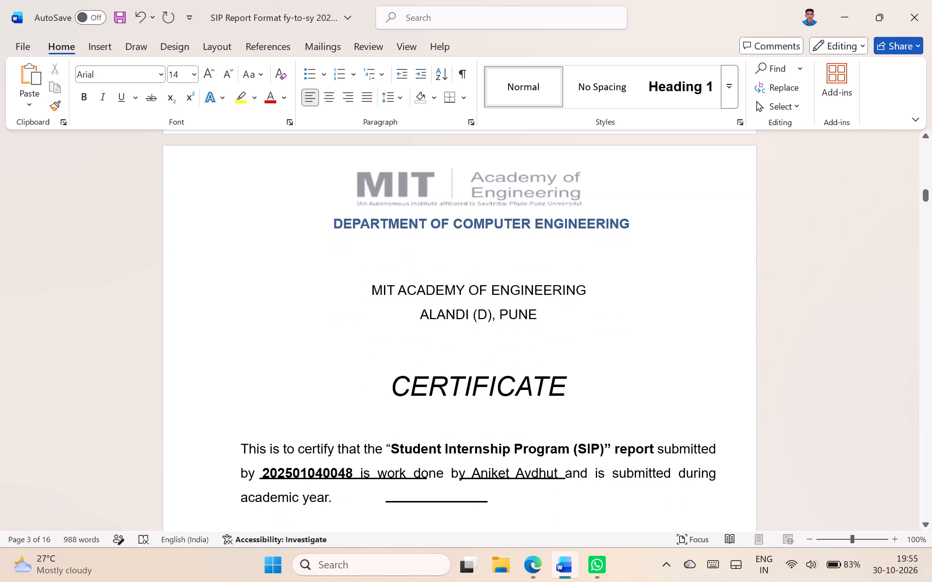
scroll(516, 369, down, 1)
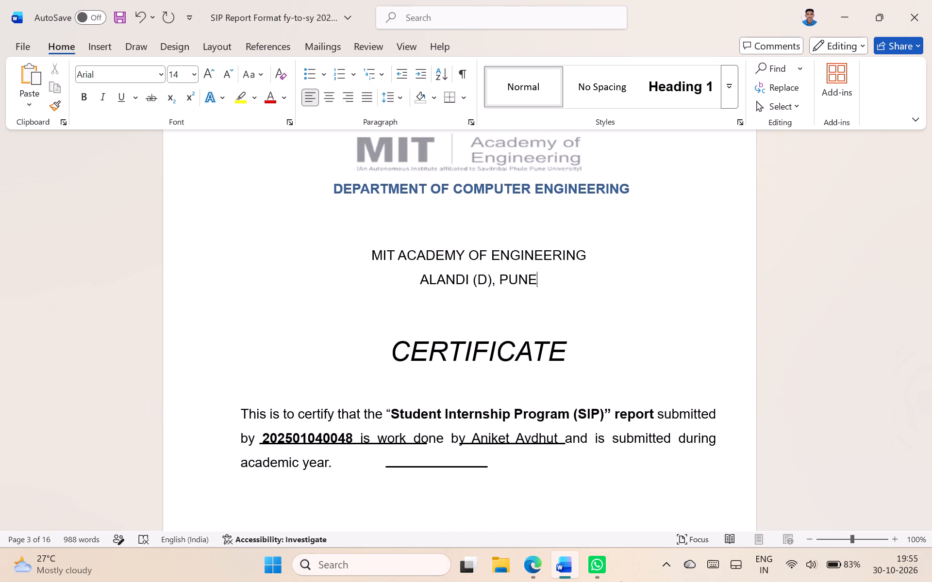
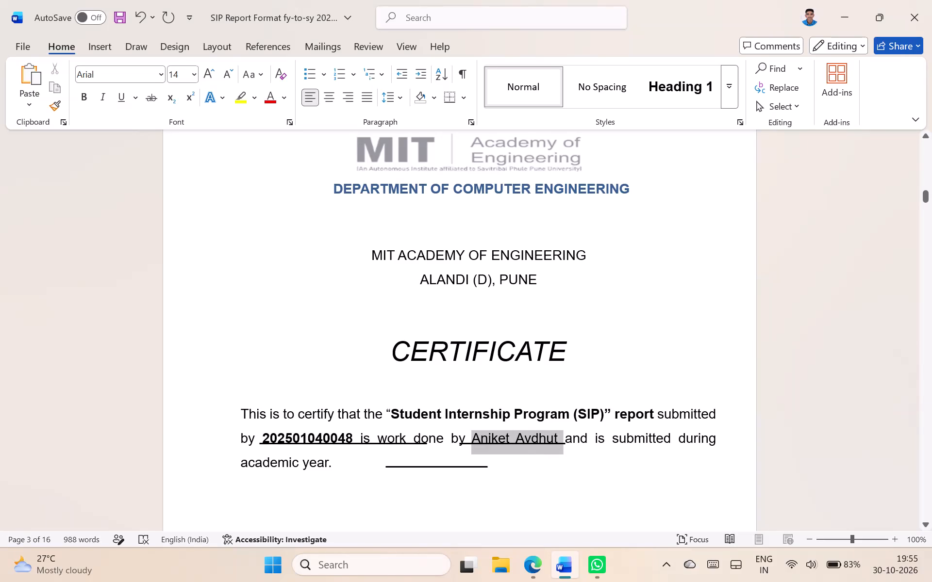
Replace the ID number after "submitted by" in the certificate paragraph with a copy of "by" and the student's name from the same line.
click(536, 443)
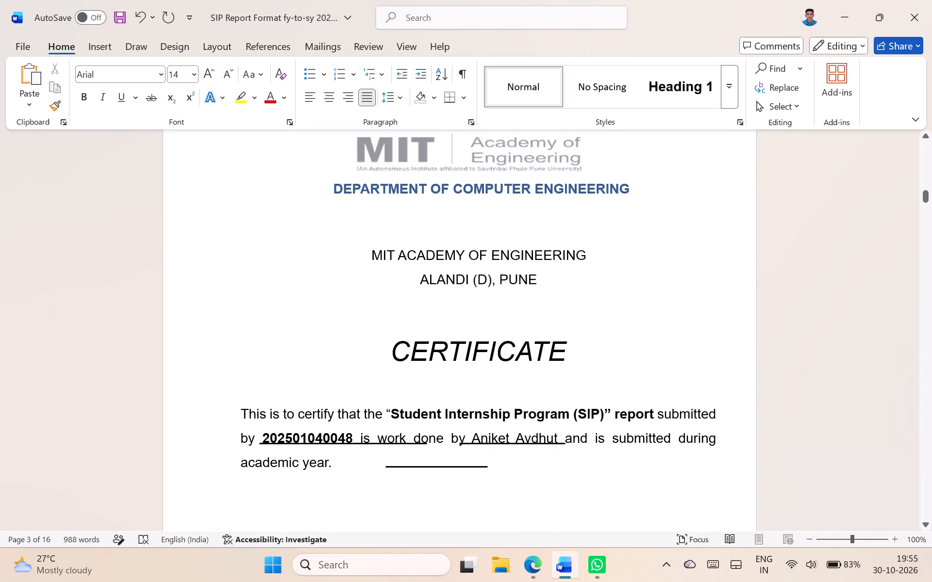
drag(468, 440, 485, 440)
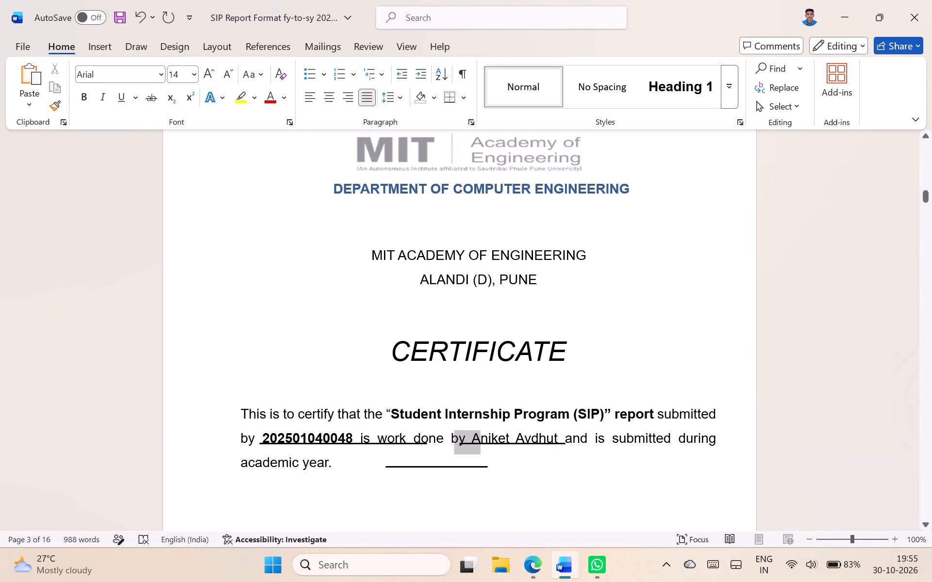
drag(485, 440, 532, 442)
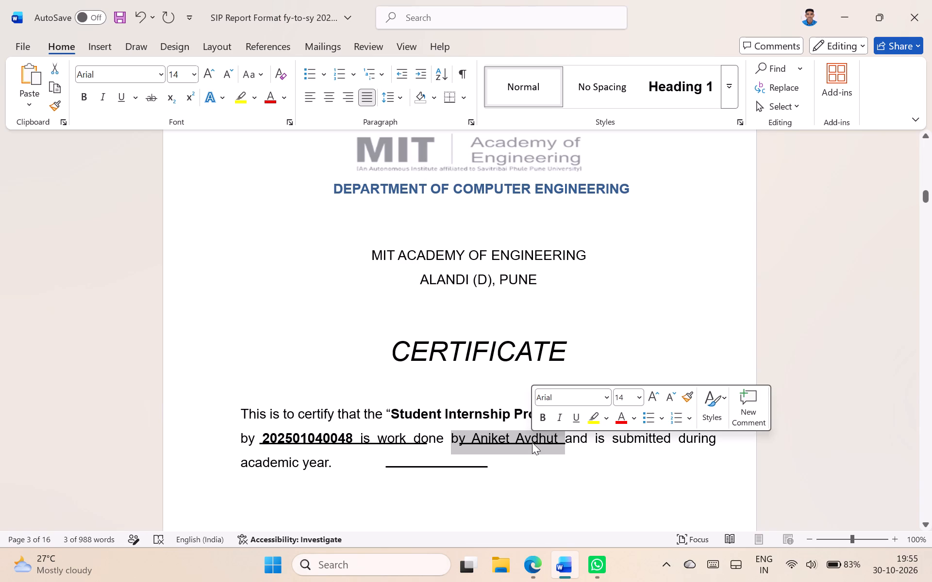
key(ctrl+c)
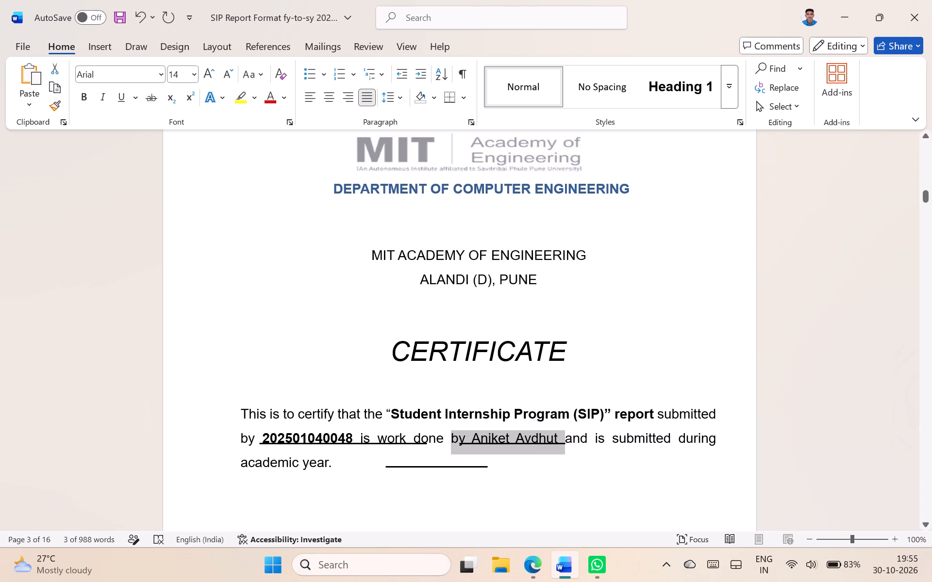
double_click(326, 441)
key(ctrl+v)
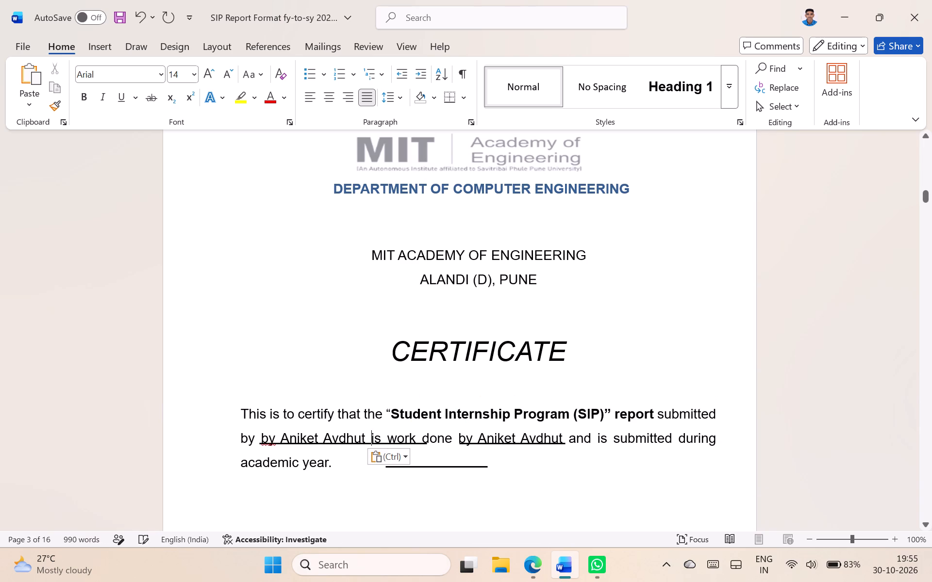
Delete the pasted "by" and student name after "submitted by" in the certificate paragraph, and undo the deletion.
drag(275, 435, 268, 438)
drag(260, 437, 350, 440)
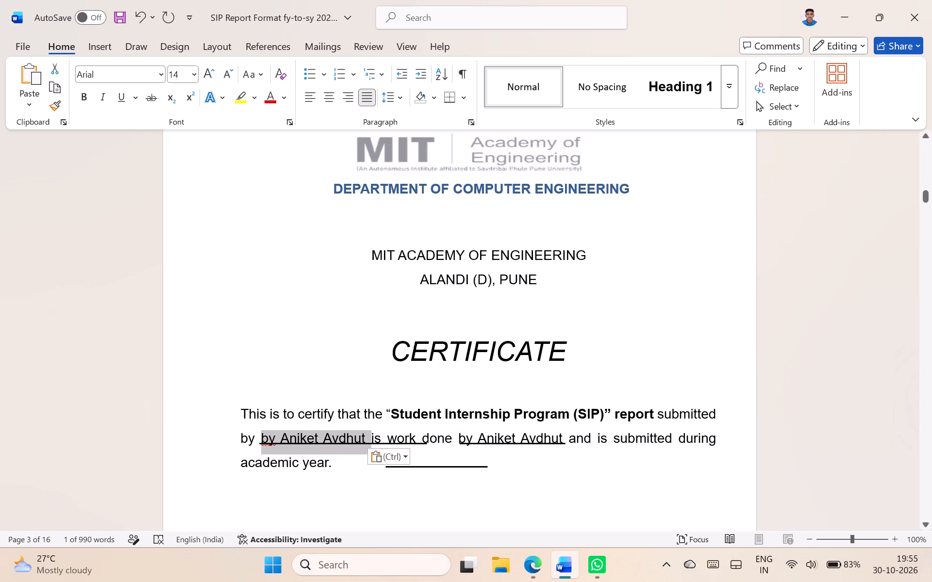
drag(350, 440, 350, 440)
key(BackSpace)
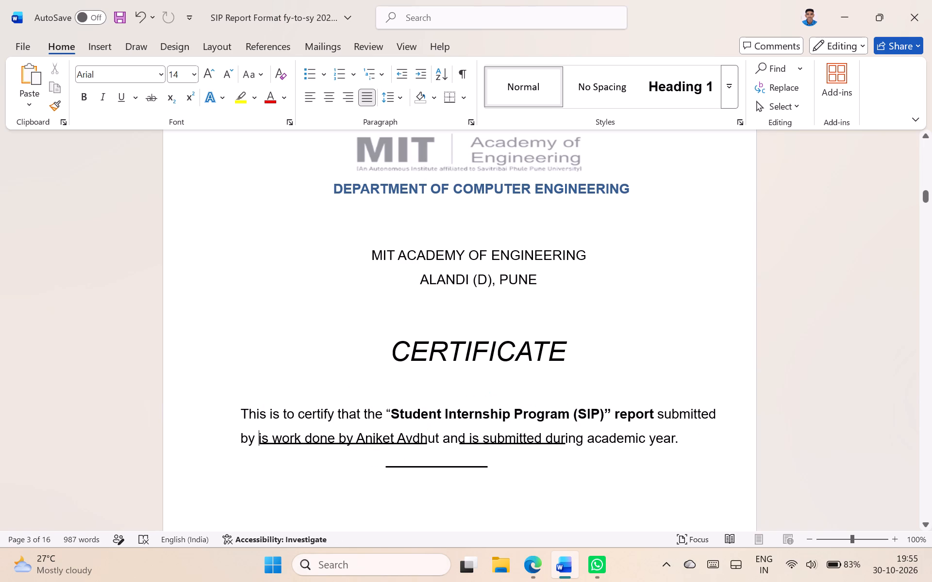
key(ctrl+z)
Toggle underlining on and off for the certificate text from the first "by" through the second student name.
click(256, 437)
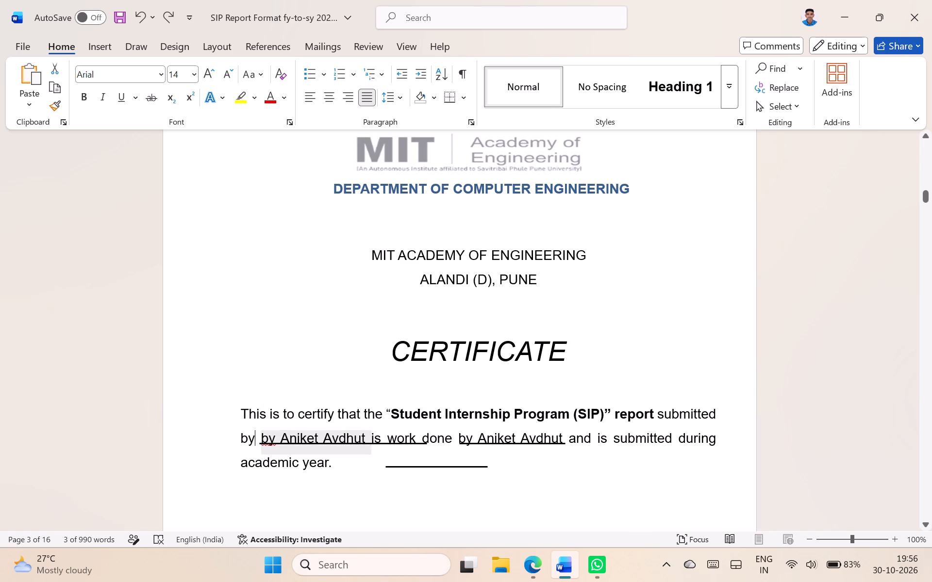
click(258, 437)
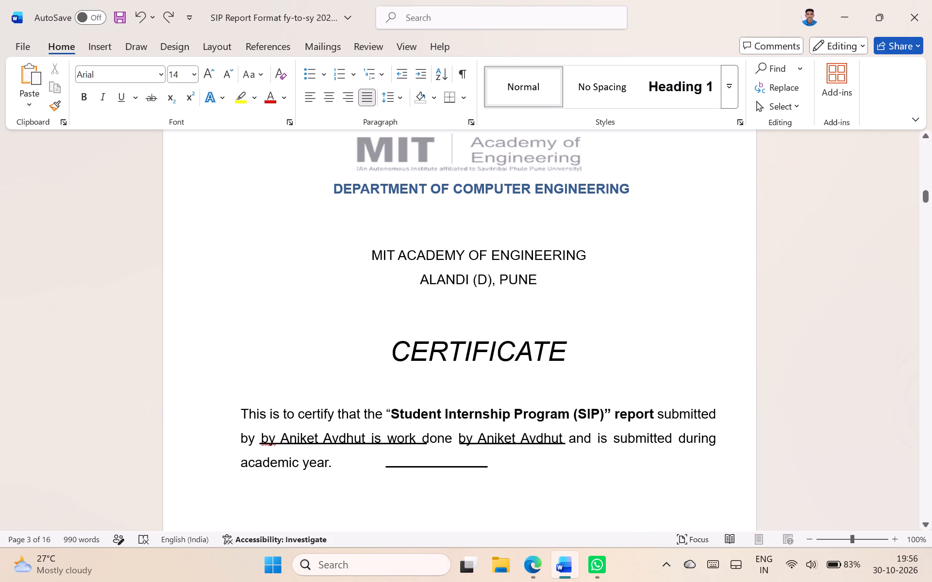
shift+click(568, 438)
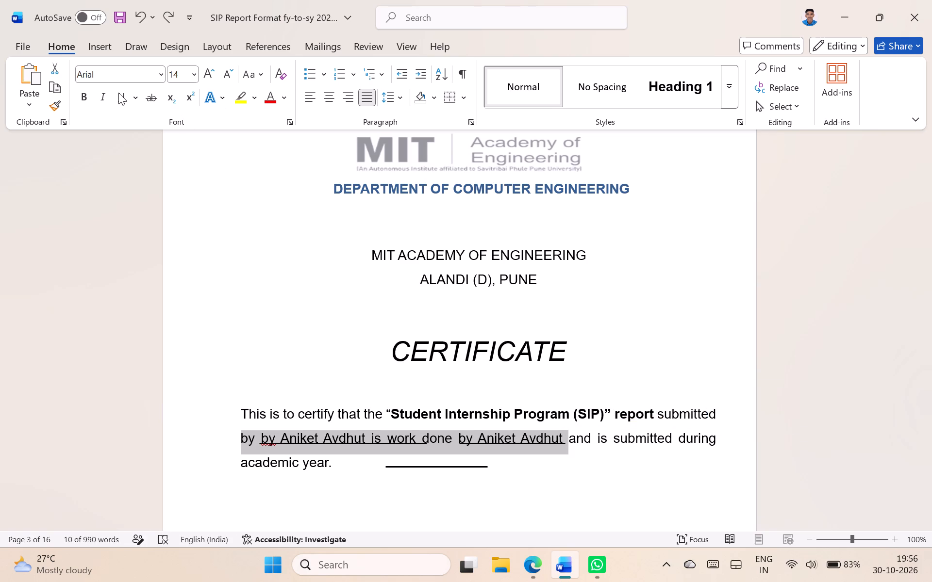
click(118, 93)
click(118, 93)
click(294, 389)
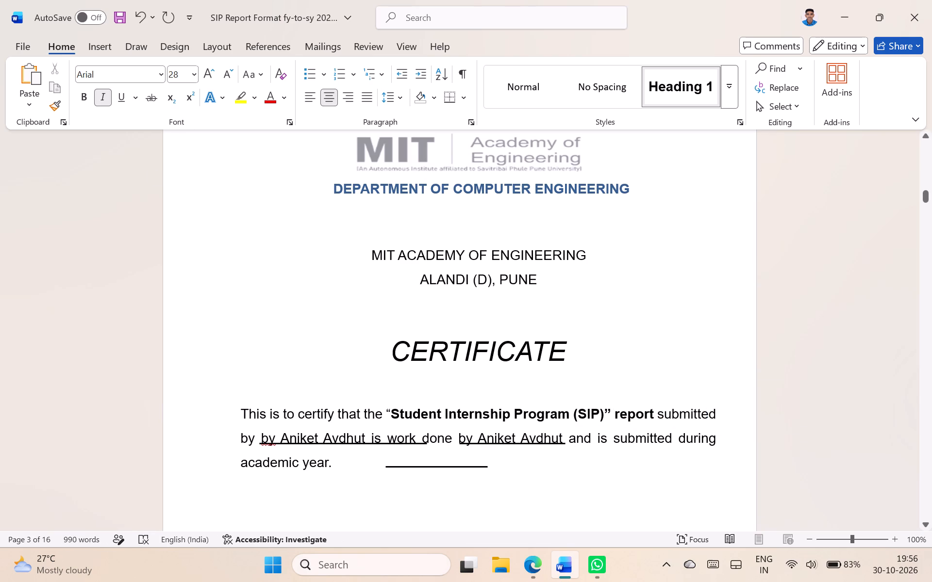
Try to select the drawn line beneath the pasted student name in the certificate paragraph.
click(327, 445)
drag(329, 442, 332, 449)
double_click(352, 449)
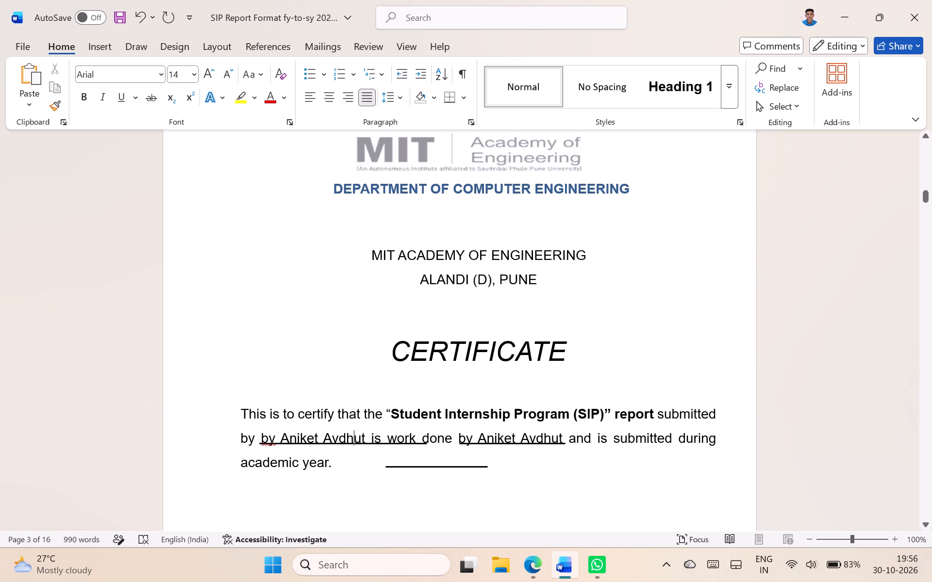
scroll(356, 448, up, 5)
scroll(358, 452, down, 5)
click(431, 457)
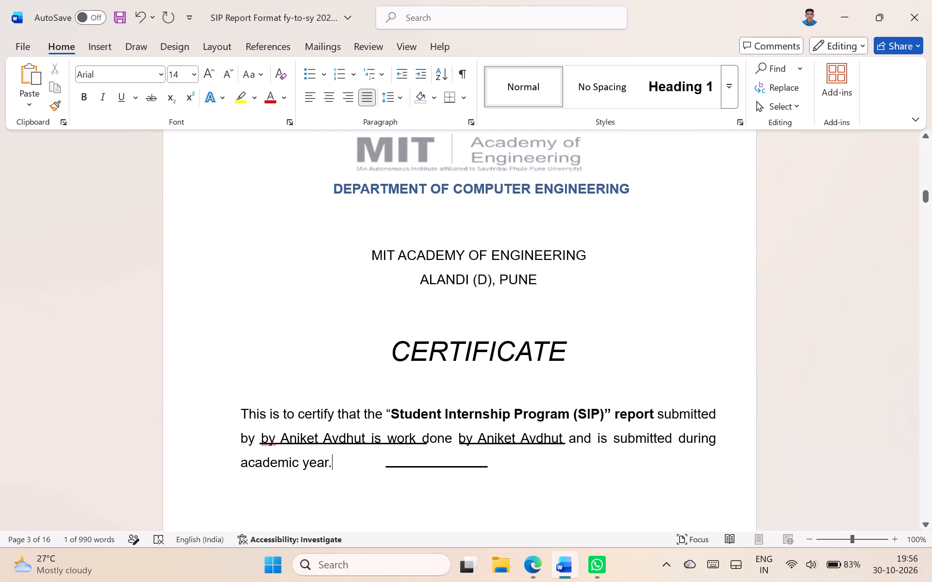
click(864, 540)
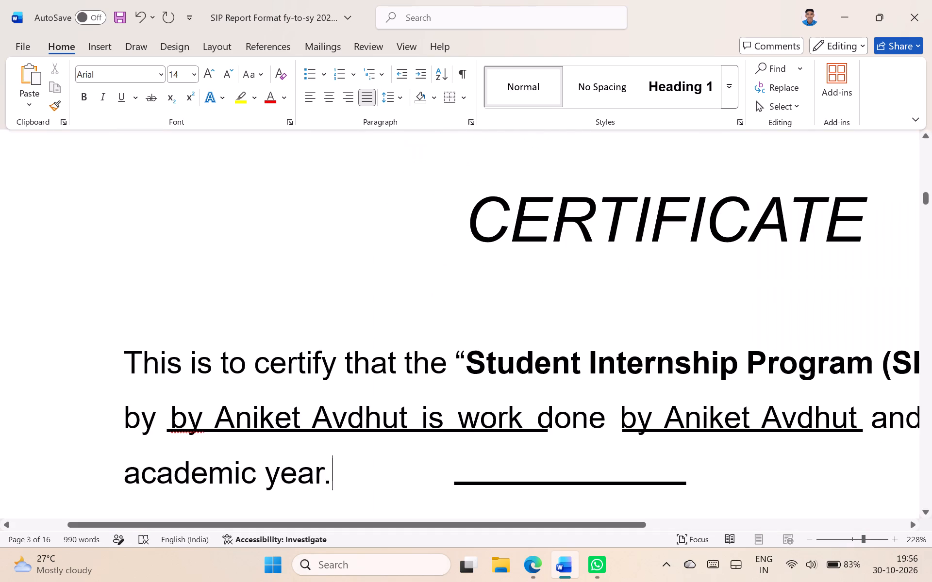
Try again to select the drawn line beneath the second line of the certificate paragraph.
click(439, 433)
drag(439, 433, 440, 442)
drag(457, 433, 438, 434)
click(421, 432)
Delete the pasted "by", the student's name and "is work" before "done" in the certificate paragraph.
click(521, 425)
key(BackSpace)
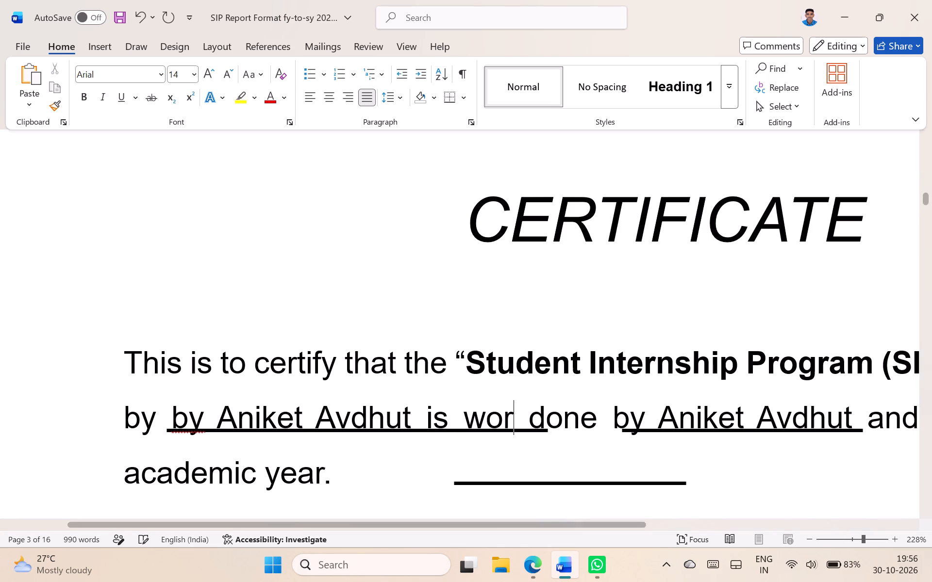
key(BackSpace)
key(BackSpace)
key(BackSpace)
key(BackSpace)
key(BackSpace)
key(BackSpace)
key(BackSpace)
key(BackSpace)
key(BackSpace)
key(BackSpace)
key(BackSpace)
key(BackSpace)
key(BackSpace)
key(BackSpace)
key(BackSpace)
key(BackSpace)
key(BackSpace)
key(BackSpace)
key(BackSpace)
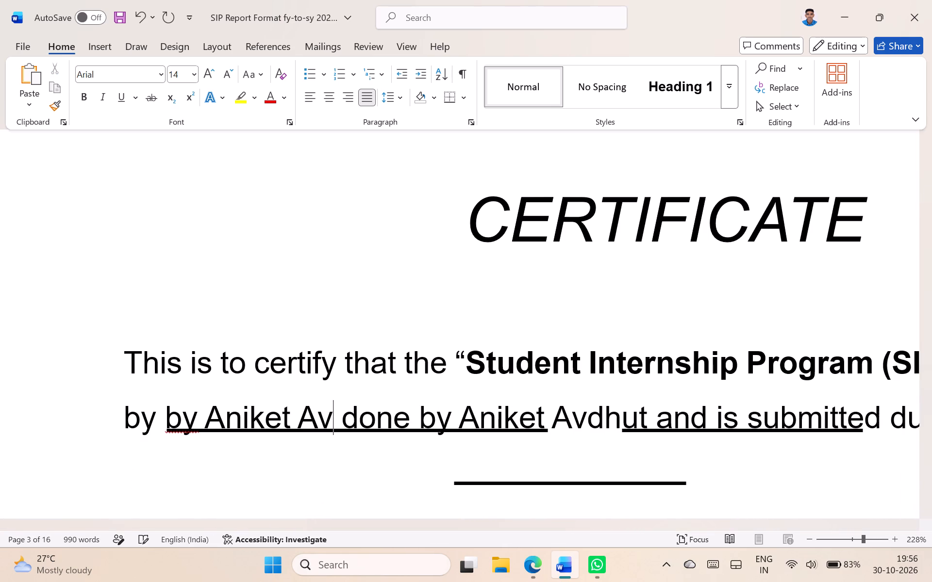
key(BackSpace)
key(BackSpace)
key(BackSpace)
key(BackSpace)
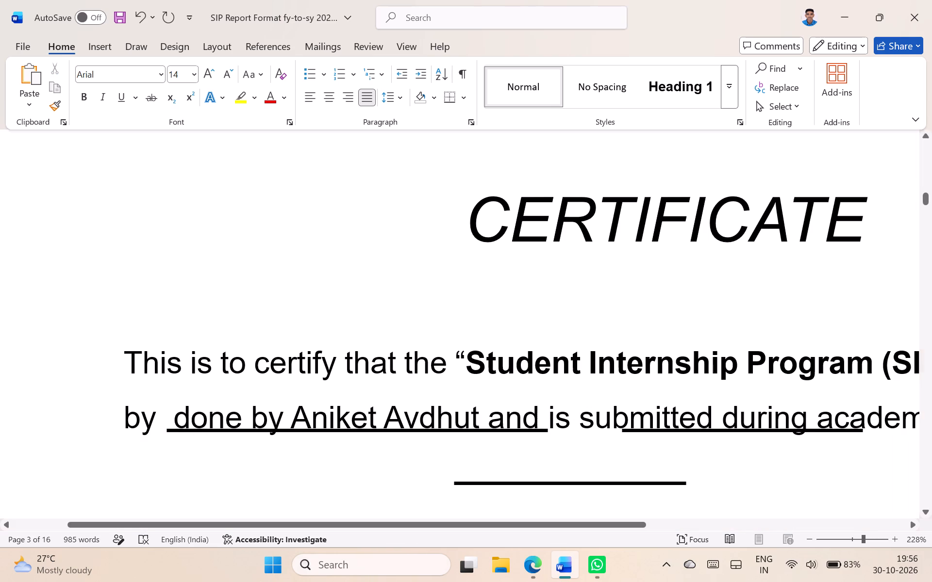
Delete the certificate text after "submitted", from "by done by" through "acad", leaving "emic year.".
shift+click(887, 431)
key(BackSpace)
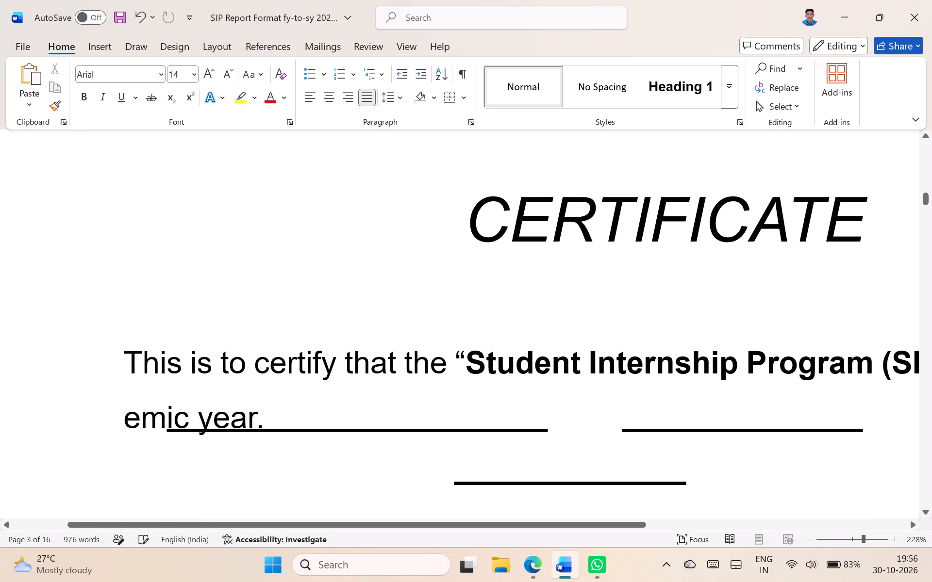
Cut the grouped drawn blank lines beneath the certificate paragraph.
click(694, 431)
click(694, 428)
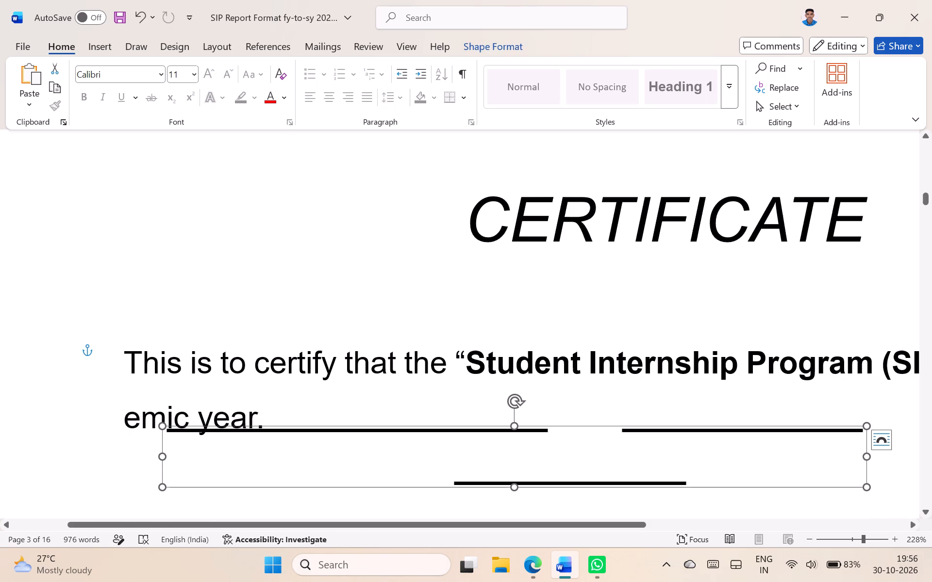
right_click(642, 432)
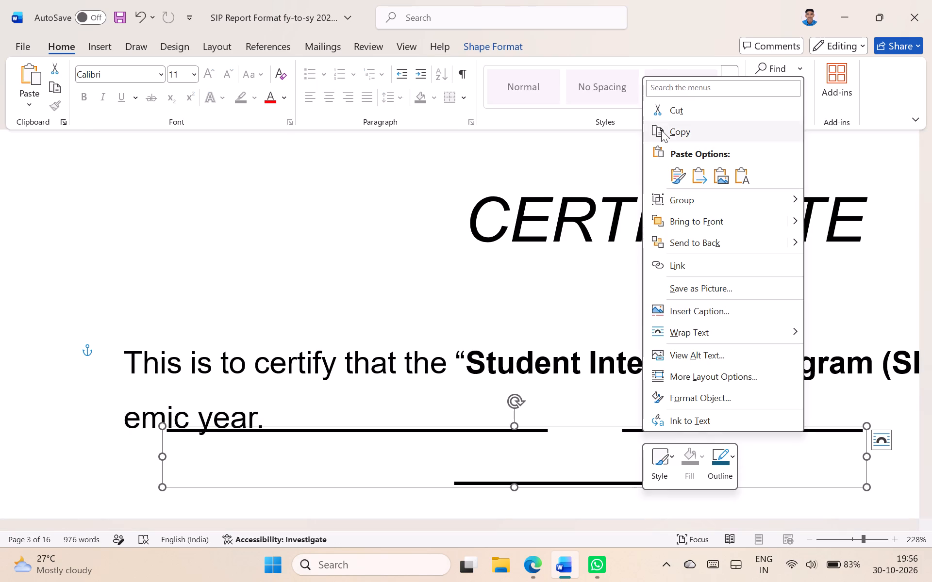
click(666, 107)
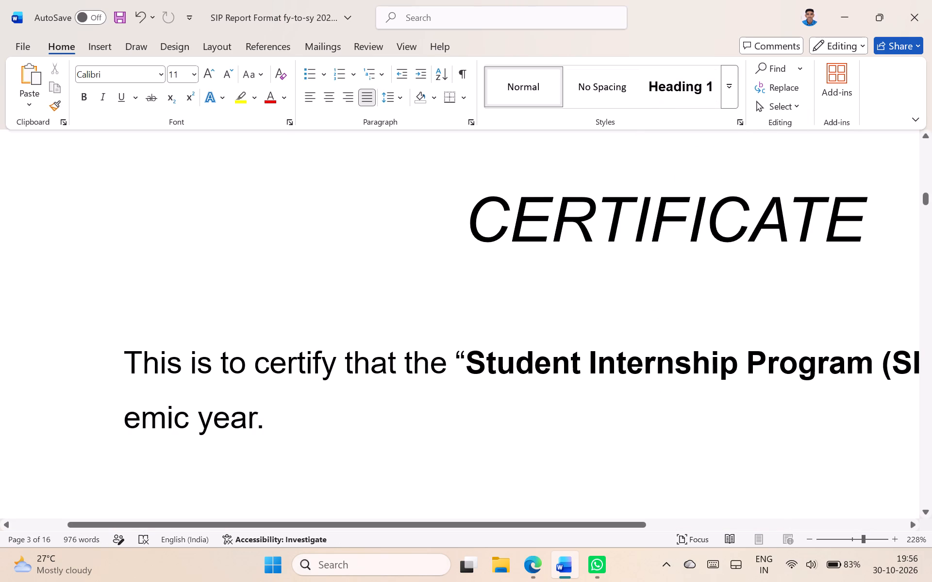
click(853, 543)
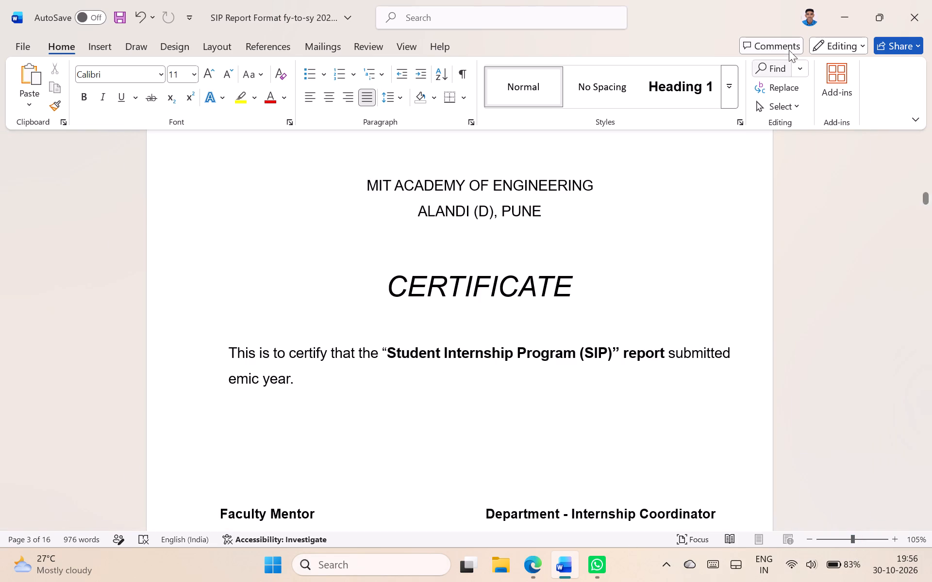
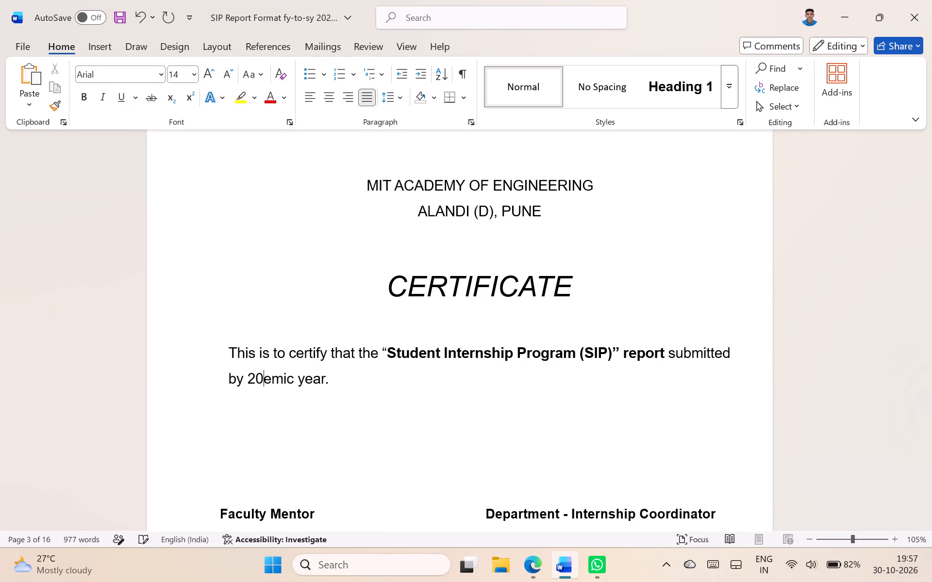
Complete the student's ID number after "submitted by" in the certificate paragraph, followed by a space before the remaining text.
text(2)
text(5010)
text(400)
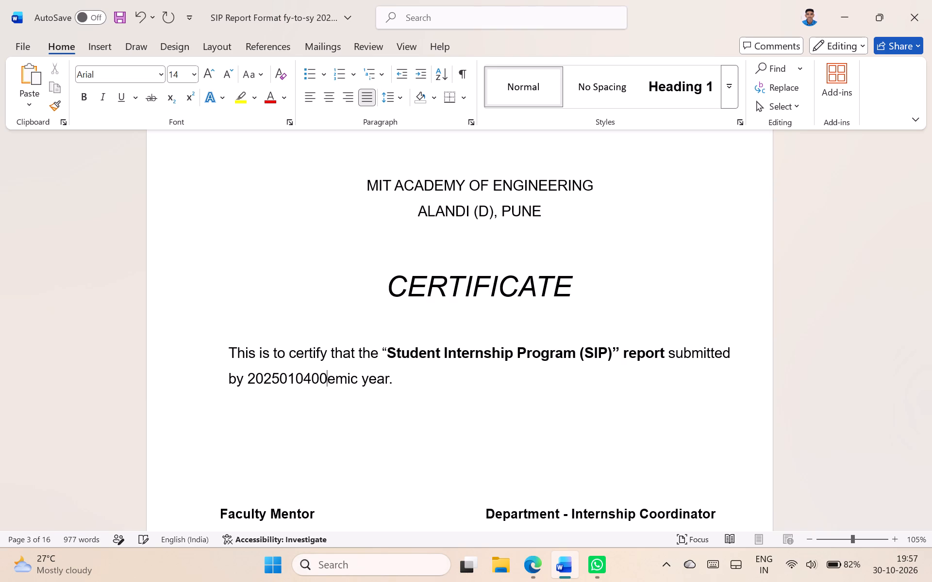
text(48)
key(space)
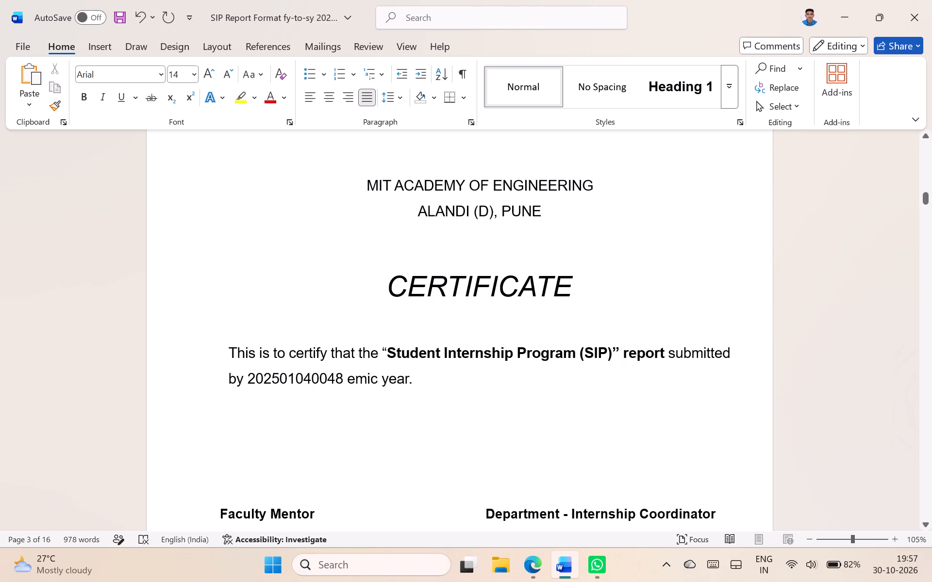
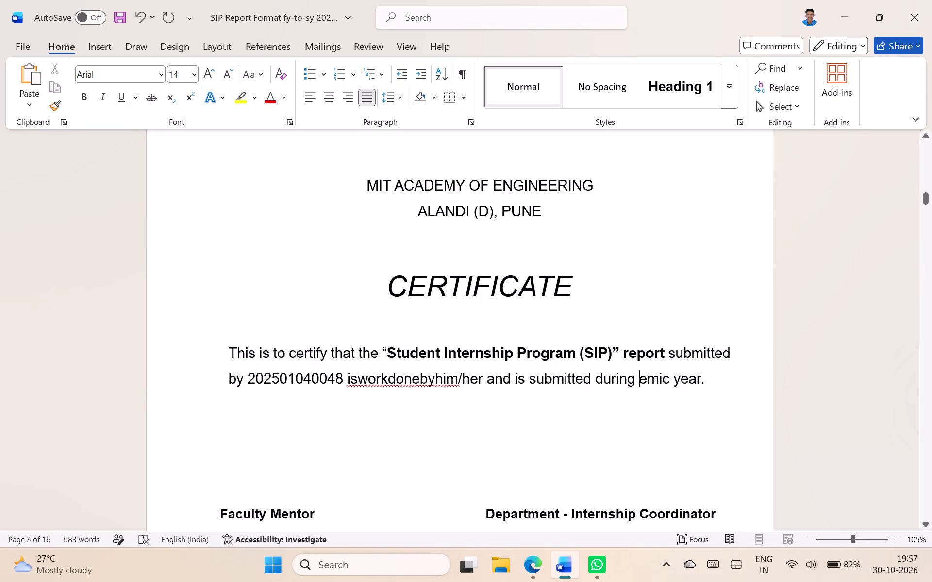
Insert the missing spaces in the certificate paragraph so the run-together words read "is work done by him/her".
click(358, 376)
key(space)
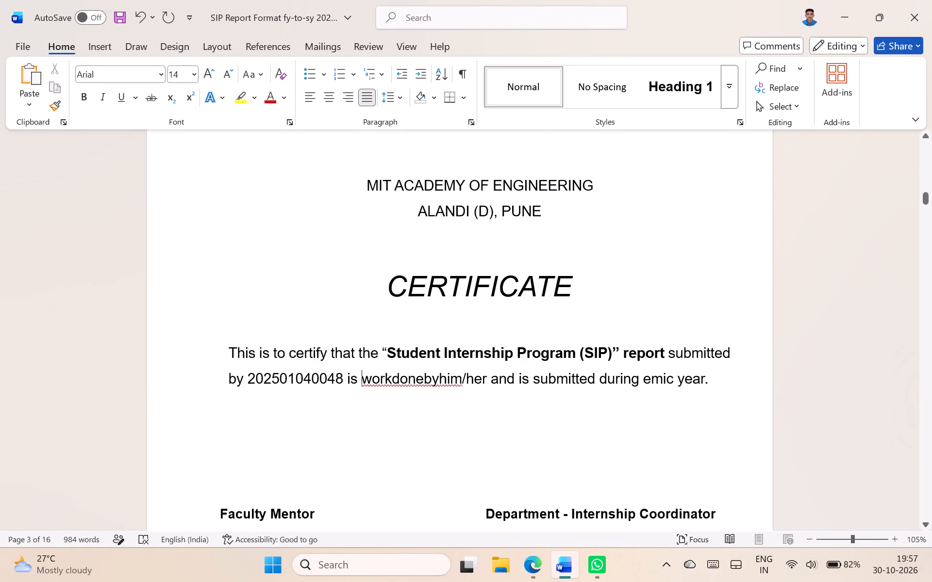
click(393, 380)
key(space)
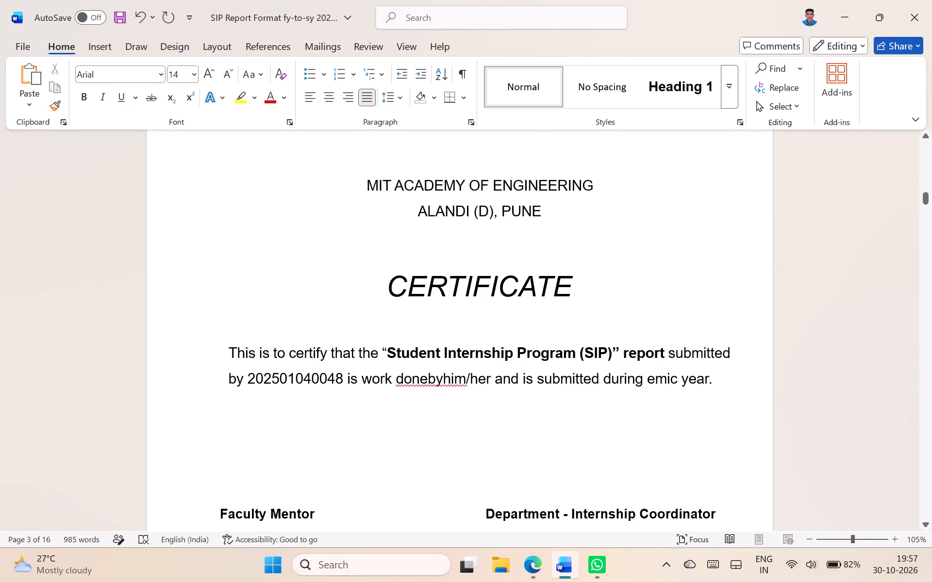
click(427, 375)
key(space)
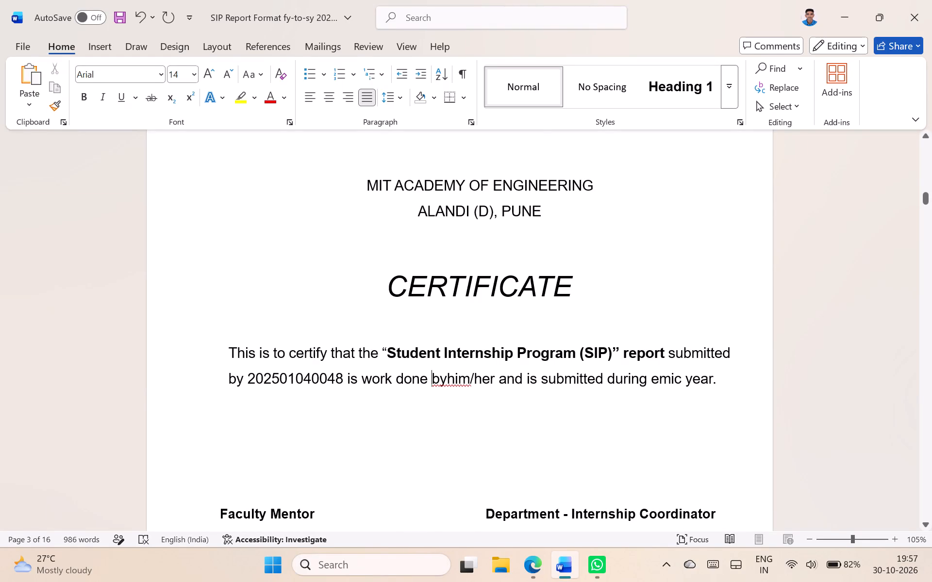
click(447, 377)
key(space)
Delete "/her" from "him/her" in the certificate paragraph, leaving only "him".
click(496, 375)
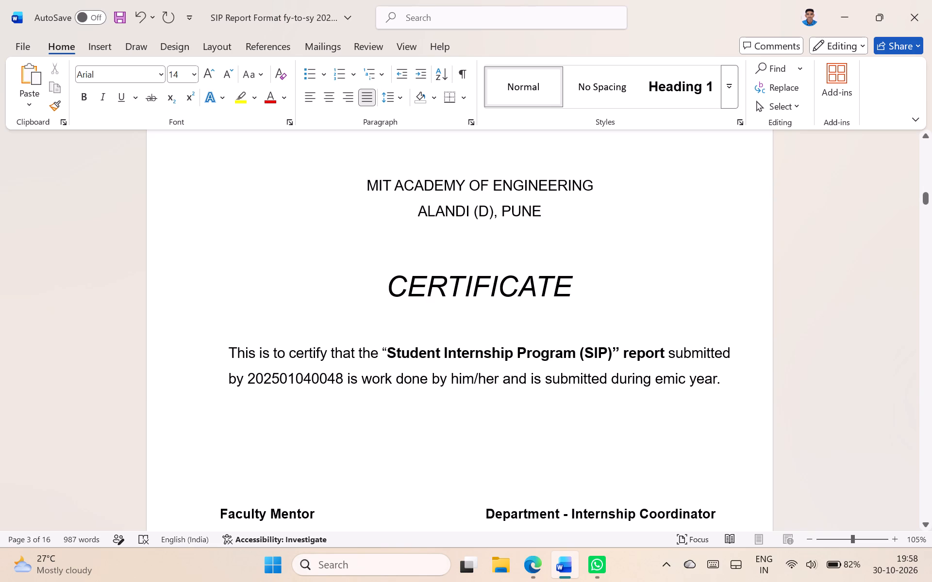
key(Right)
key(BackSpace)
key(BackSpace)
key(BackSpace)
key(BackSpace)
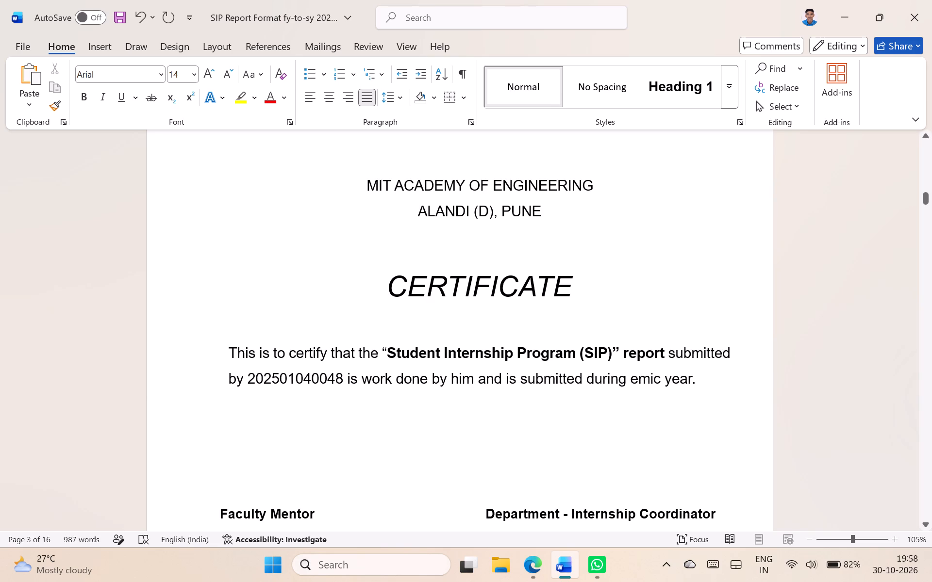
Delete the leftover words "emic year" after "submitted during" in the certificate paragraph, keeping the full stop.
drag(631, 379, 681, 377)
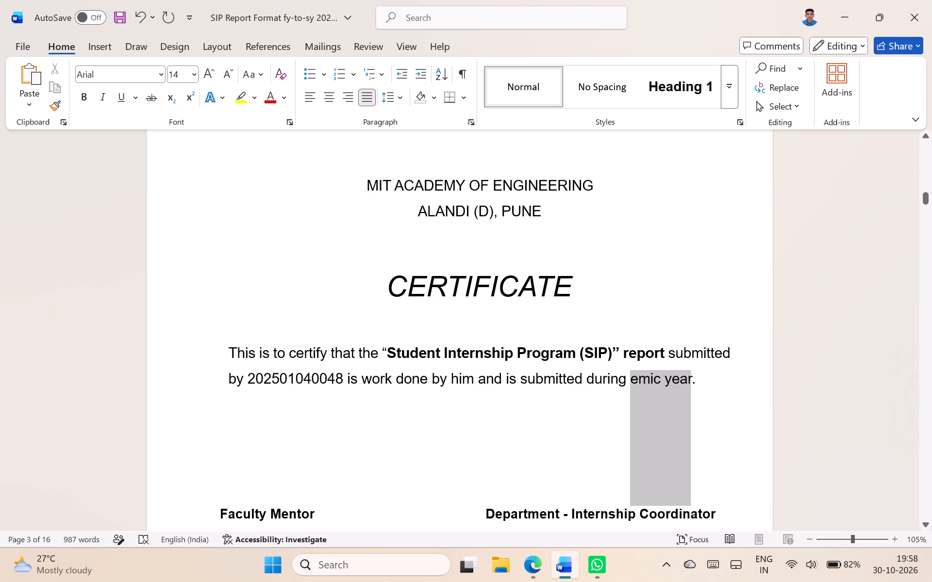
drag(681, 377, 688, 375)
click(690, 374)
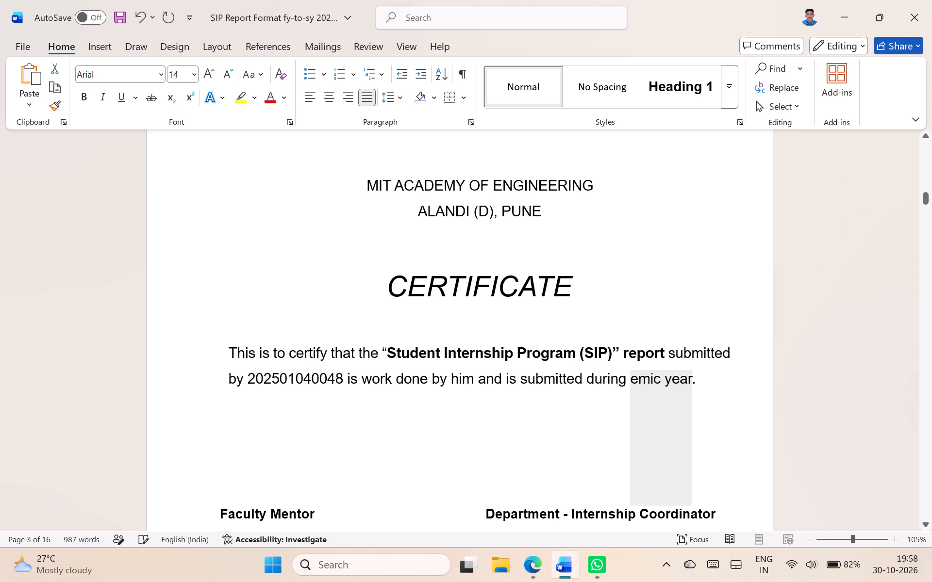
key(BackSpace)
key(BackSpace)
key(BackSpace)
key(BackSpace)
key(BackSpace)
key(BackSpace)
key(BackSpace)
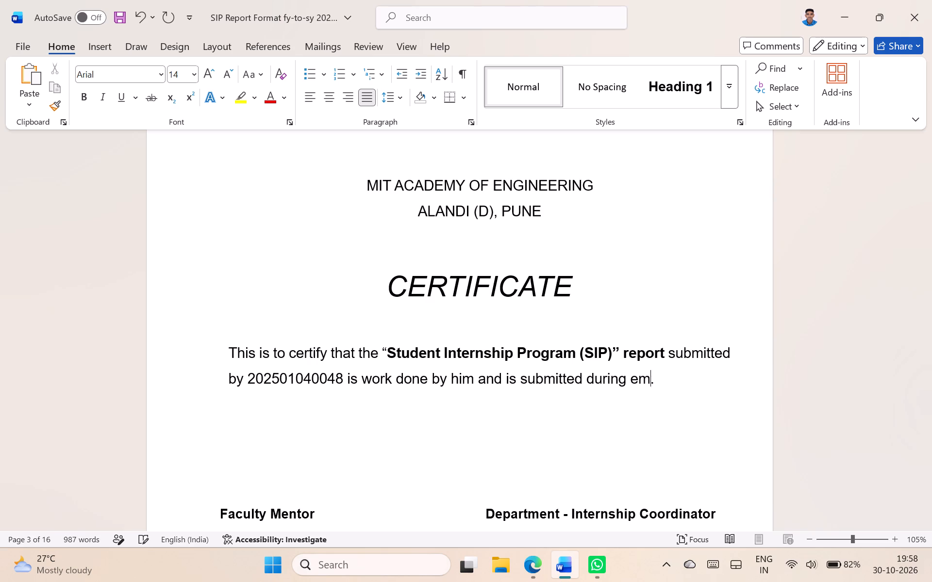
key(BackSpace)
key(BackSpace)
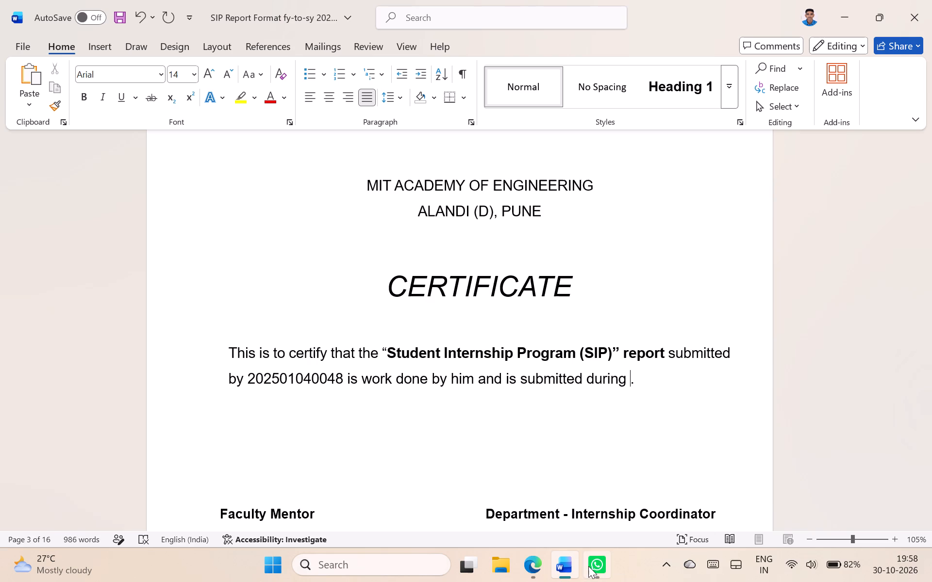
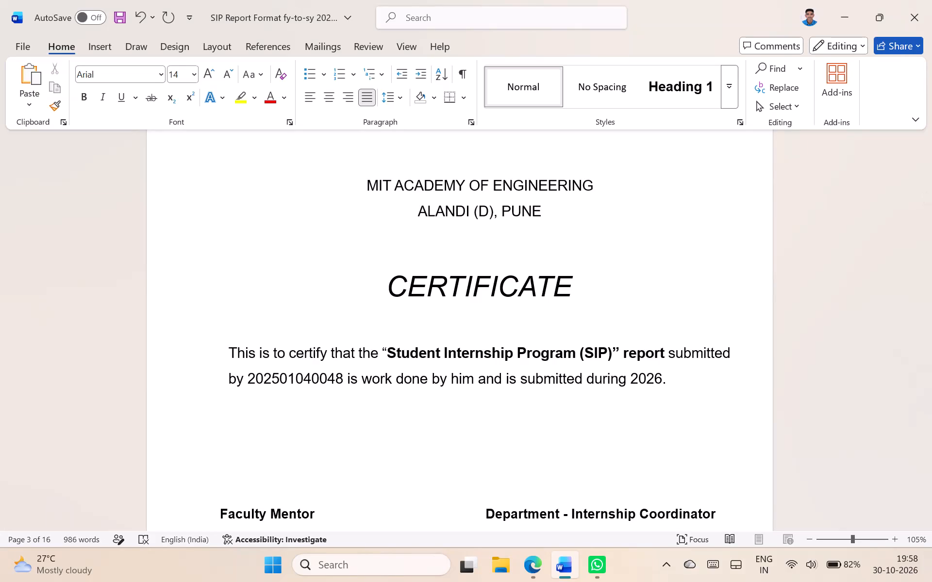
Add a word beginning with "ac" after "submitted during 2026" in the certificate paragraph, before the full stop.
key(space)
text(ace)
key(BackSpace)
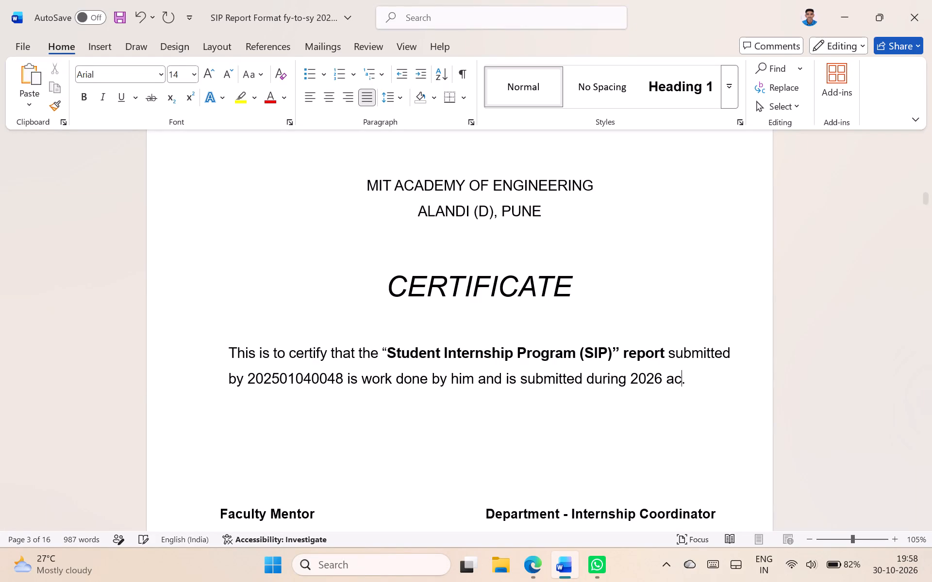
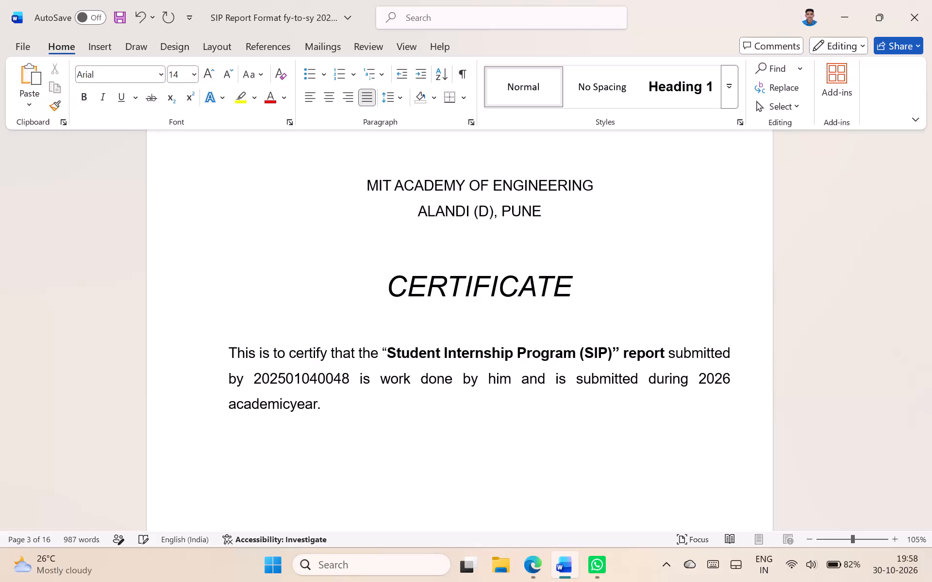
Insert the missing space in "academicyear" at the end of the certificate paragraph so it reads "academic year".
click(288, 404)
key(space)
Review the certificate page's signature blocks and the pages after it, up to the internship institution's certificate heading.
scroll(377, 445, down, 2)
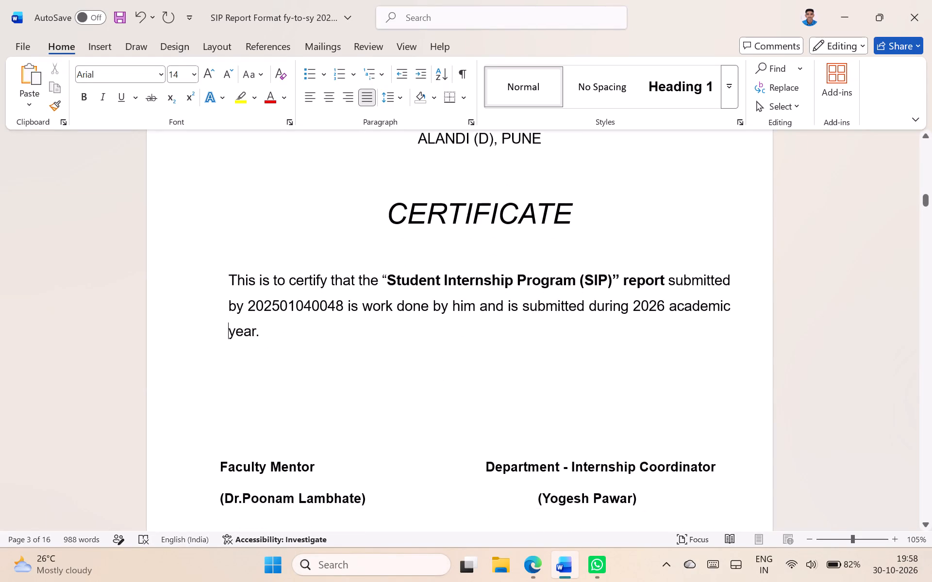
scroll(377, 445, down, 8)
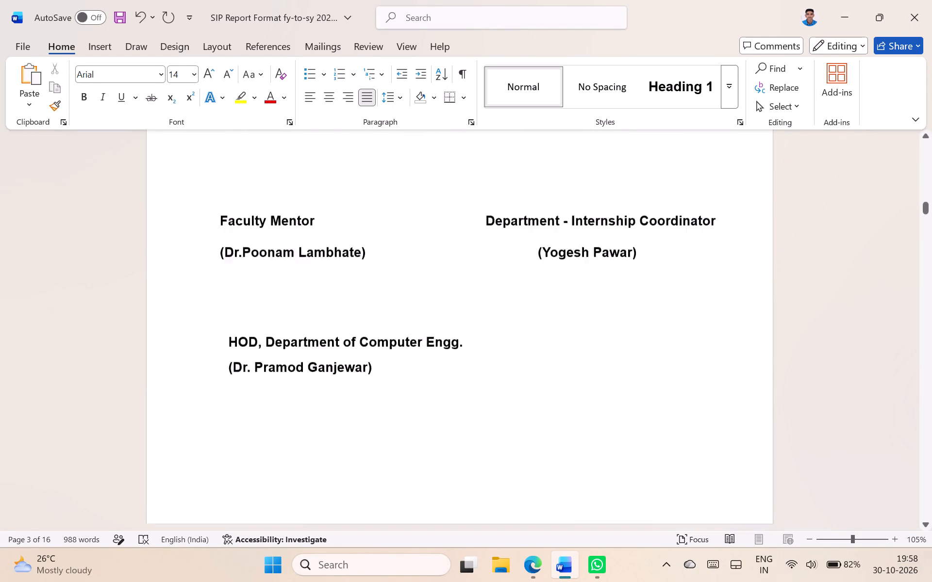
scroll(377, 445, down, 4)
scroll(363, 436, up, 3)
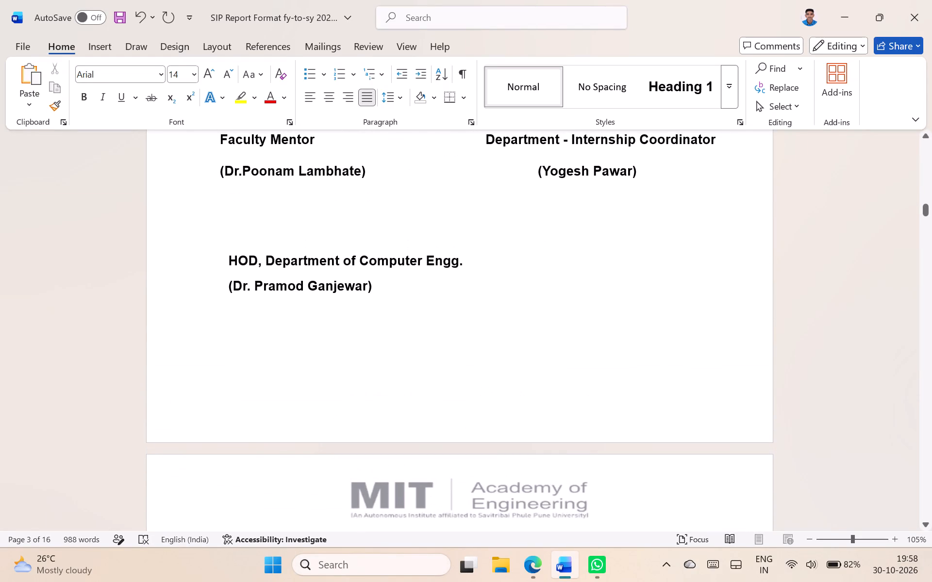
scroll(363, 436, down, 7)
scroll(364, 436, down, 15)
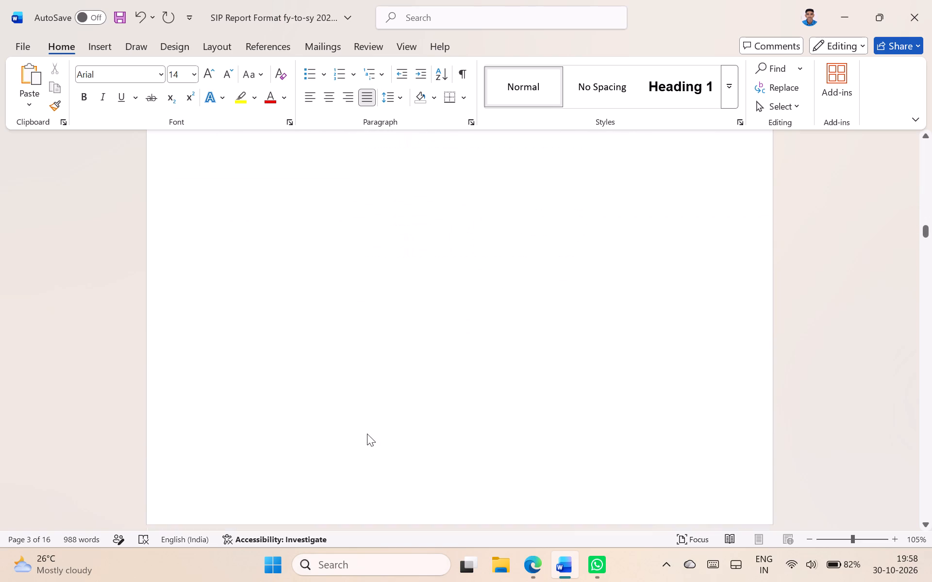
scroll(367, 434, down, 5)
scroll(367, 434, up, 3)
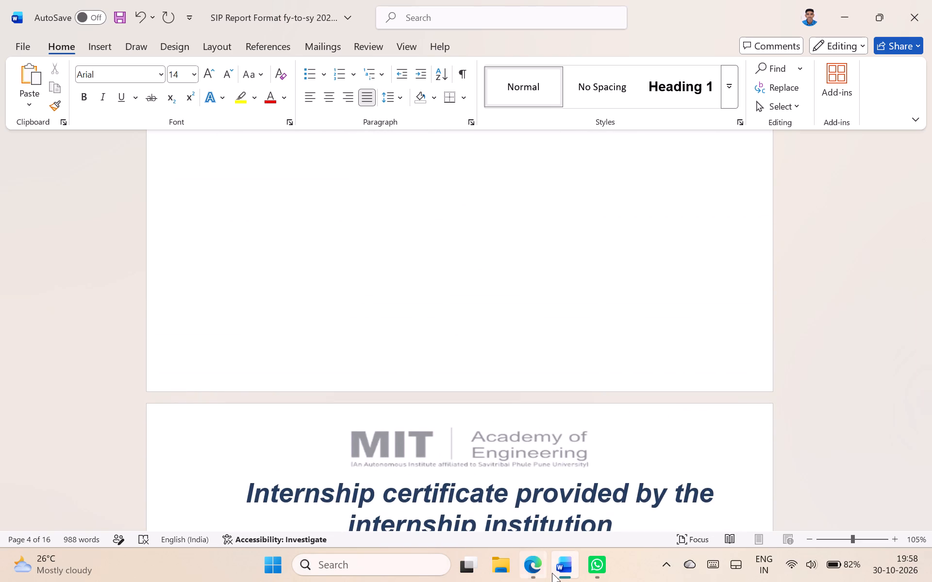
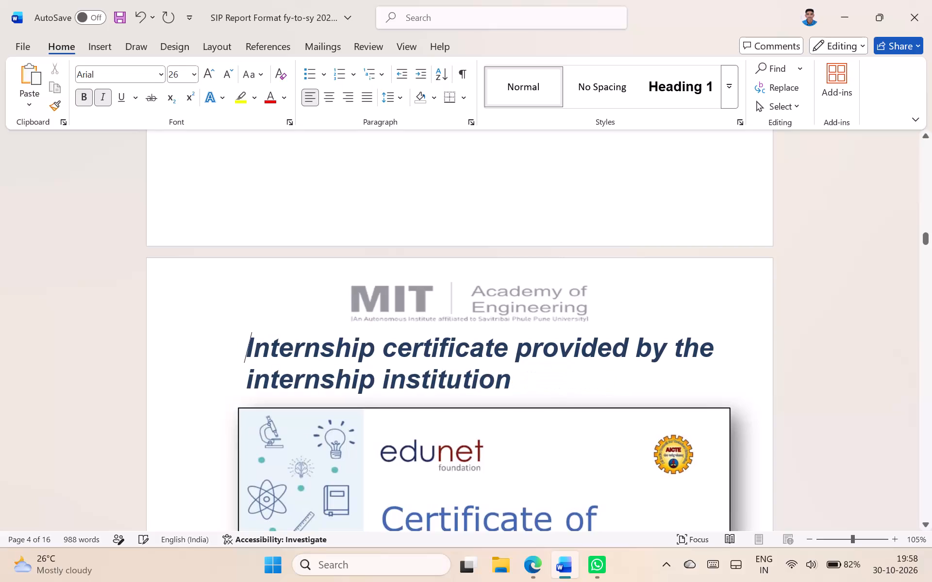
Remove the indent from the heading "Internship certificate provided by the internship institution" so it starts at the page margin.
key(BackSpace)
key(BackSpace)
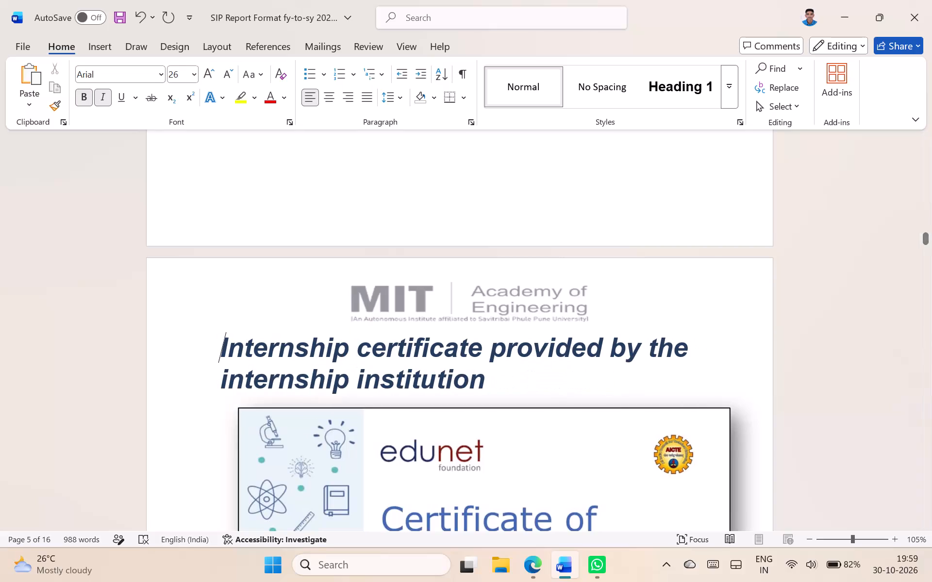
key(BackSpace)
Delete the blank page before the internship certificate heading, leaving no stray characters in front of the heading.
scroll(300, 403, up, 4)
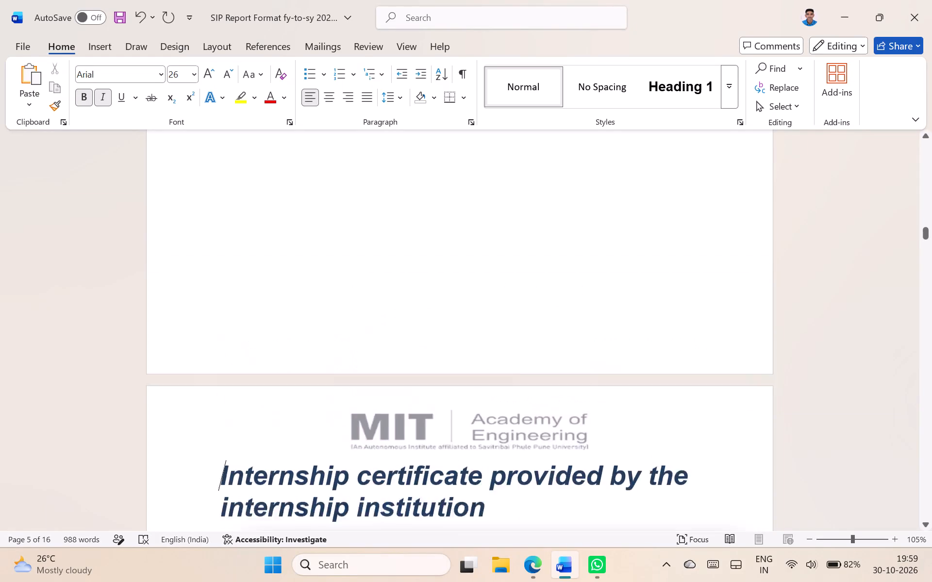
scroll(300, 403, up, 17)
drag(218, 282, 242, 375)
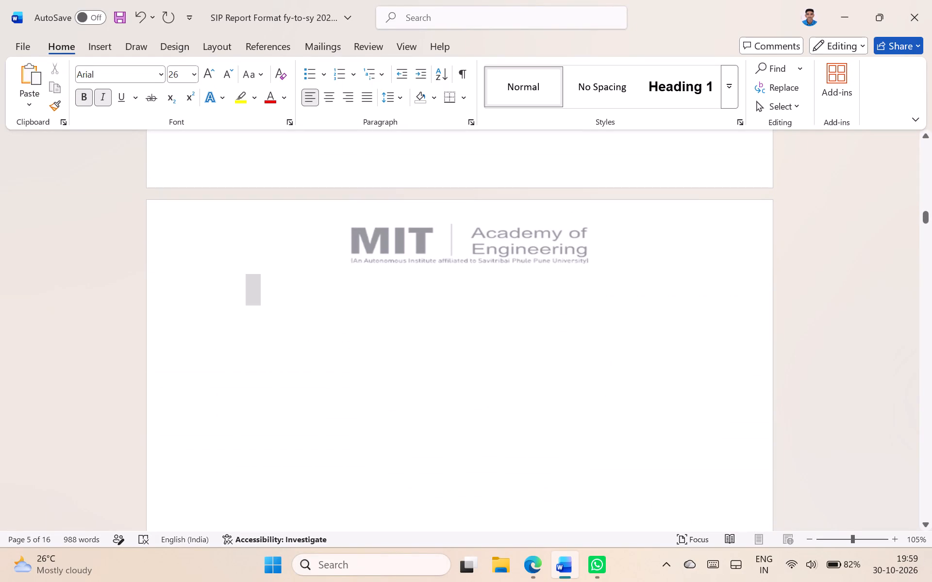
drag(242, 375, 208, 339)
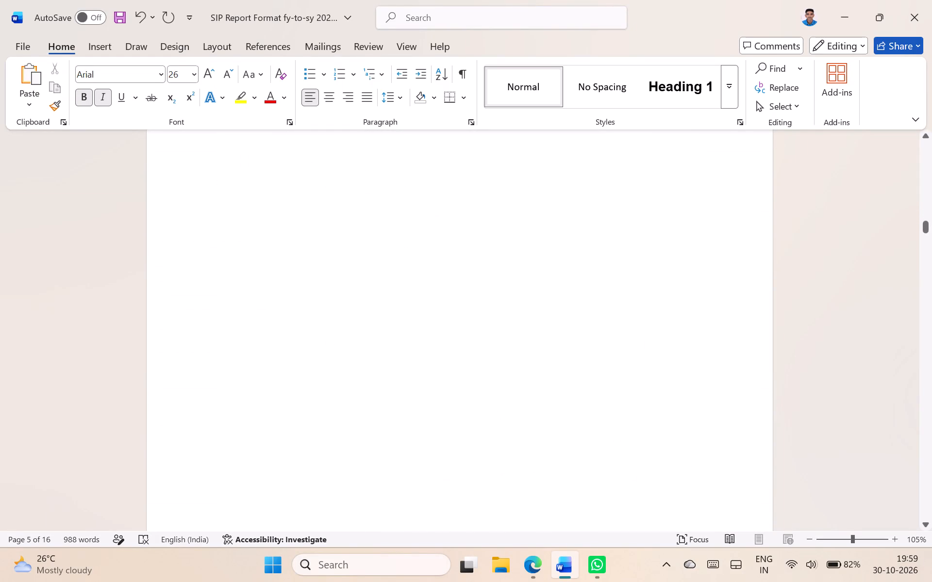
drag(208, 339, 241, 411)
scroll(274, 379, up, 7)
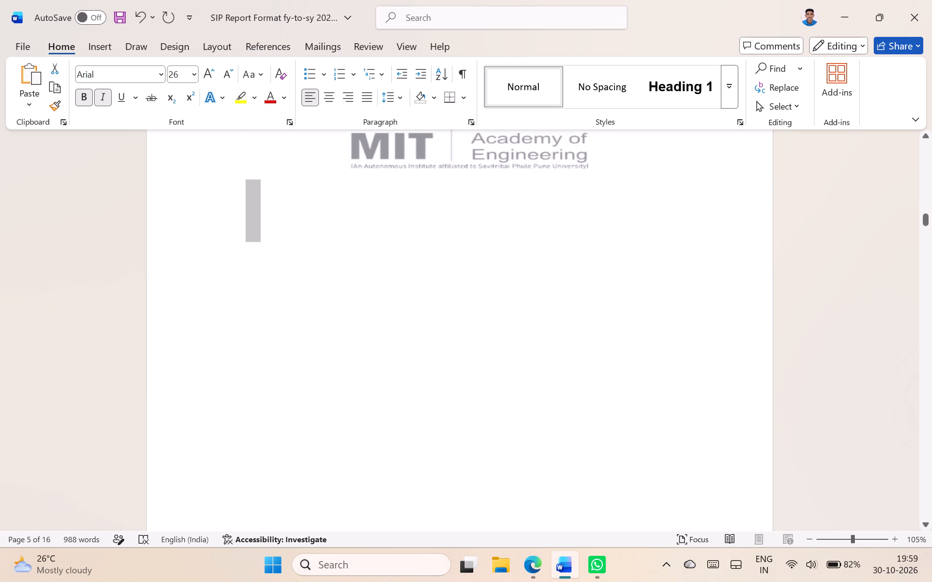
key(BackSpace)
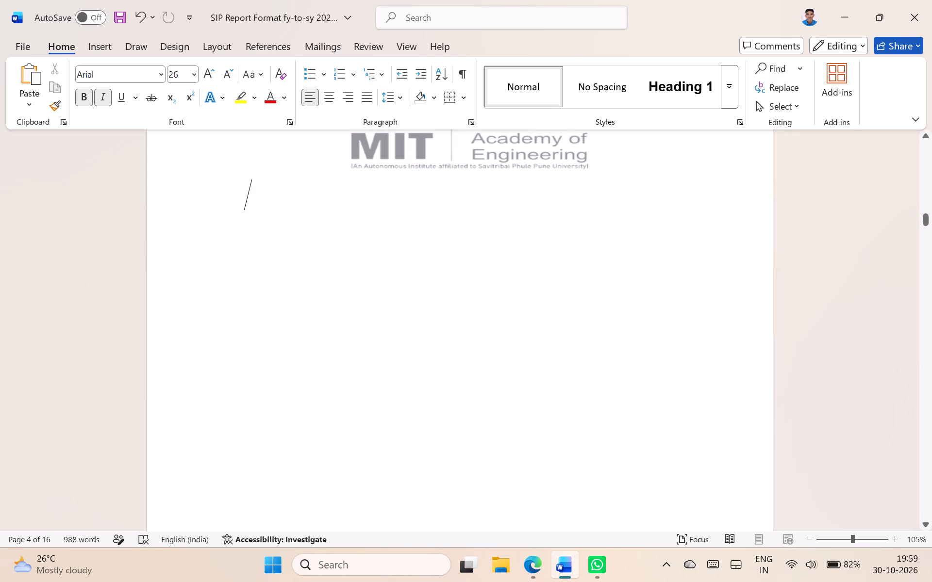
drag(253, 202, 294, 376)
key(BackSpace)
key(bracketright)
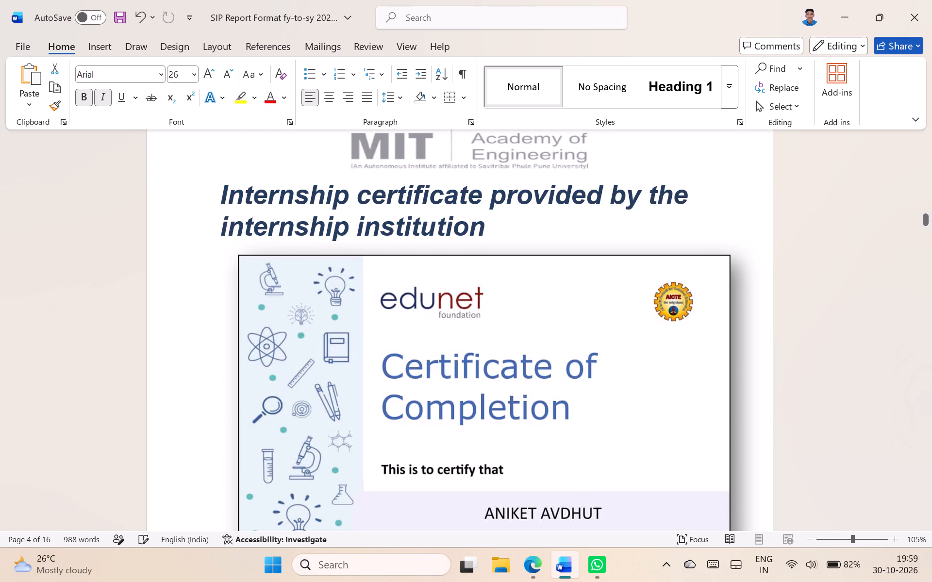
scroll(294, 366, up, 6)
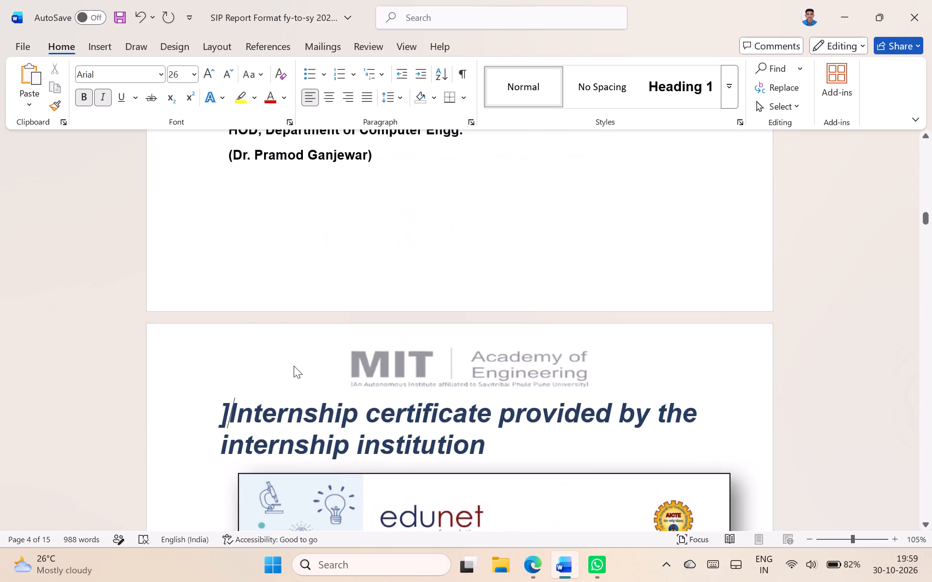
scroll(294, 366, up, 2)
scroll(294, 366, down, 1)
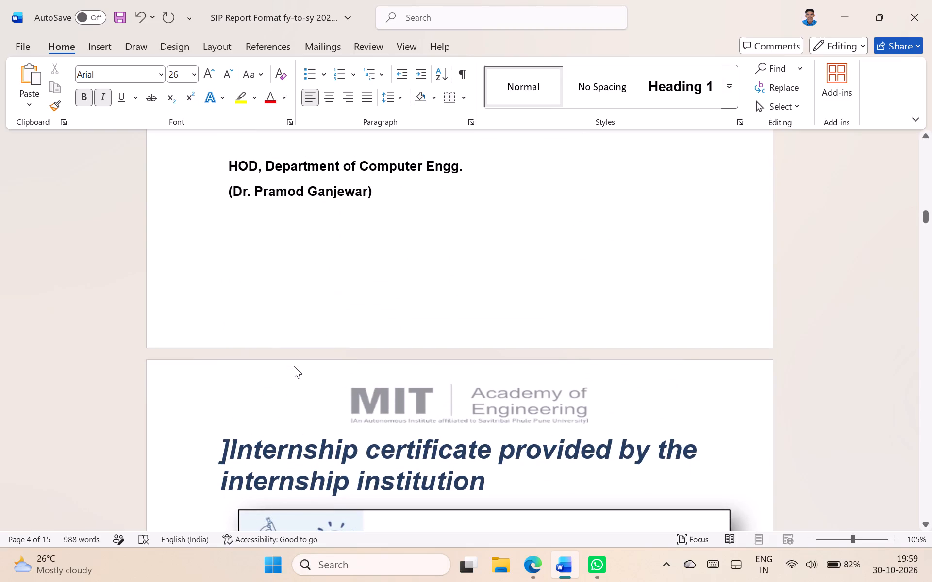
key(BackSpace)
key(BackSpace)
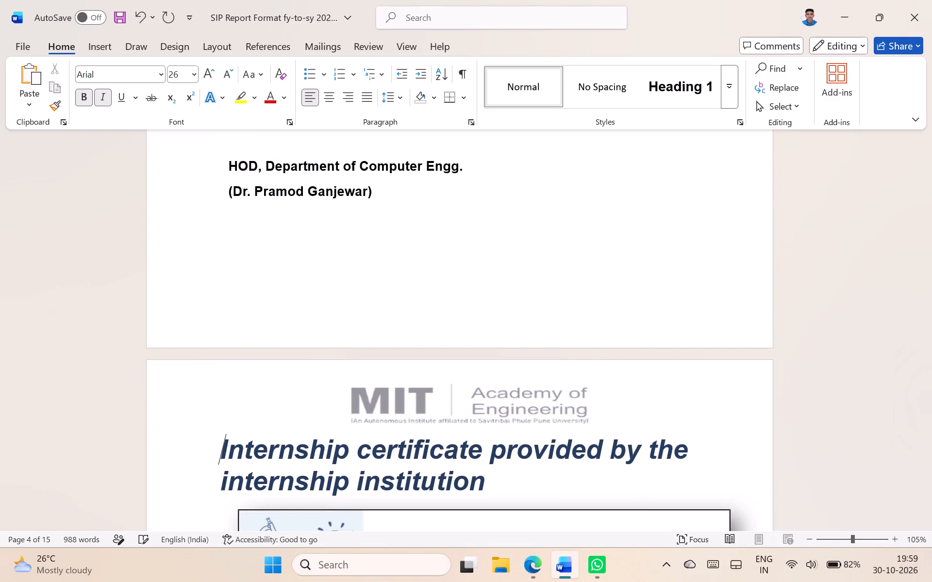
Review the Edunet and IBM SkillsBuild certificates that follow the heading, through to the Data Classification certificate.
scroll(282, 415, down, 3)
scroll(410, 402, down, 3)
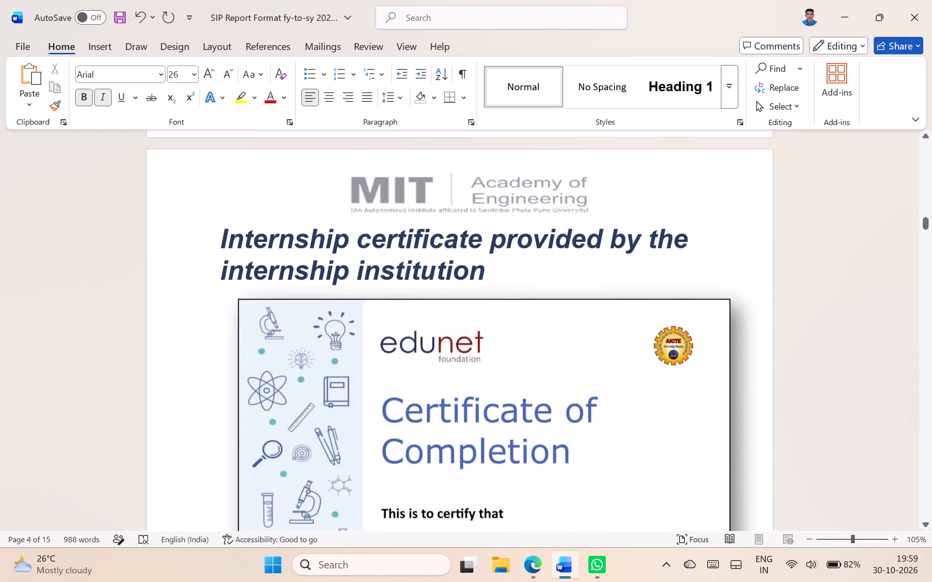
scroll(410, 404, down, 5)
scroll(410, 403, up, 2)
scroll(410, 403, down, 13)
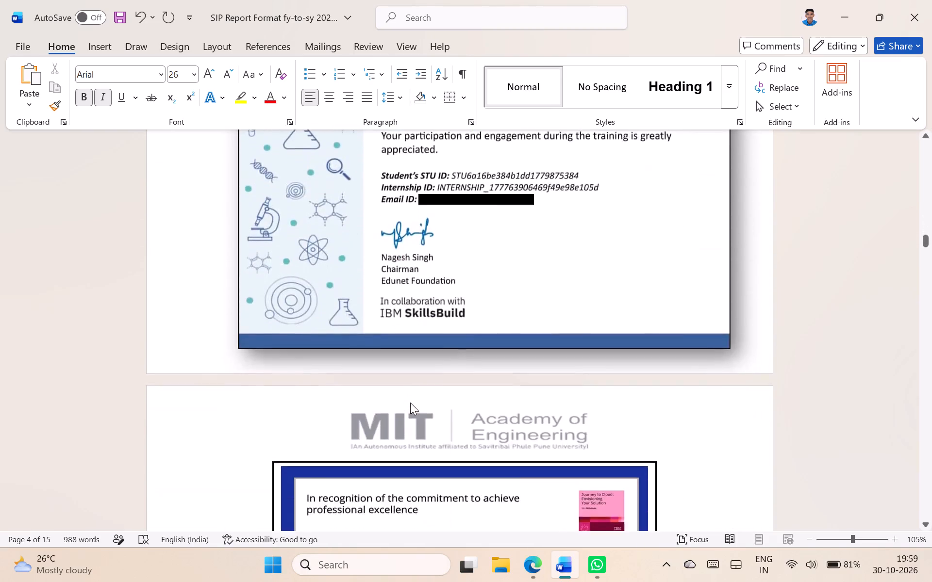
scroll(410, 403, down, 15)
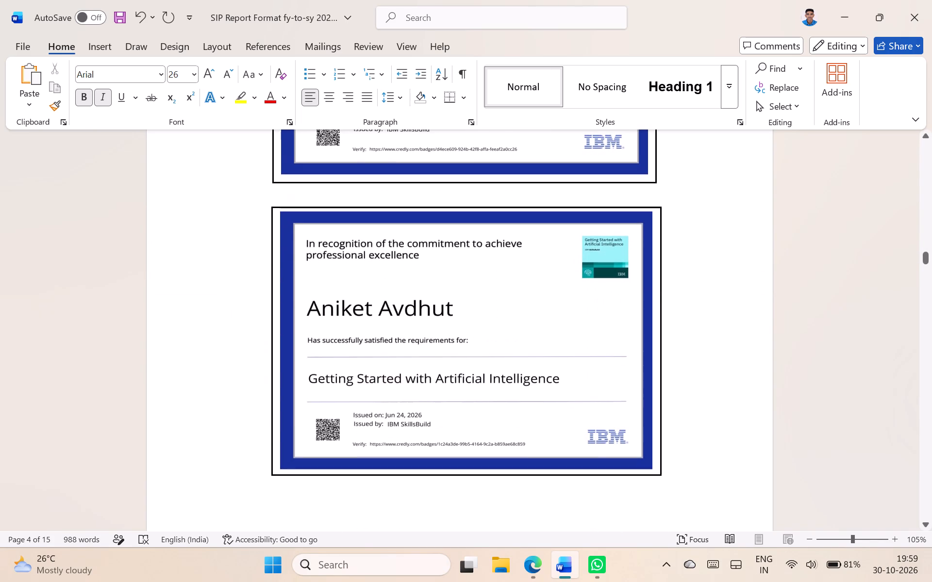
scroll(412, 402, down, 12)
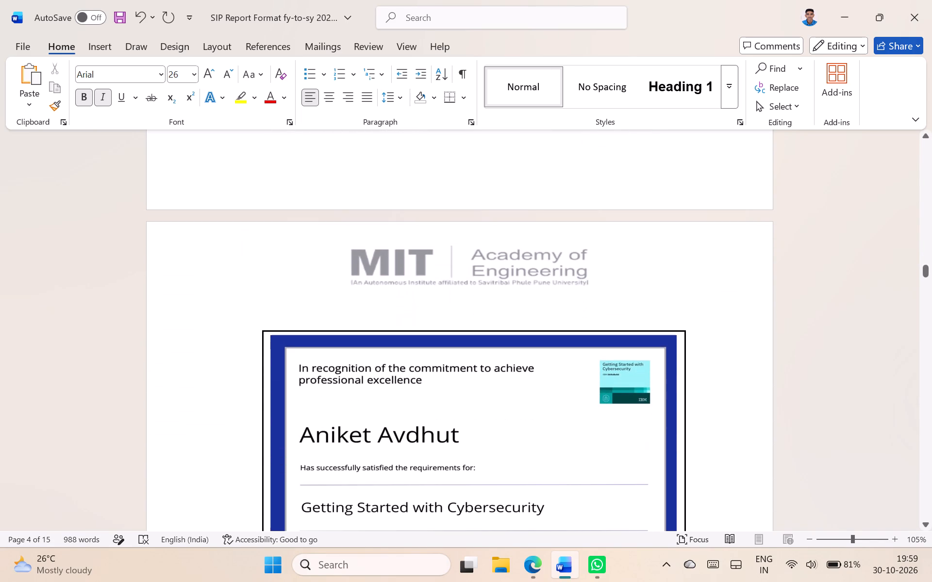
scroll(450, 395, down, 17)
scroll(453, 395, down, 5)
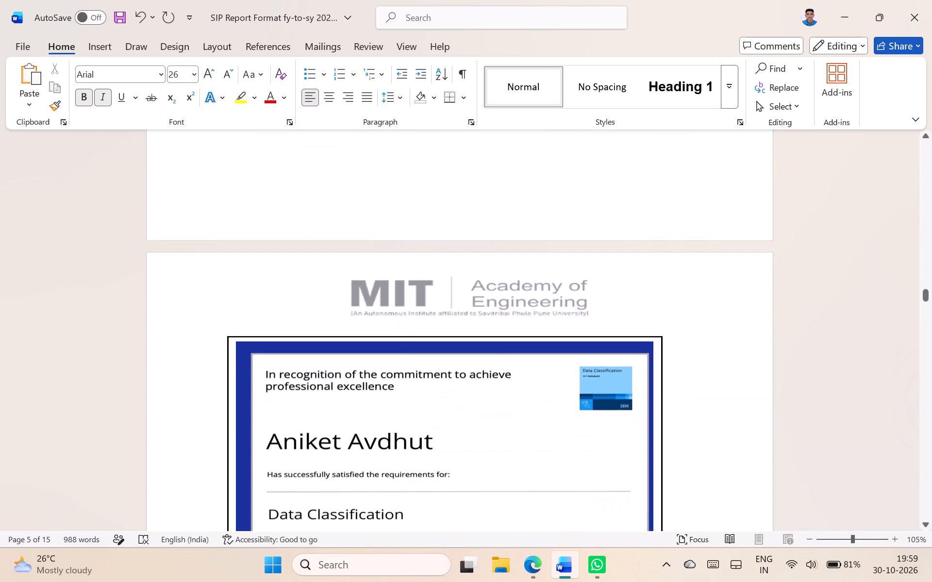
Move the Data Classification certificate up onto the page with the Getting Started with Cybersecurity certificate.
drag(445, 401, 466, 145)
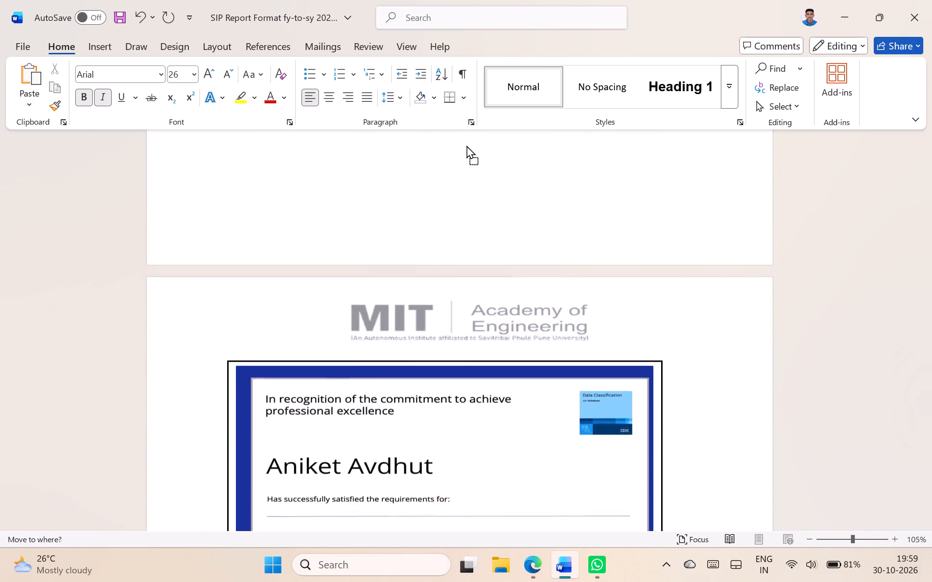
drag(466, 145, 466, 145)
scroll(512, 409, up, 7)
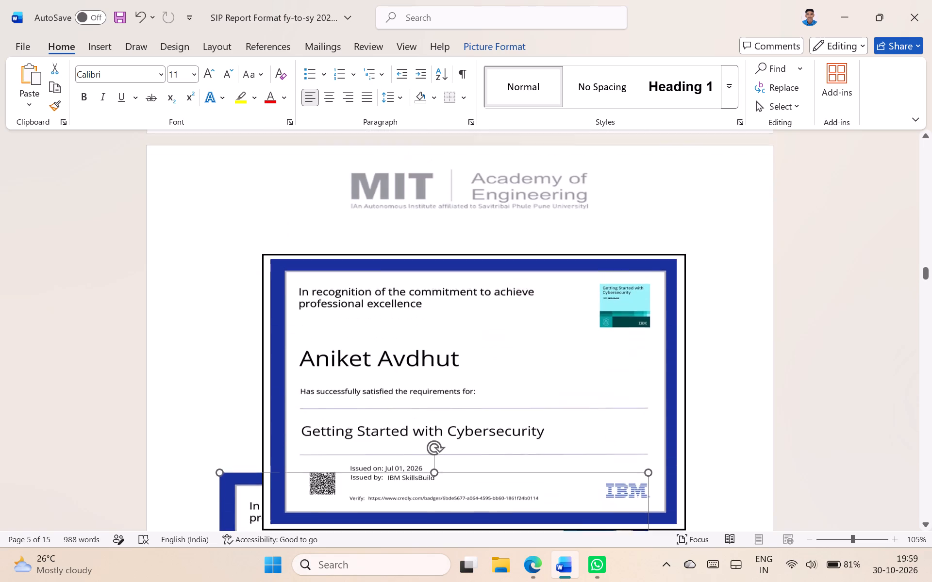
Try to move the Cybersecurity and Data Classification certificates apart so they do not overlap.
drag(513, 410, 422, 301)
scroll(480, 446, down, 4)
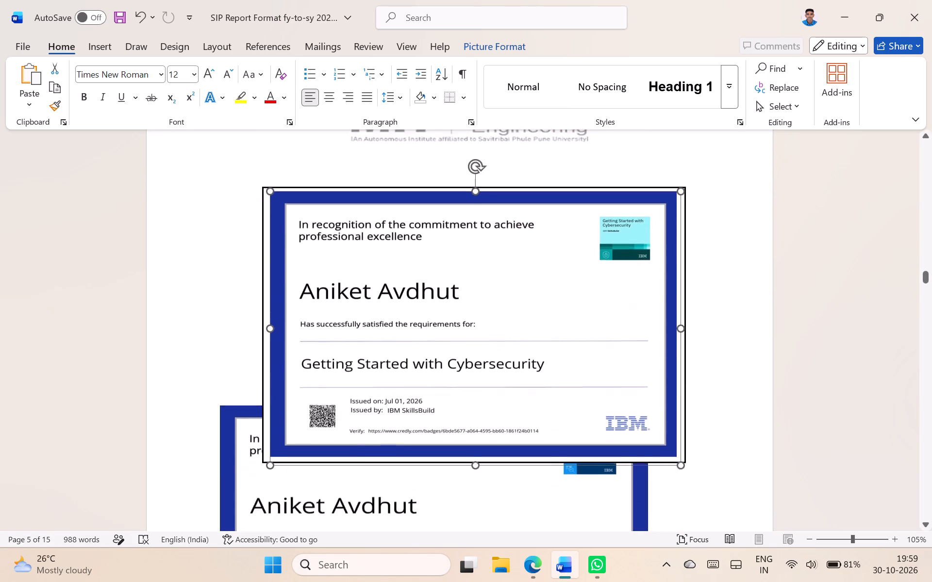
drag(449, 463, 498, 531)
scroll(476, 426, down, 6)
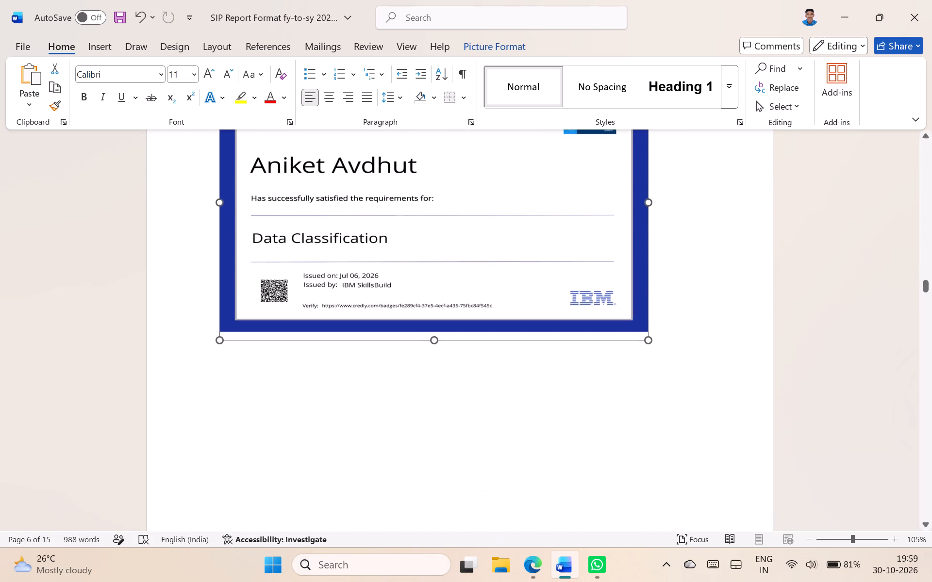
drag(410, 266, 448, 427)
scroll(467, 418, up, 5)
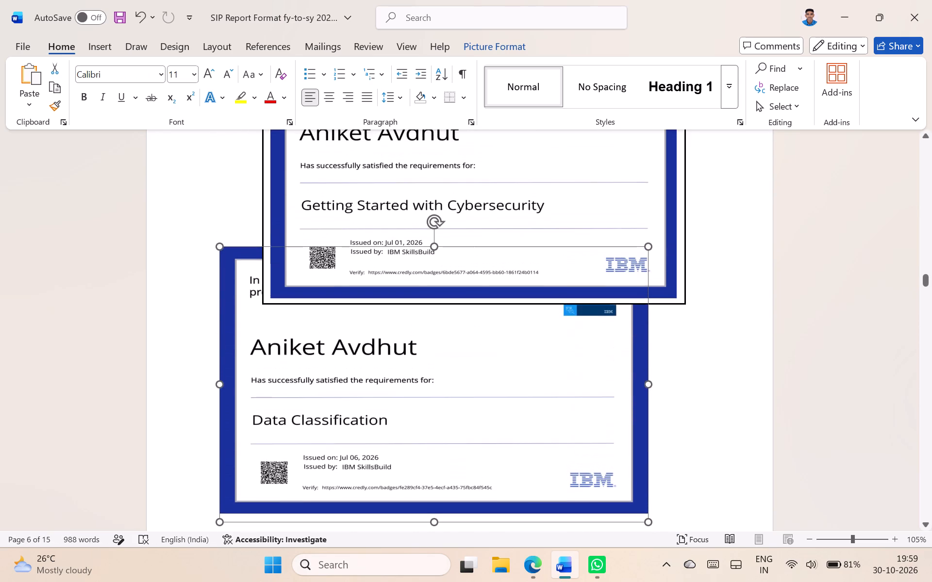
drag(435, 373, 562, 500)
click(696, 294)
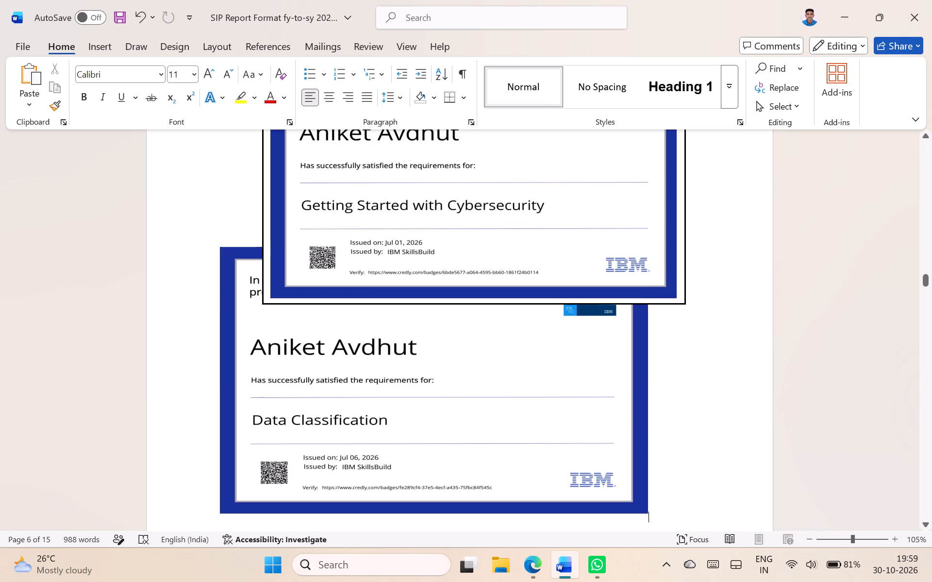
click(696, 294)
Position the Data Classification certificate at the bottom centre of the page with text wrapping.
double_click(415, 365)
drag(415, 365, 415, 365)
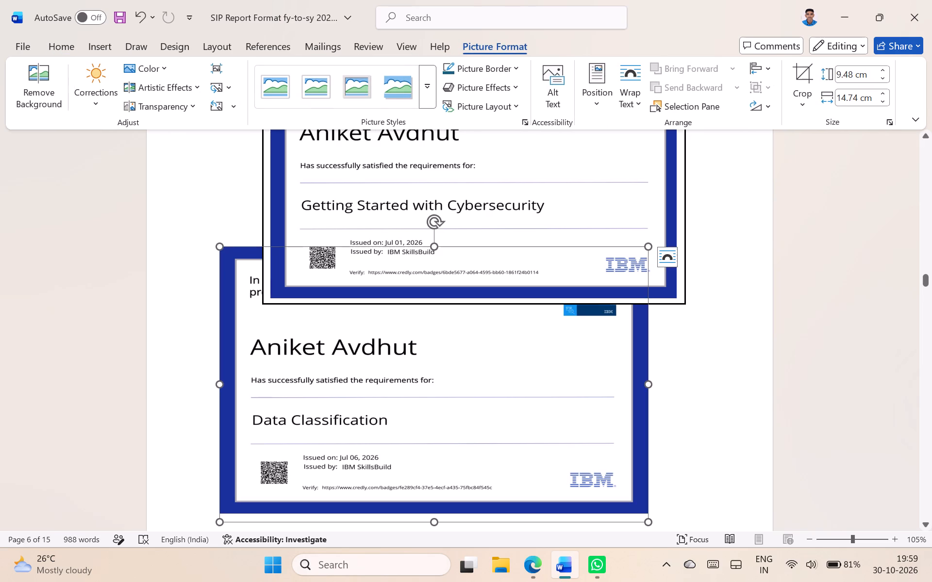
drag(415, 365, 524, 505)
scroll(549, 481, down, 3)
drag(523, 404, 530, 459)
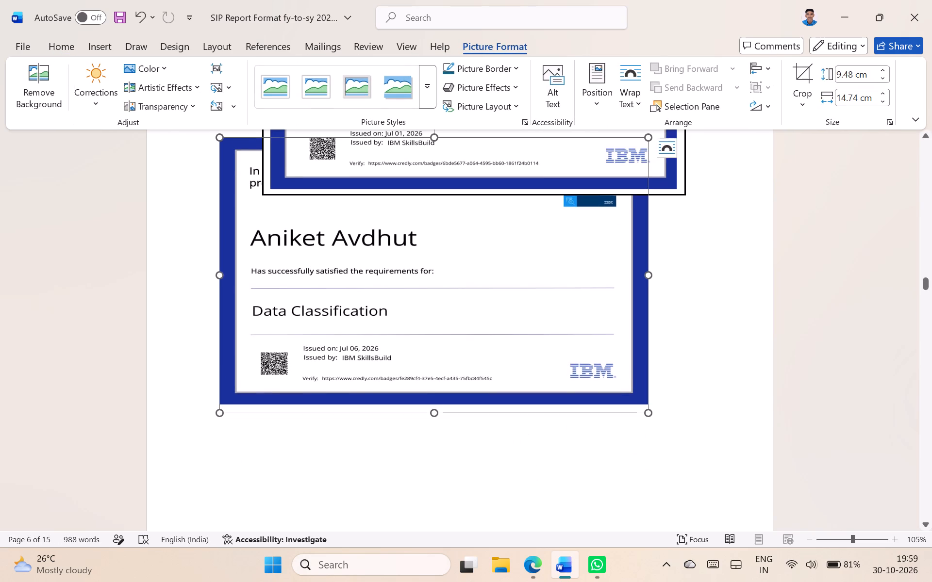
click(600, 89)
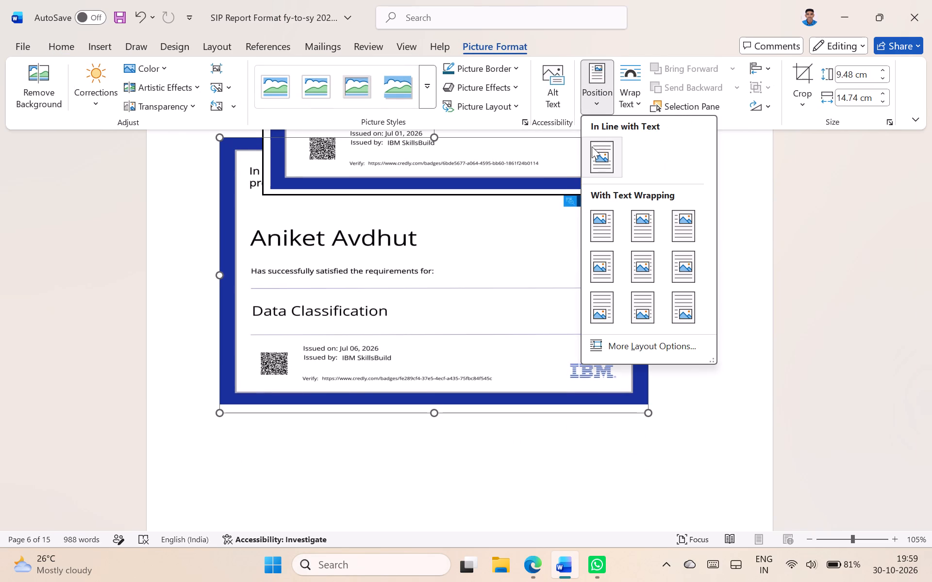
click(644, 295)
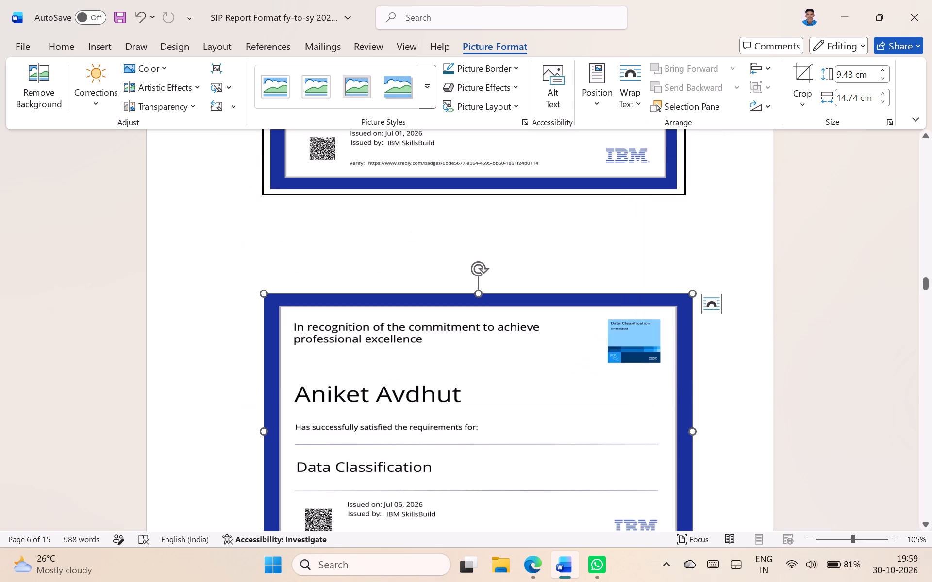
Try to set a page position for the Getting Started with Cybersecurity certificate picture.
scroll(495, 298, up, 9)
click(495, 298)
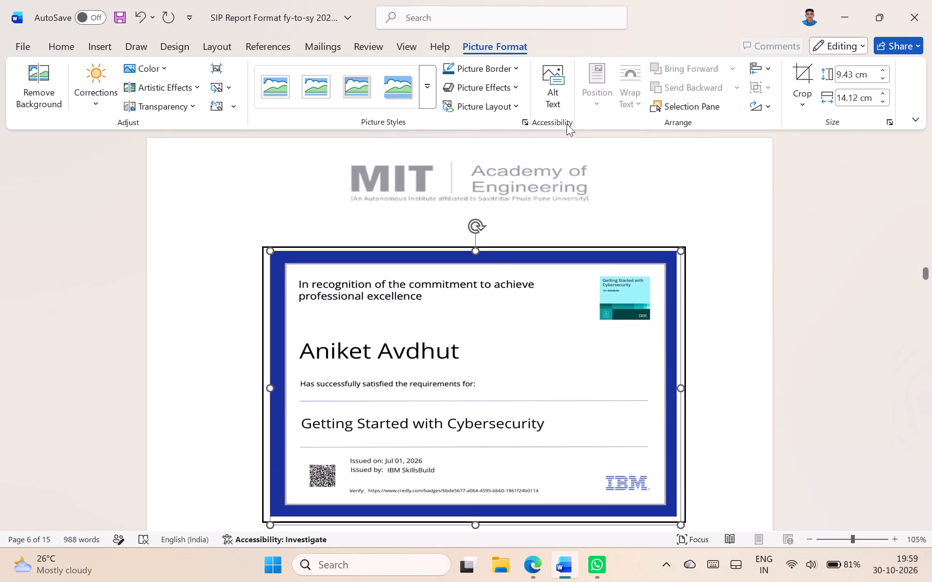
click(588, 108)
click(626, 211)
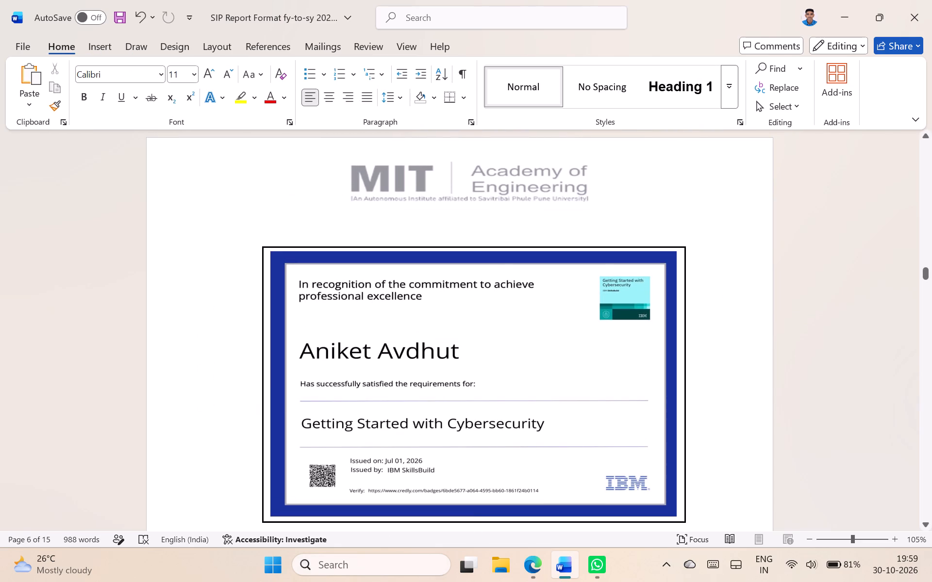
Resize the black frame around the Getting Started with Cybersecurity certificate so it is slightly narrower and shorter.
click(683, 248)
drag(683, 242, 682, 258)
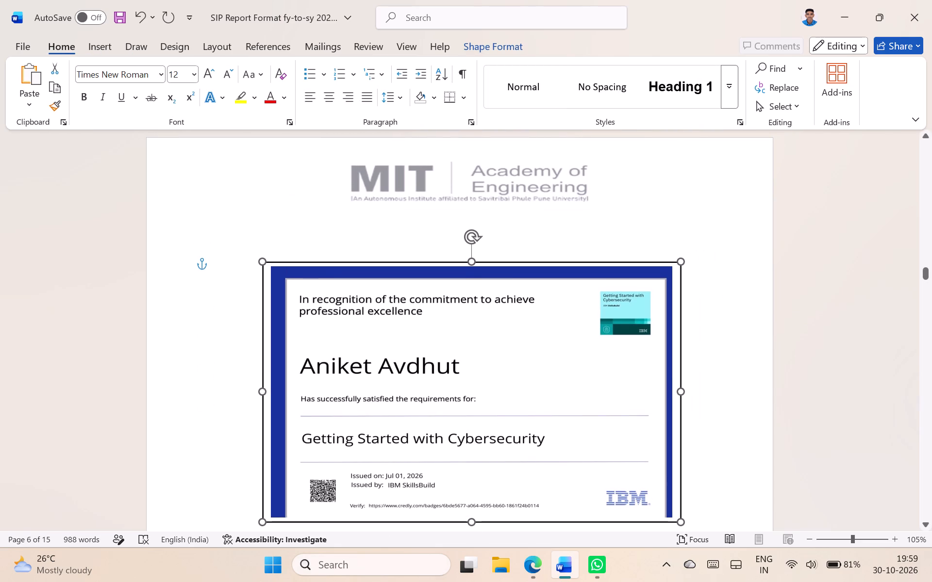
drag(682, 258, 687, 248)
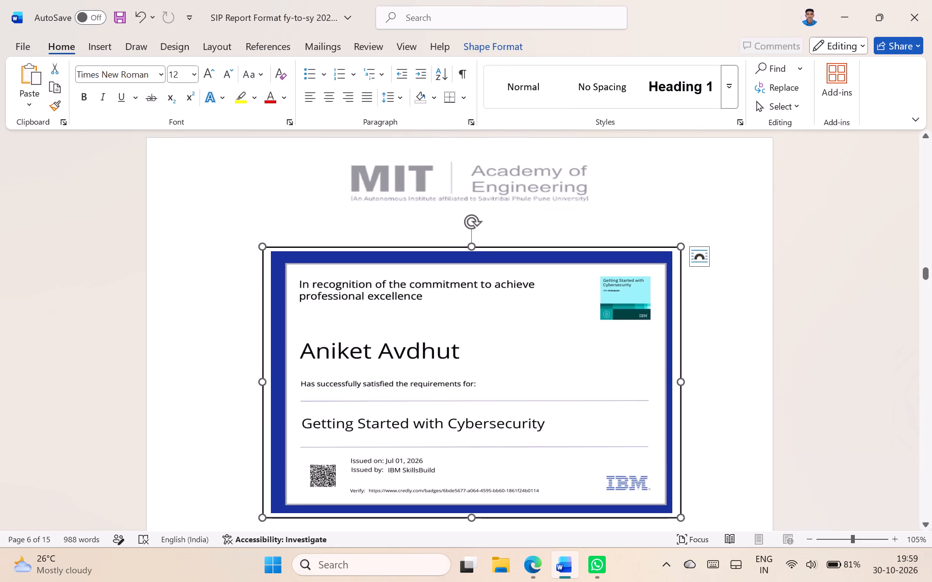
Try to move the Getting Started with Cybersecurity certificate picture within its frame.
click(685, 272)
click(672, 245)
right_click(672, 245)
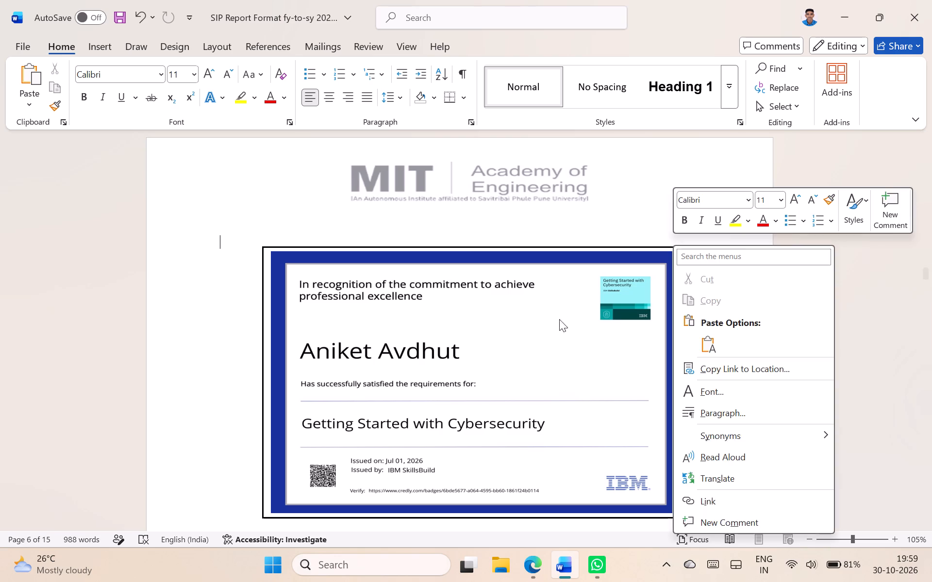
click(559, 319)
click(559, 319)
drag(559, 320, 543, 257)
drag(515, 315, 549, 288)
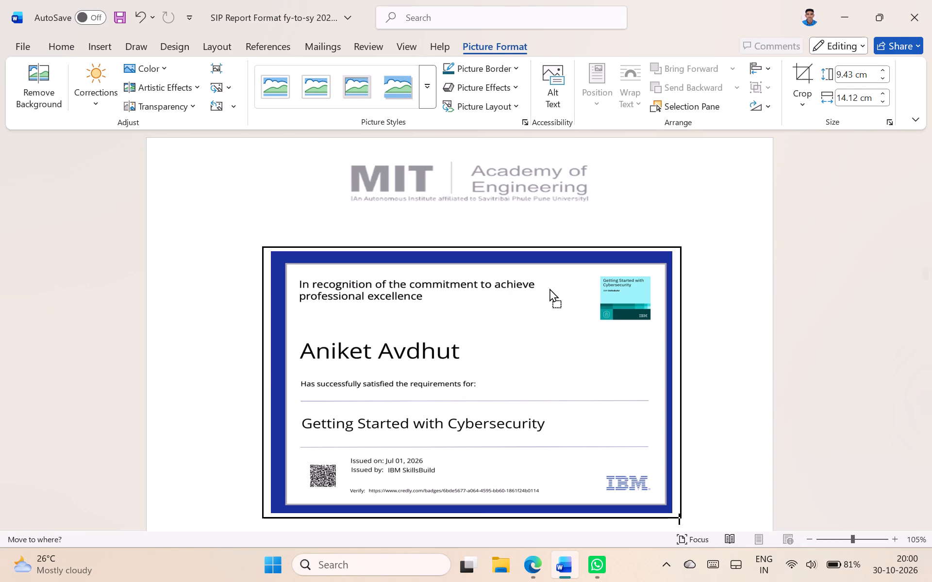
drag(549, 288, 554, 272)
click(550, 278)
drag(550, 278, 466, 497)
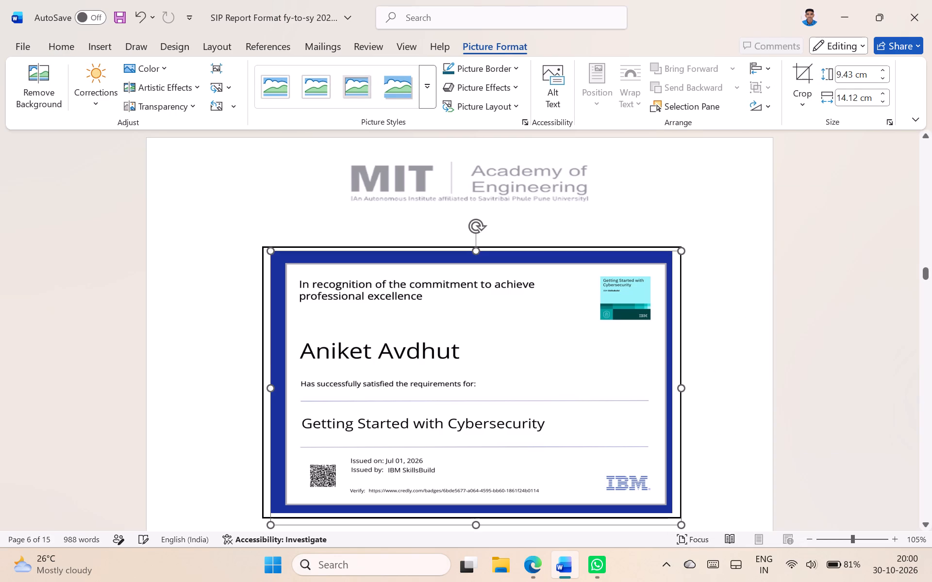
Move the Data Classification certificate slightly upward and leftward to line up beneath the framed Cybersecurity certificate.
scroll(468, 444, down, 7)
click(466, 436)
drag(466, 436, 465, 435)
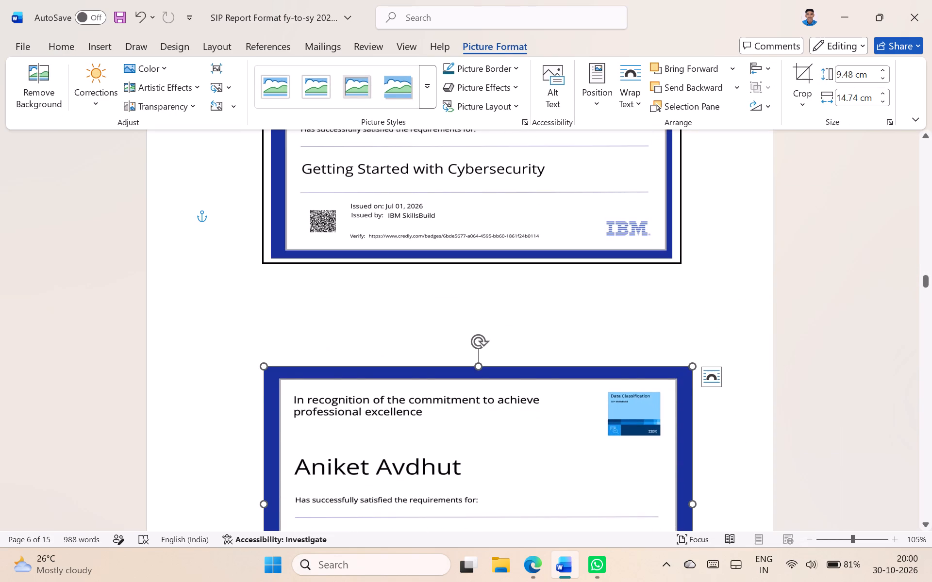
drag(465, 435, 467, 402)
drag(526, 371, 519, 338)
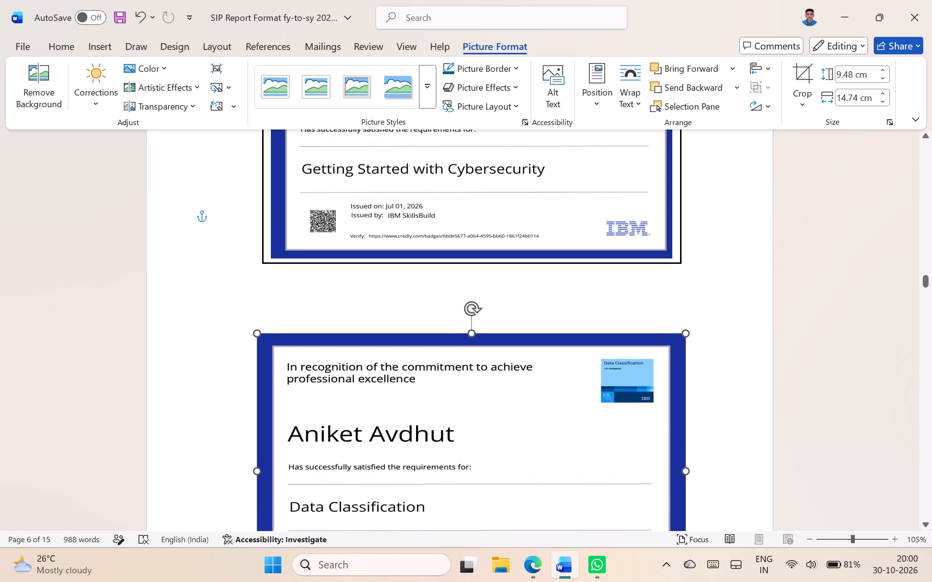
drag(519, 338, 521, 338)
scroll(518, 290, up, 3)
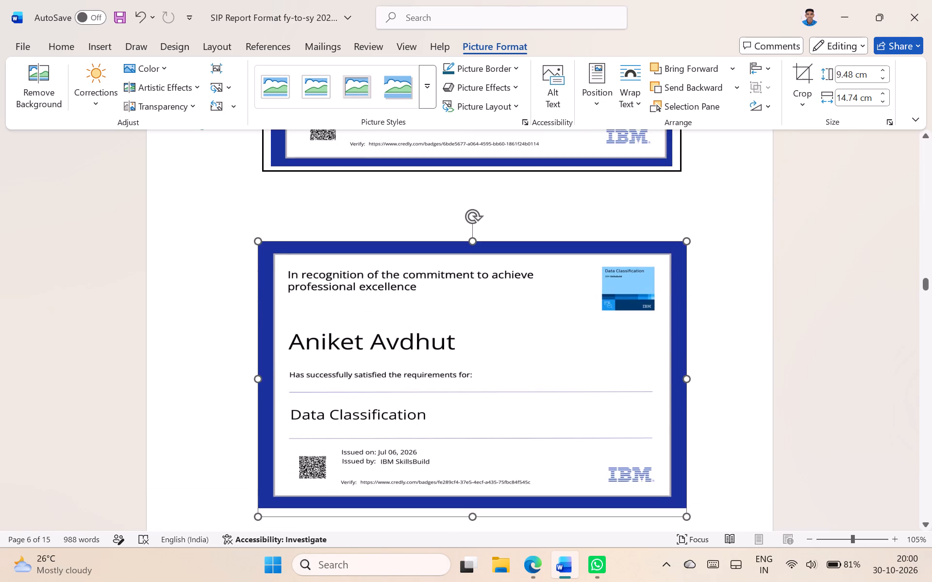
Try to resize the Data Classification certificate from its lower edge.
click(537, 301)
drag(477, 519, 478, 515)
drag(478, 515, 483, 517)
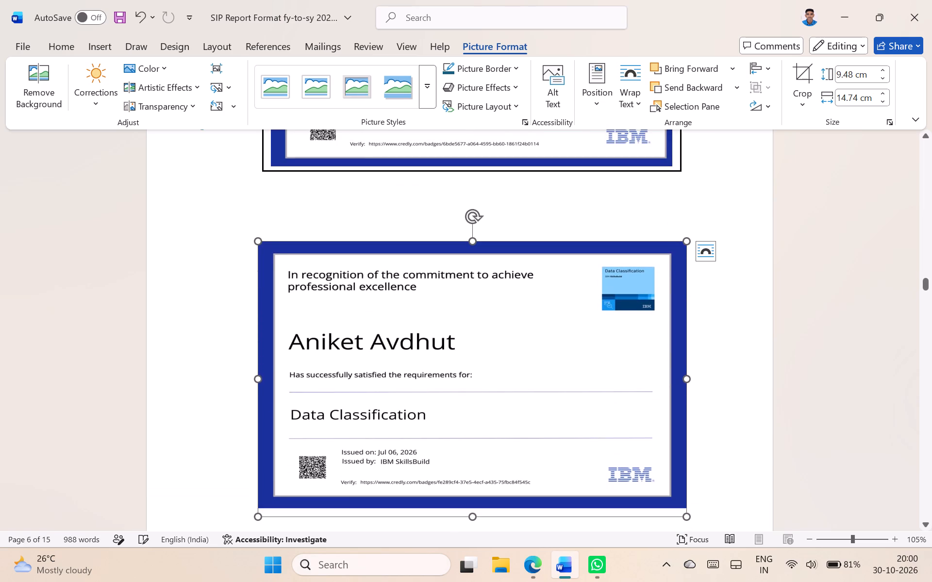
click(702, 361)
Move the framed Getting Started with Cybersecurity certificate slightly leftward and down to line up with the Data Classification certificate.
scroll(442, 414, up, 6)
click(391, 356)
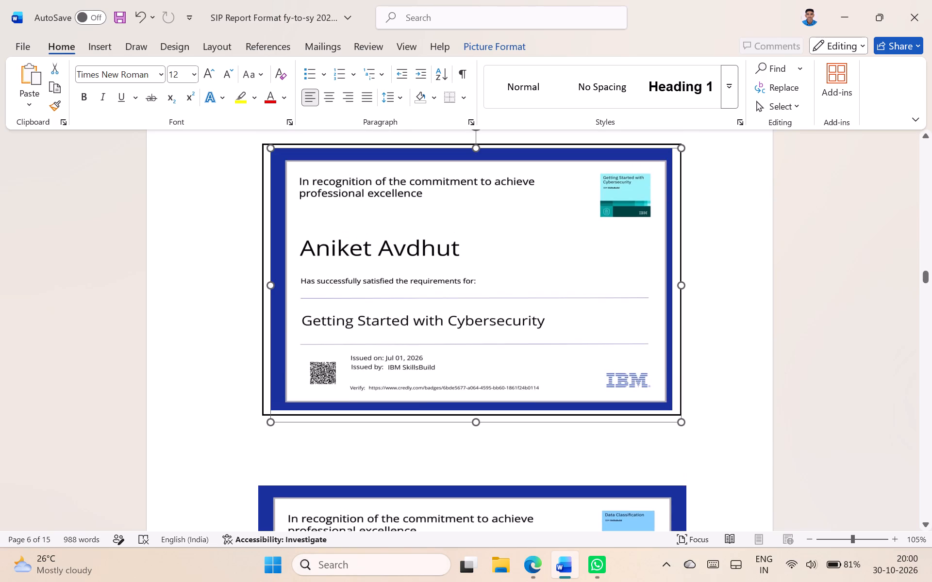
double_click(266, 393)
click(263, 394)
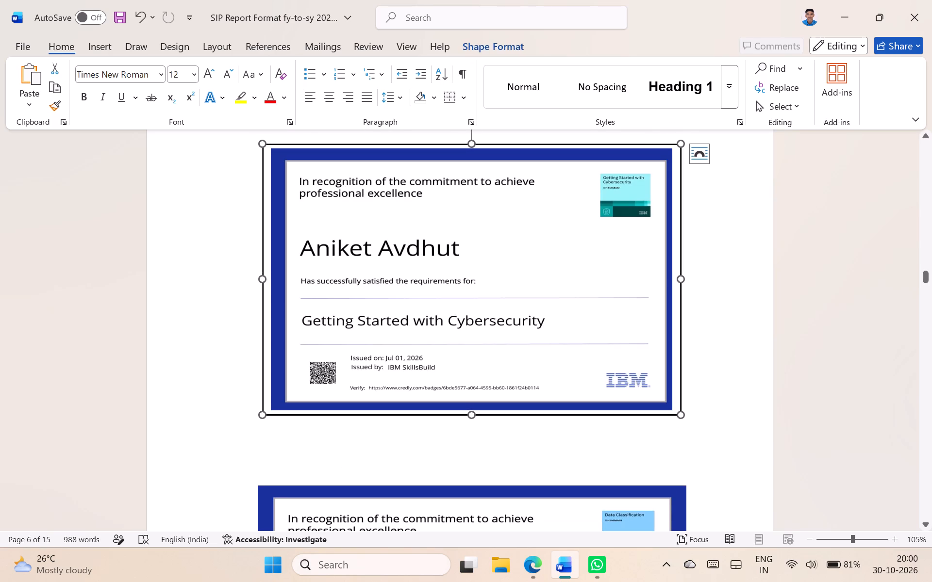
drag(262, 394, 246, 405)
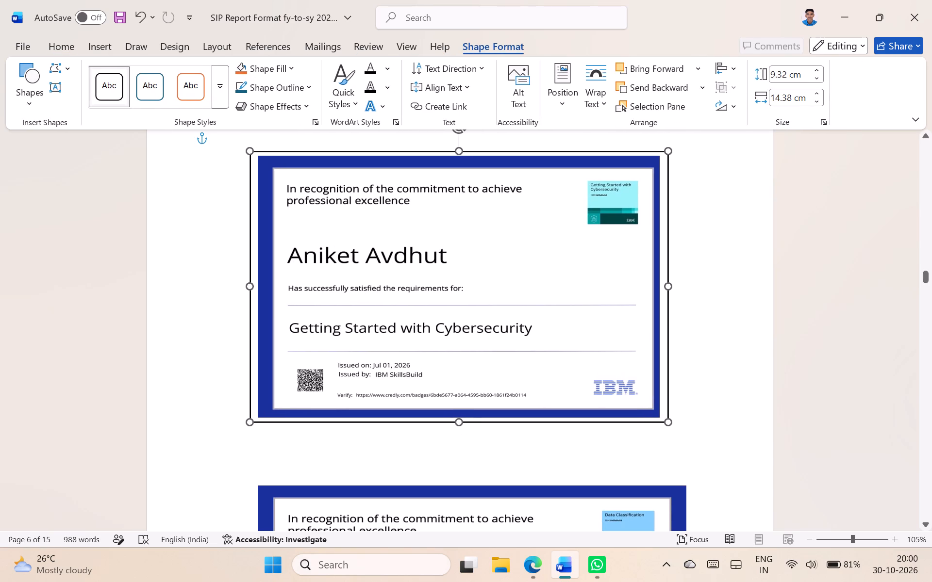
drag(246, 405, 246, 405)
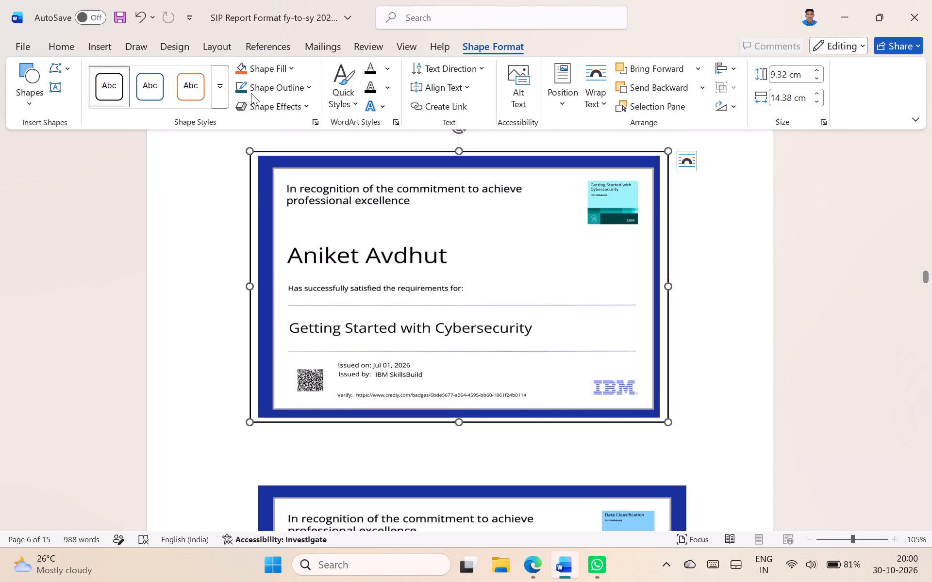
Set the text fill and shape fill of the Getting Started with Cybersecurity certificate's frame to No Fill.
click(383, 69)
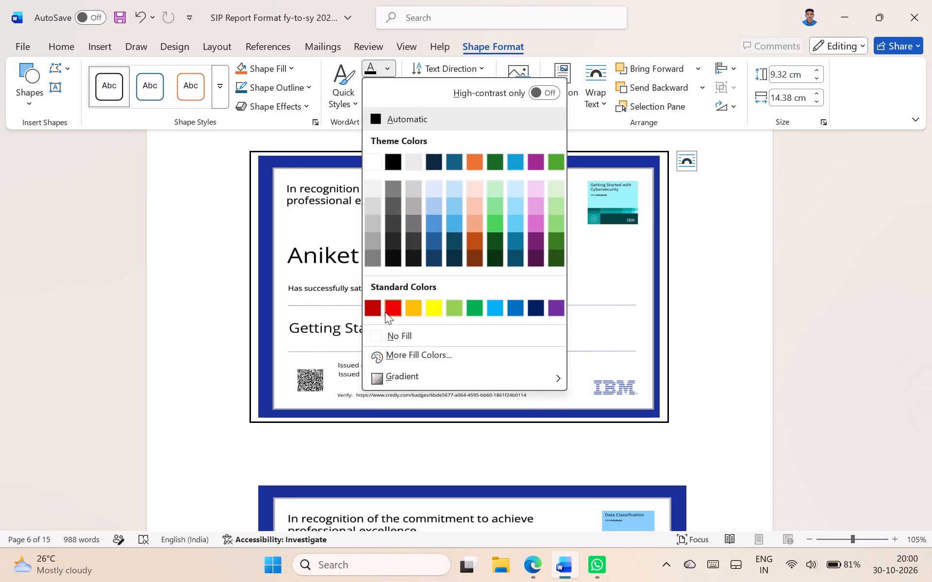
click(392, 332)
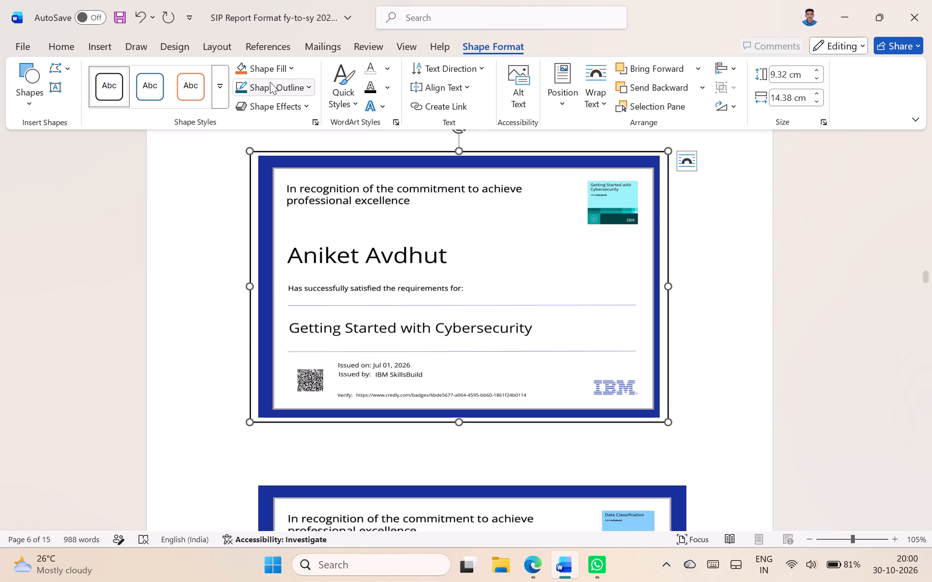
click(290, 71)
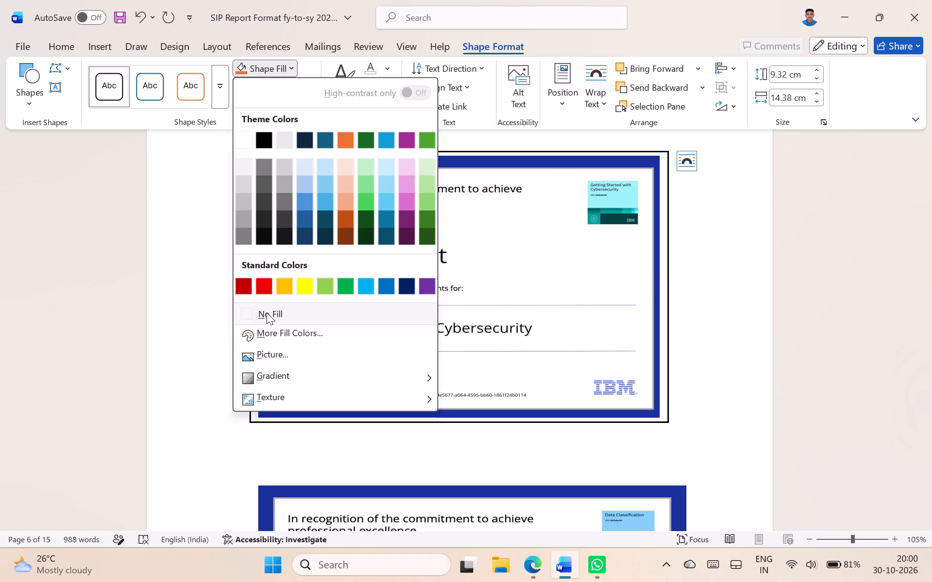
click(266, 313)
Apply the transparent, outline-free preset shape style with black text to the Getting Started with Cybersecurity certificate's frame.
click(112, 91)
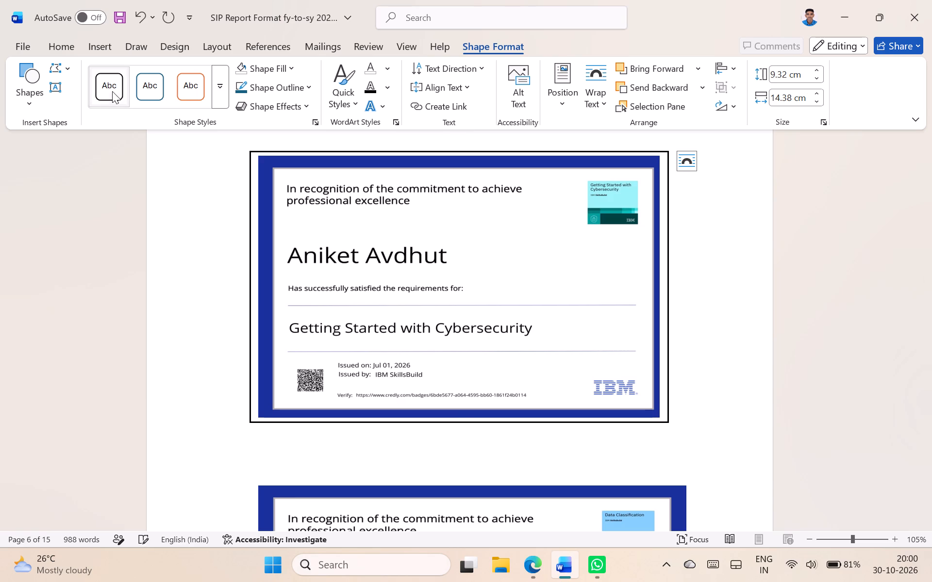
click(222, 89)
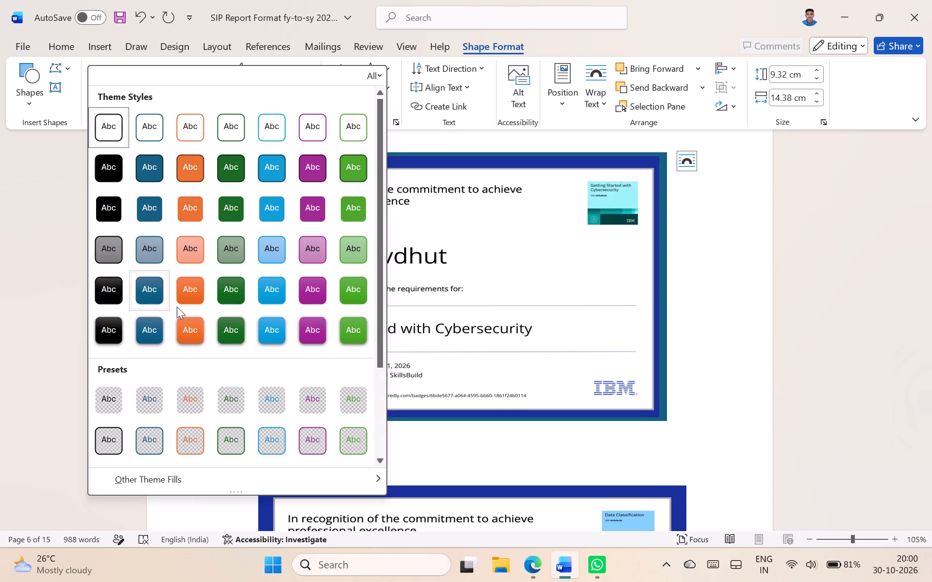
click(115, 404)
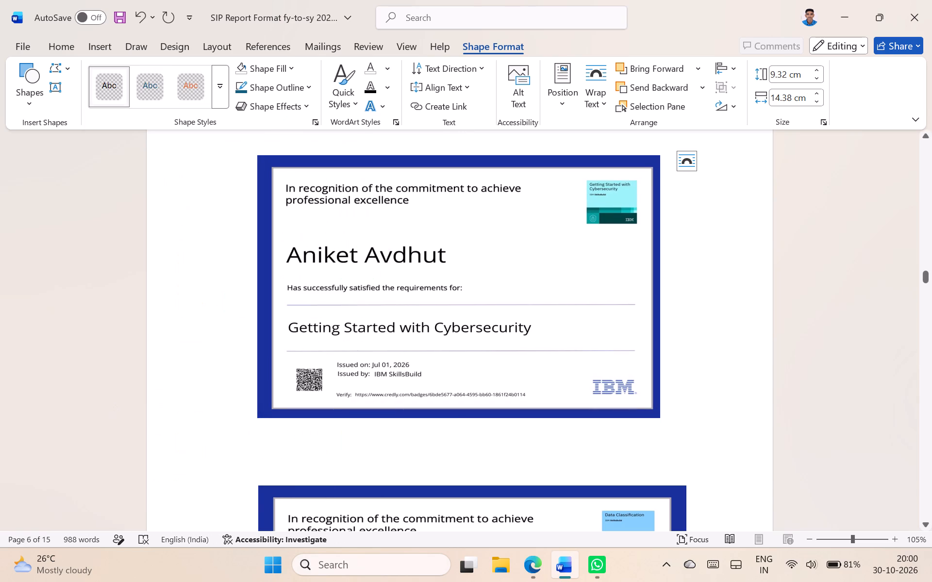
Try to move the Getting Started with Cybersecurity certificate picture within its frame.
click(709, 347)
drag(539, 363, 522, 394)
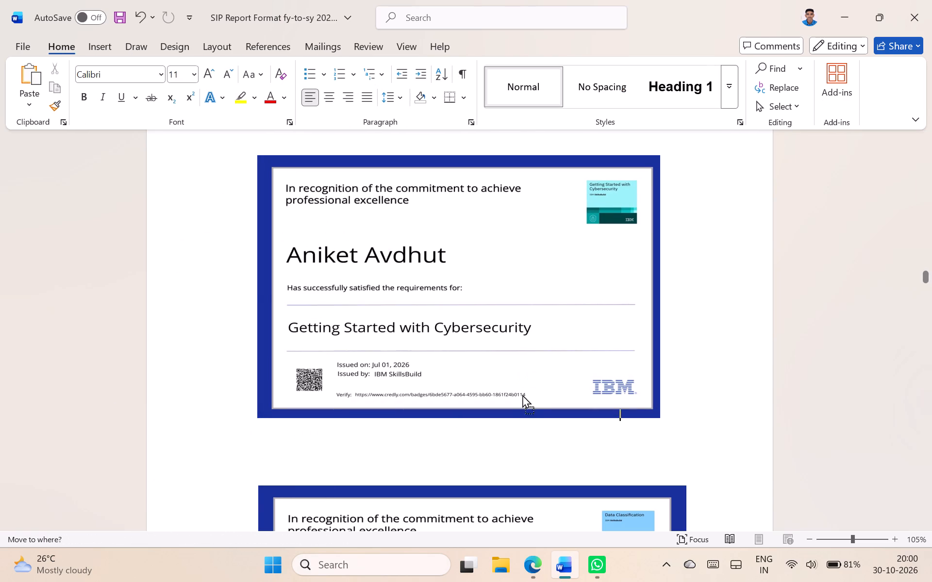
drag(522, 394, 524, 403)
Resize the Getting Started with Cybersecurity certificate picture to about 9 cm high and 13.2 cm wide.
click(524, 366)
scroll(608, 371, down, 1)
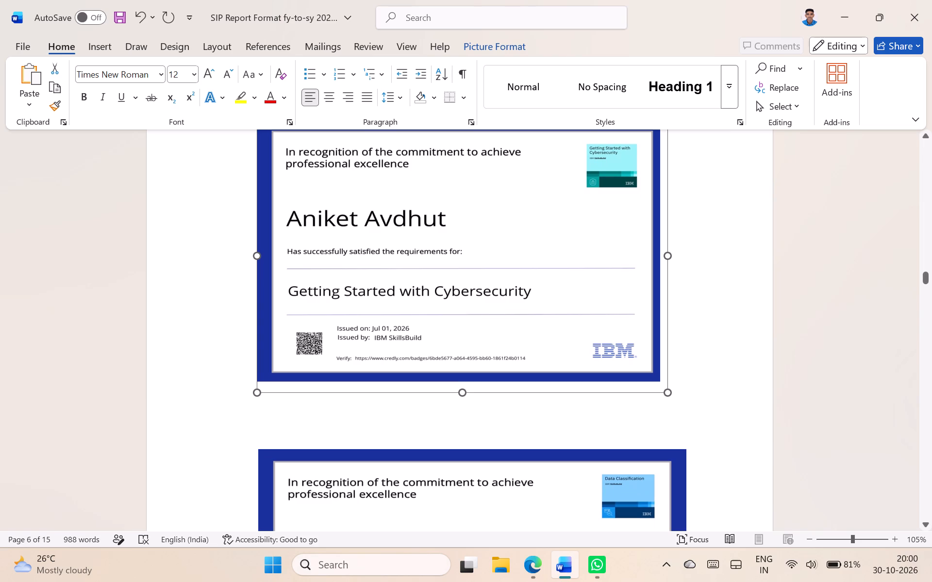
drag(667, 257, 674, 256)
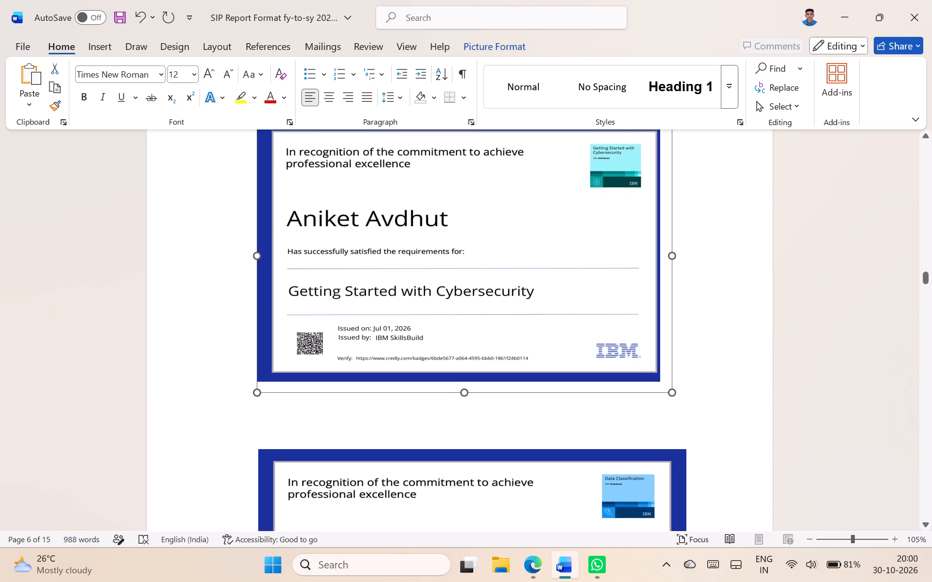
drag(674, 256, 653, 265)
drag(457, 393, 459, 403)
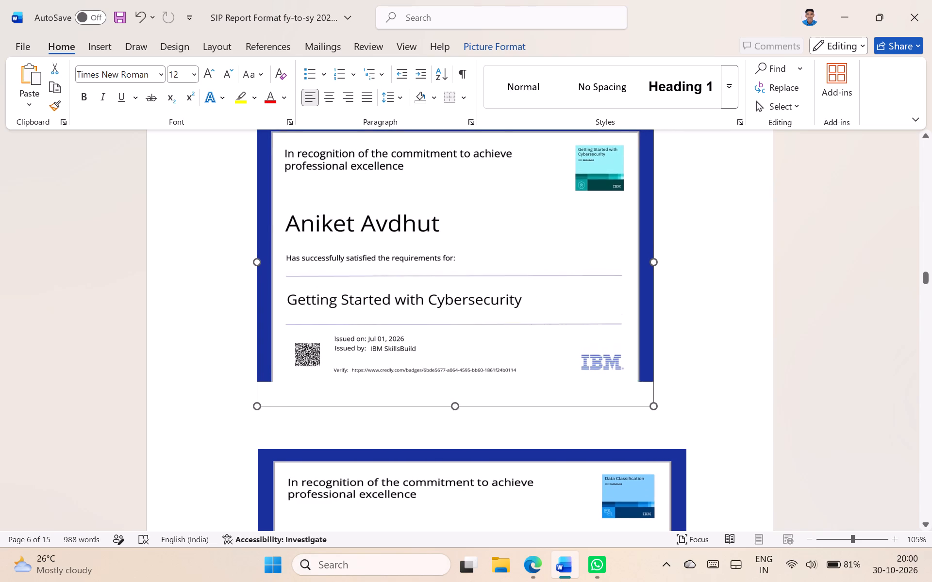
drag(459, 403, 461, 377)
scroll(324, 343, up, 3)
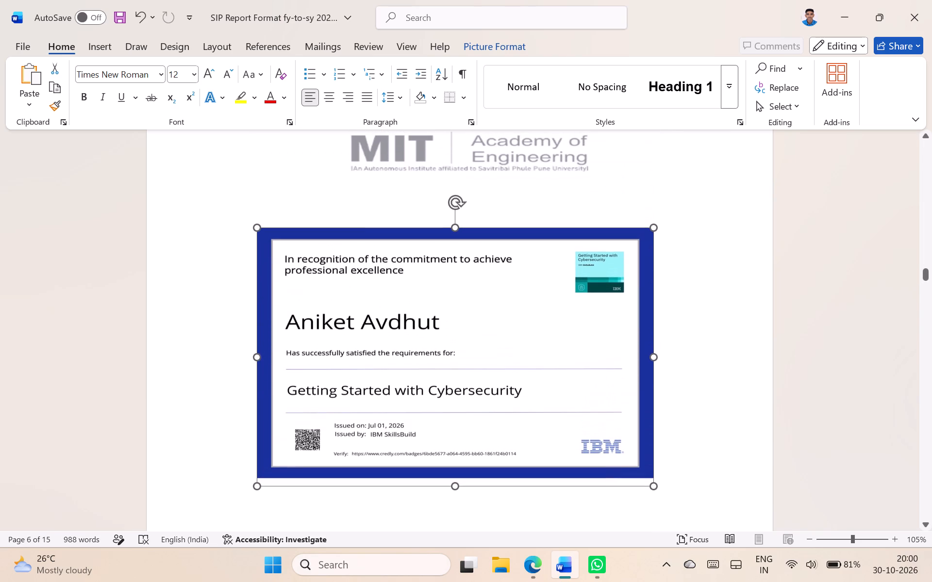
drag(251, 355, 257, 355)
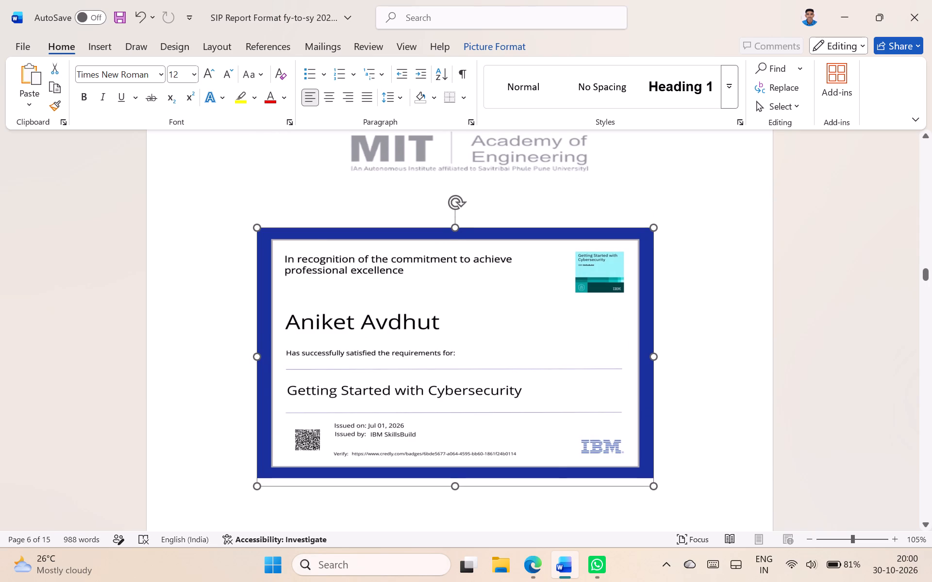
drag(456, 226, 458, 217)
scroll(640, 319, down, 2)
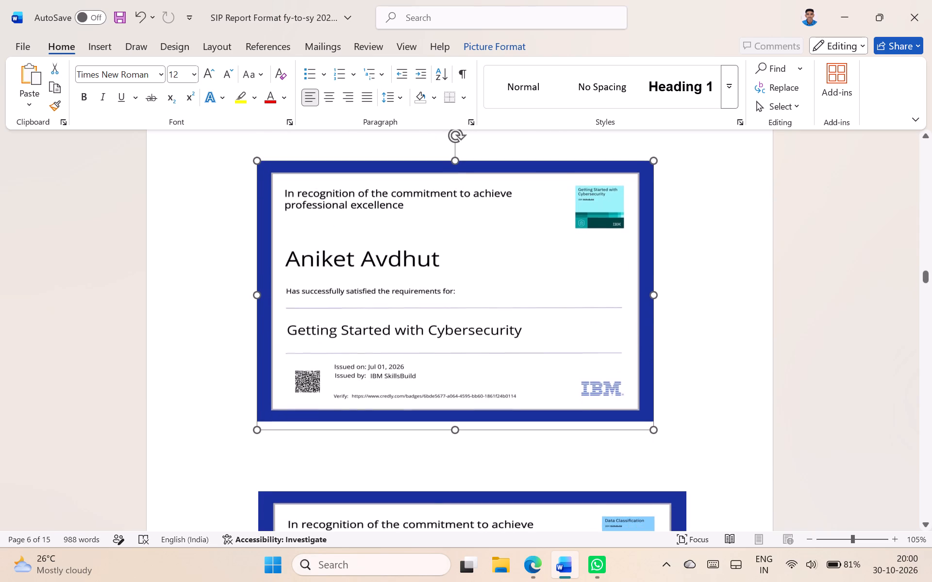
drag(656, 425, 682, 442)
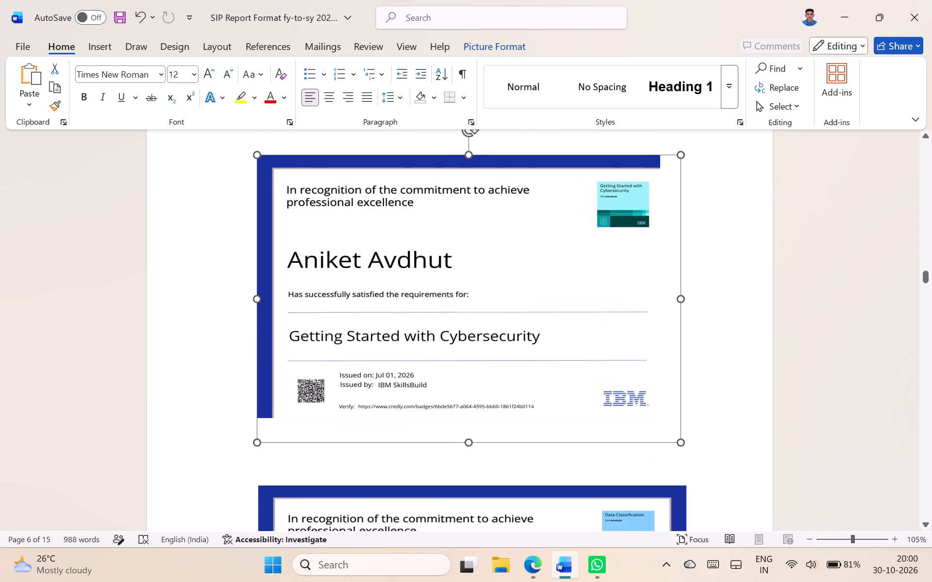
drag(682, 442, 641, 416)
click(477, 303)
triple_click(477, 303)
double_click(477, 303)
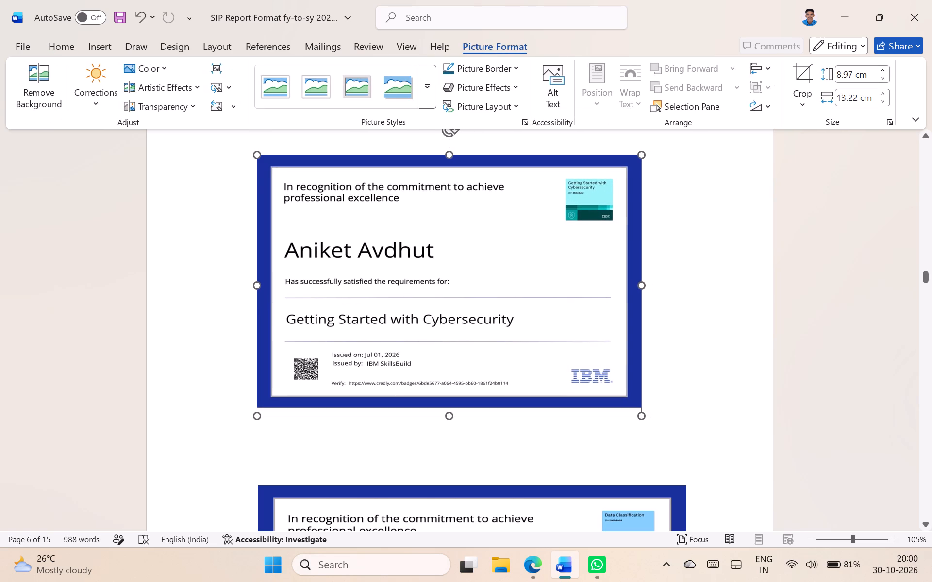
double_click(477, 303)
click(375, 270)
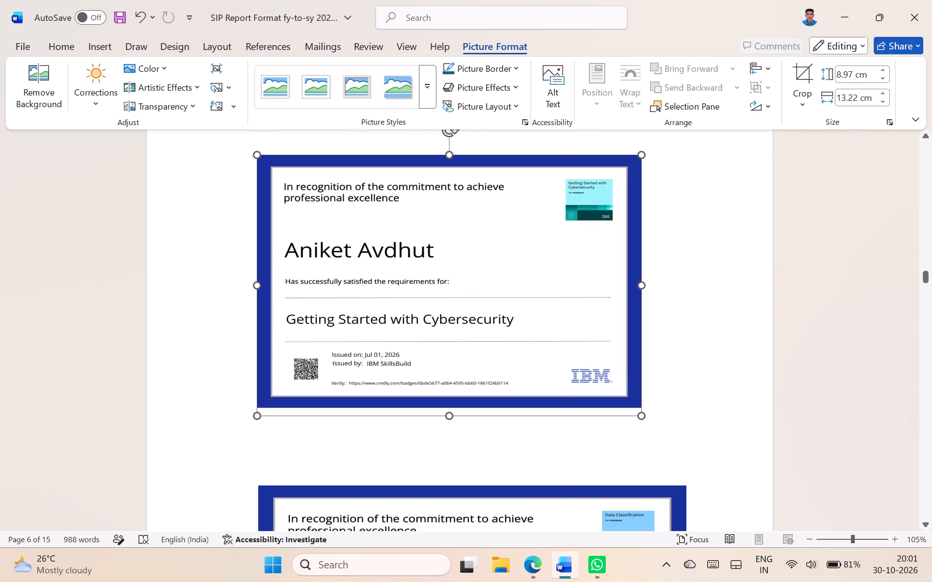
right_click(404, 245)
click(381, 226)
Cut the Getting Started with Cybersecurity certificate picture out of its frame.
scroll(429, 316, up, 2)
click(429, 316)
right_click(490, 305)
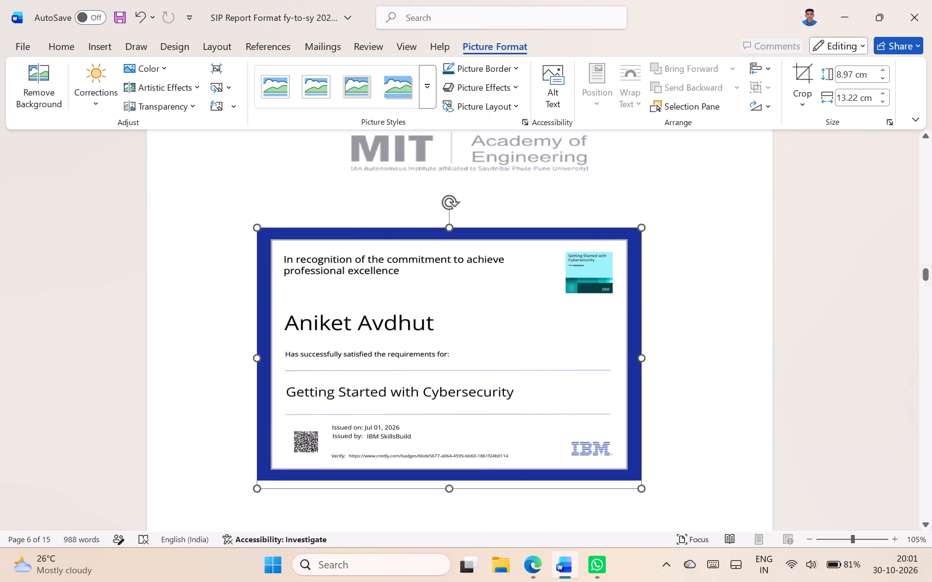
click(504, 158)
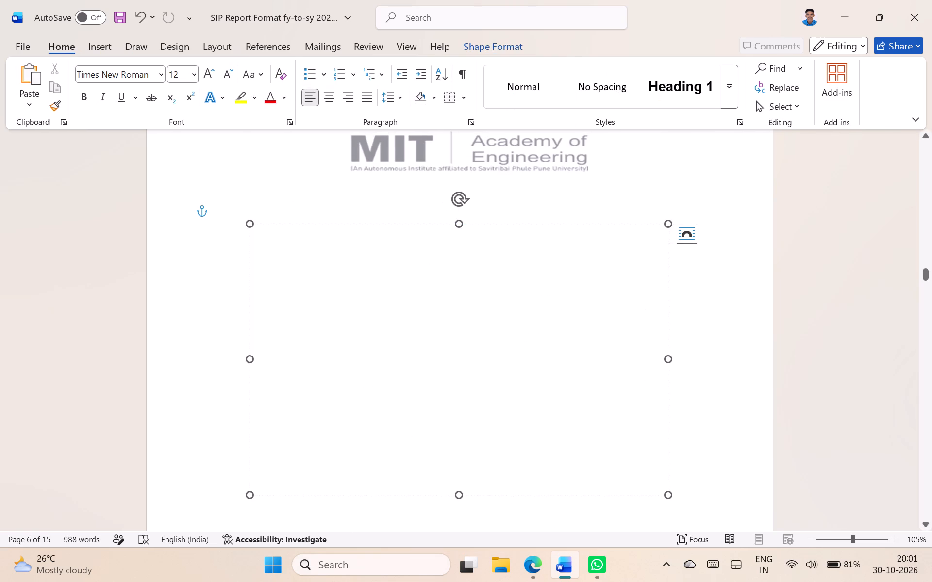
Cut the empty frame below the MIT Academy of Engineering header from the page.
click(446, 297)
right_click(443, 296)
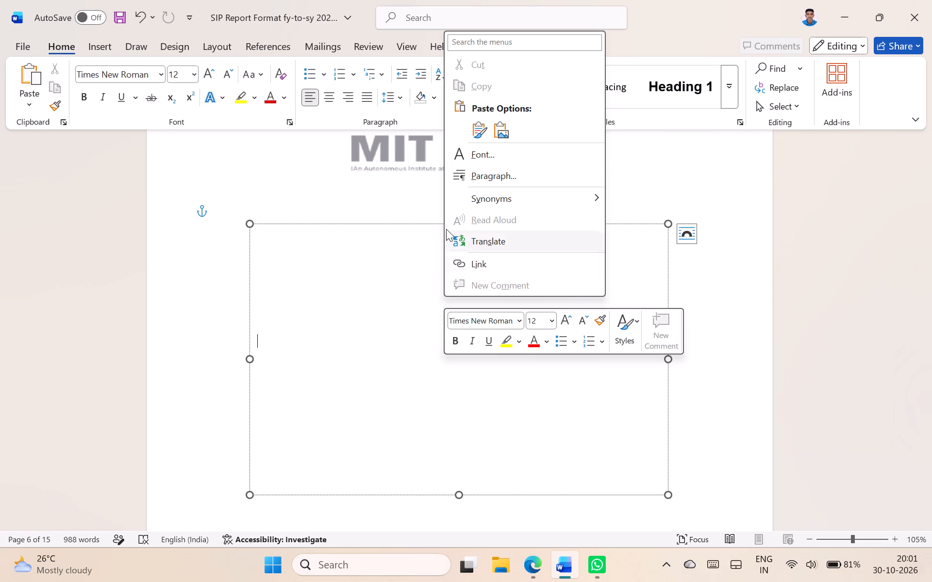
click(373, 288)
drag(367, 221, 368, 261)
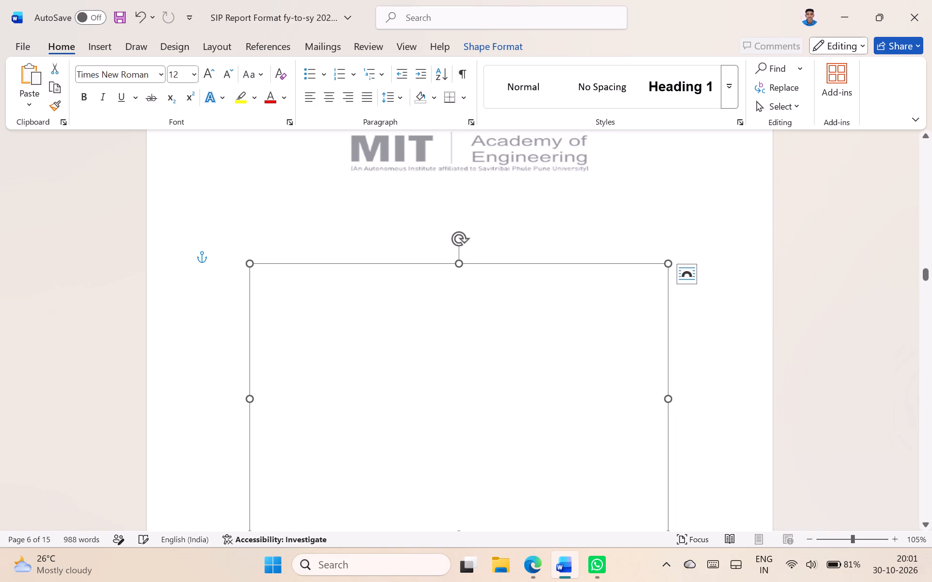
right_click(377, 264)
click(426, 182)
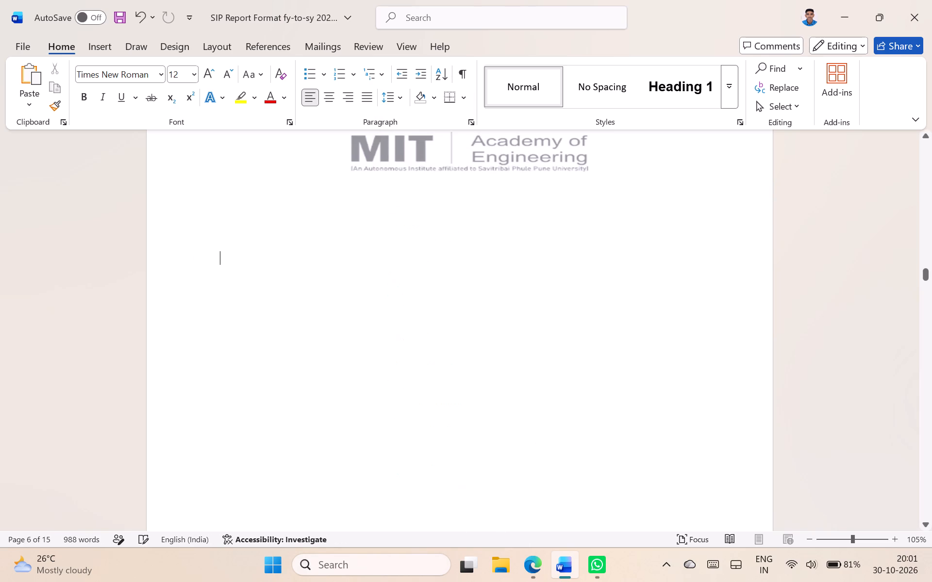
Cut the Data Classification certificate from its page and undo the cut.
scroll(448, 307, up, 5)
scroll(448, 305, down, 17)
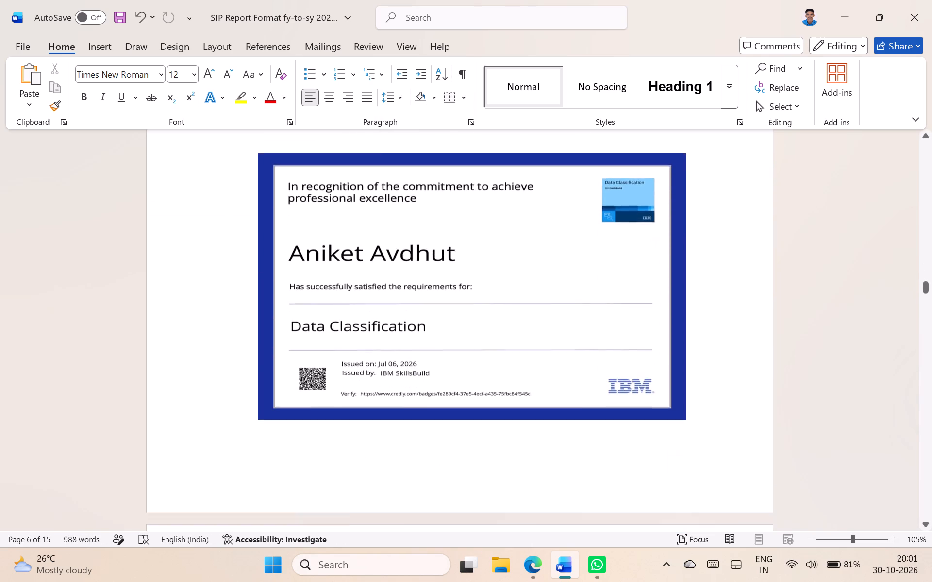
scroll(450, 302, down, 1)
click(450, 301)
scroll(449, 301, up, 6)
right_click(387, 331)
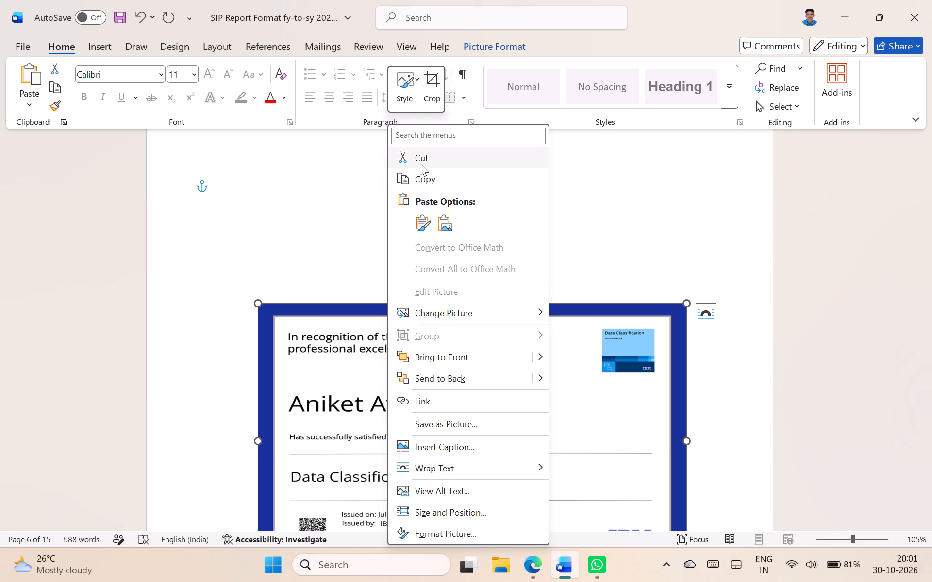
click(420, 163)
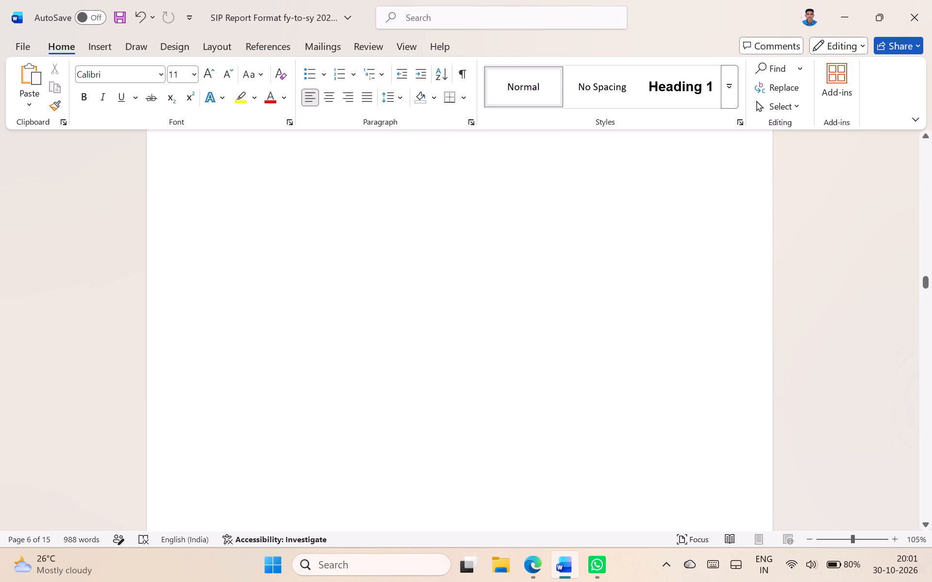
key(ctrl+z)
Move the Getting Started with Artificial Intelligence certificate out of its frame to the top of the next page, below the MIT header.
scroll(410, 321, up, 15)
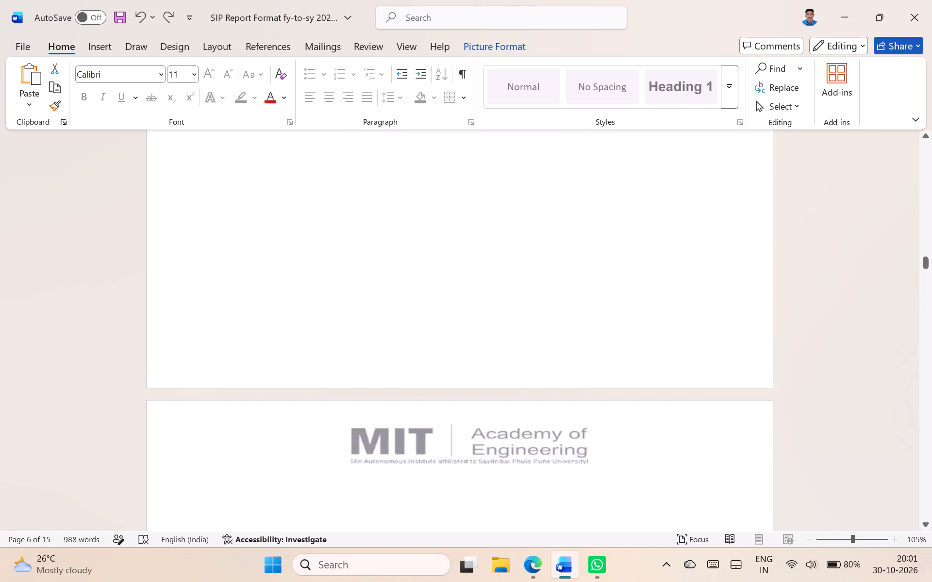
scroll(411, 312, up, 12)
click(392, 410)
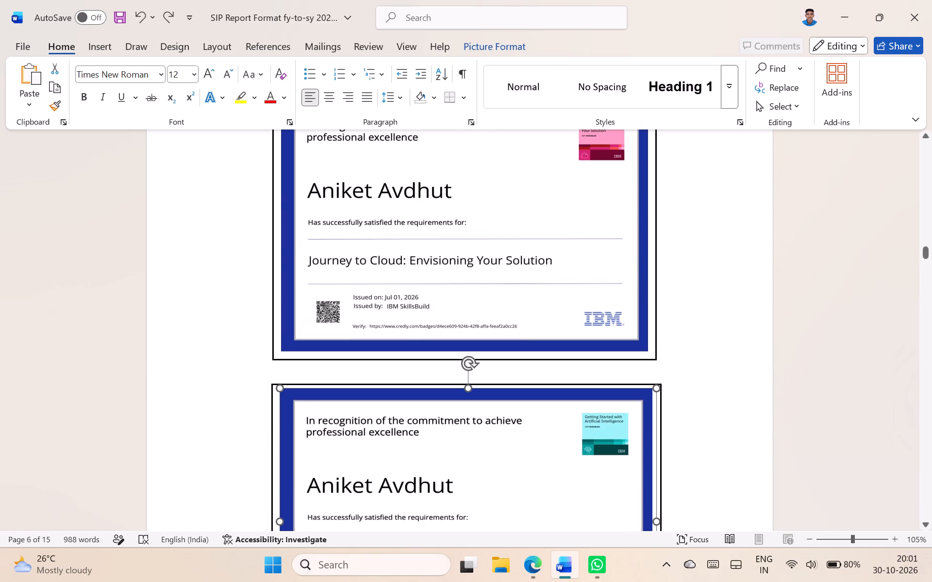
drag(395, 410, 416, 485)
double_click(415, 474)
drag(415, 474, 420, 581)
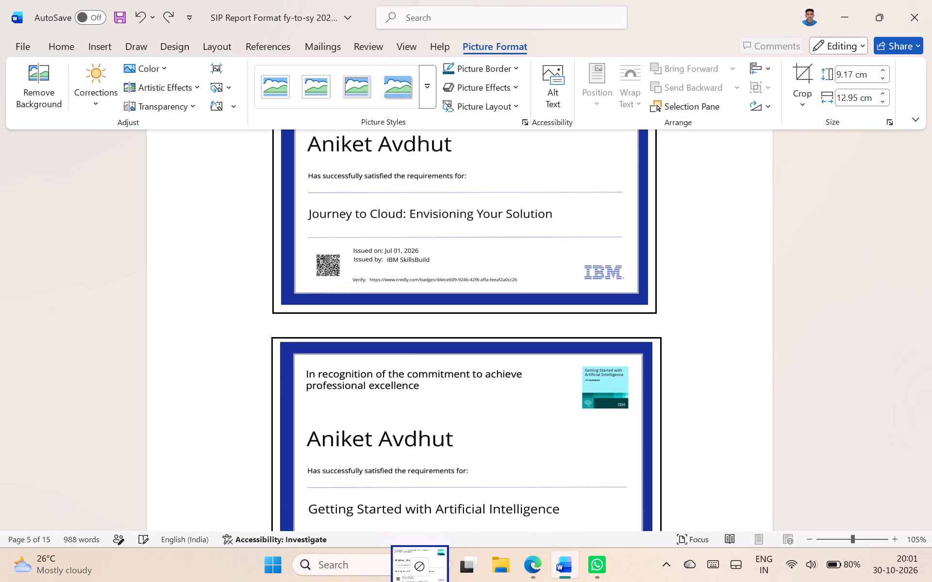
drag(420, 581, 702, 516)
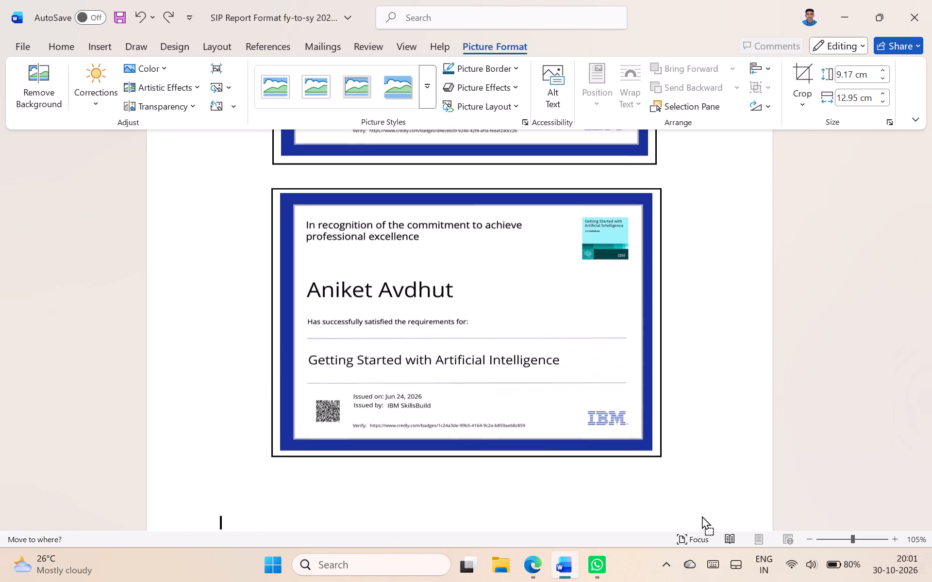
drag(702, 516, 538, 520)
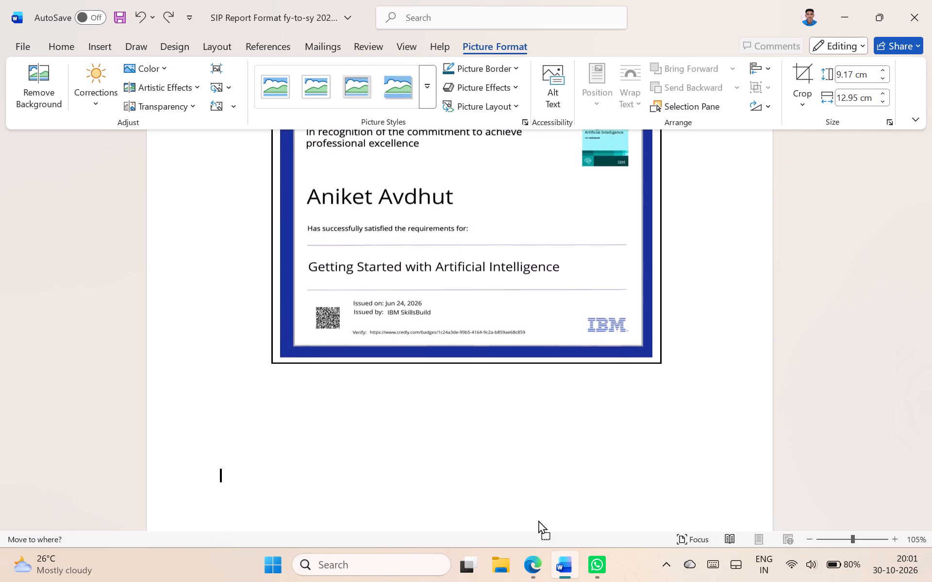
drag(538, 520, 605, 519)
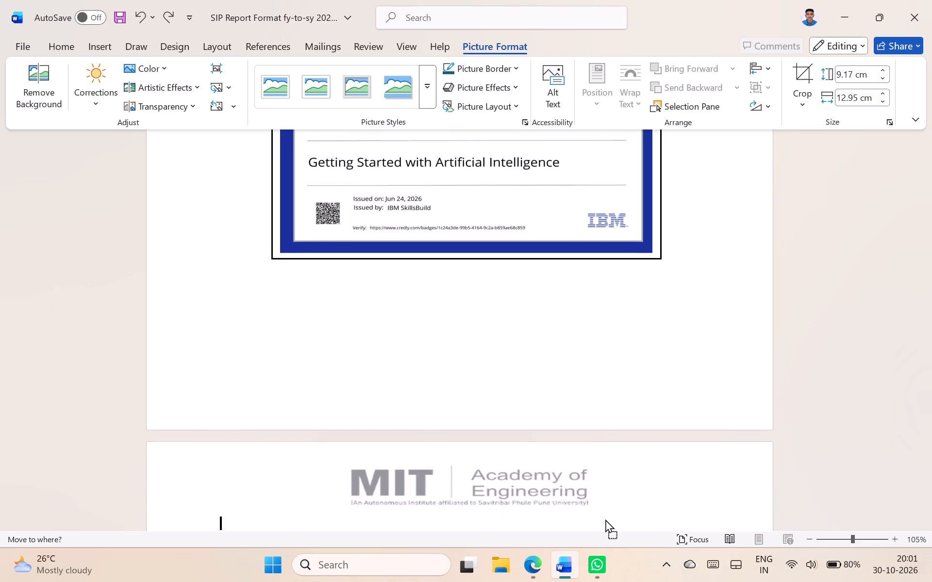
drag(605, 519, 518, 493)
drag(482, 414, 559, 440)
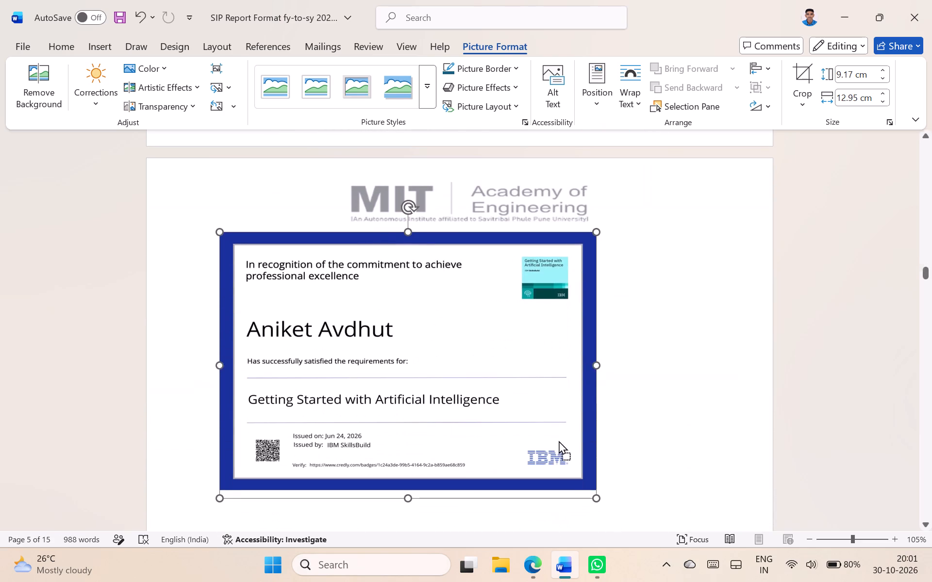
drag(559, 440, 609, 434)
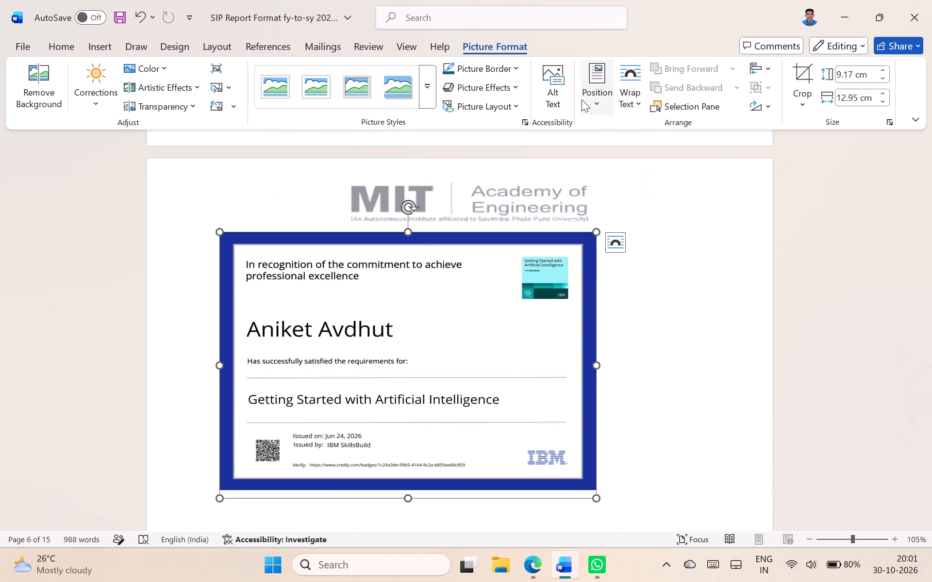
Position the Getting Started with Artificial Intelligence certificate at top centre with text wrapping, and shift it slightly down and left on the page.
click(585, 99)
click(639, 230)
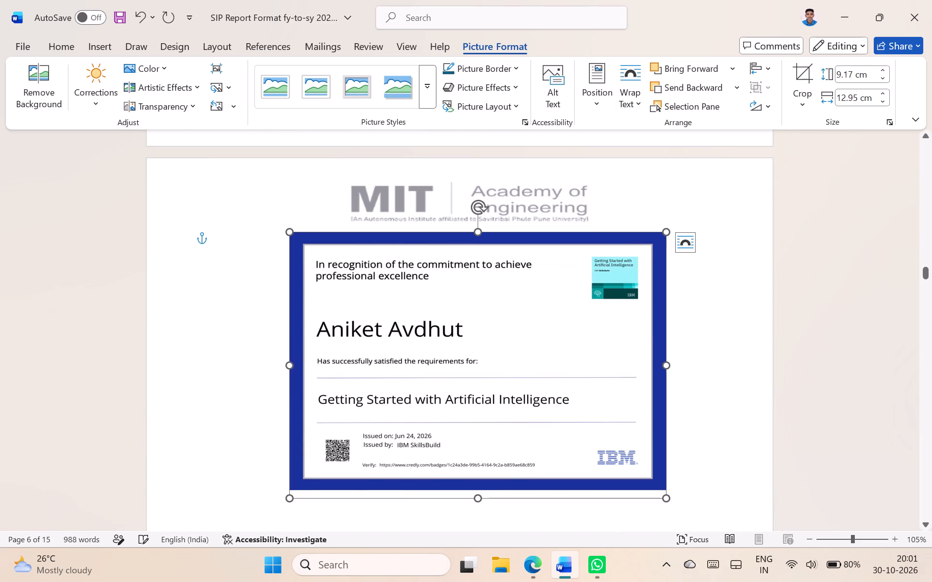
scroll(496, 303, down, 5)
drag(463, 209, 437, 269)
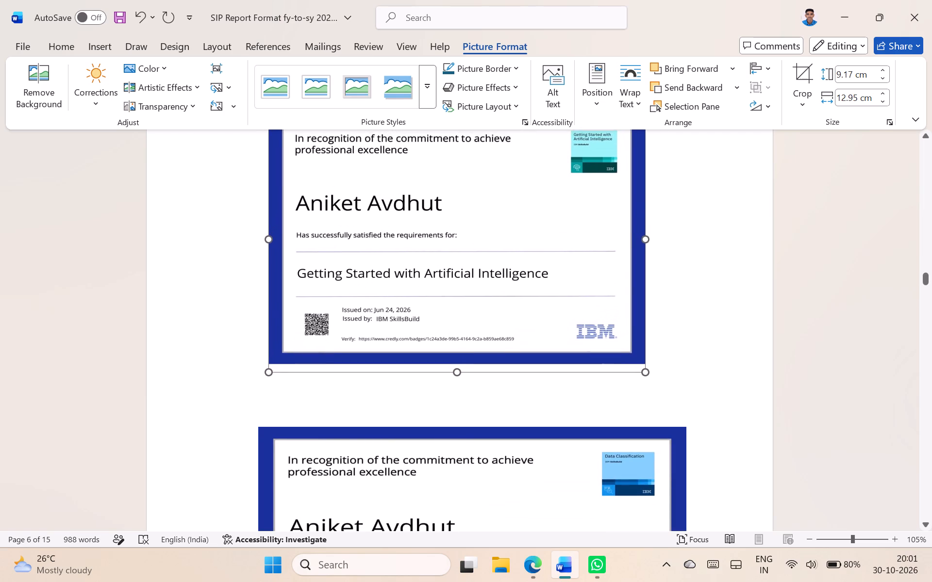
drag(437, 269, 428, 288)
Enlarge the Getting Started with Artificial Intelligence certificate to about 10.5 cm high and 14.84 cm wide, above the Data Classification certificate.
scroll(490, 240, up, 4)
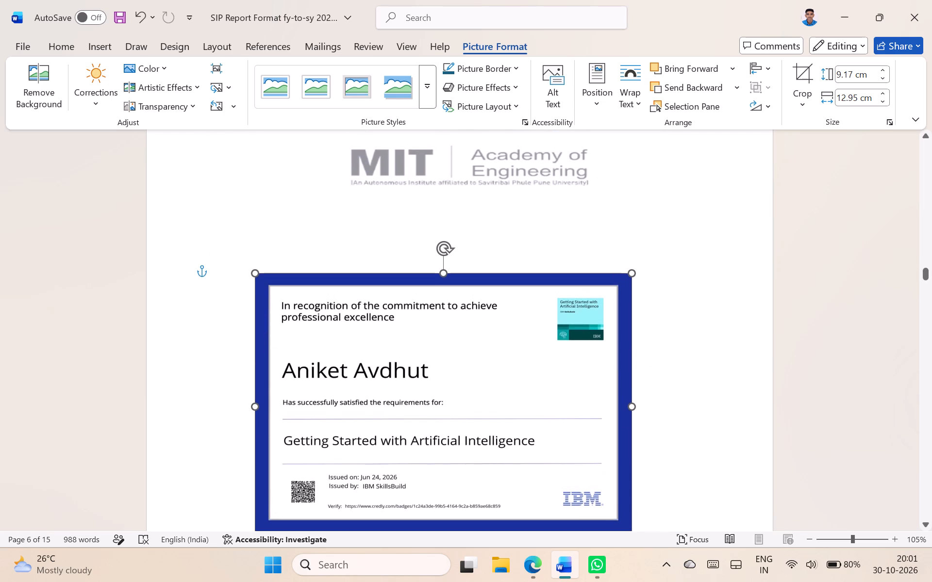
drag(628, 272, 653, 228)
scroll(566, 304, down, 4)
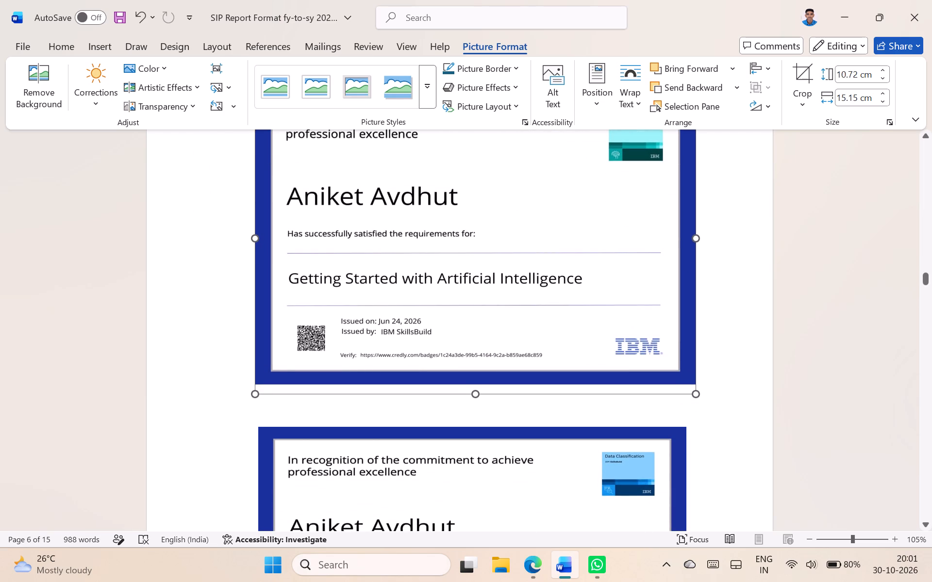
drag(693, 392, 686, 386)
click(733, 339)
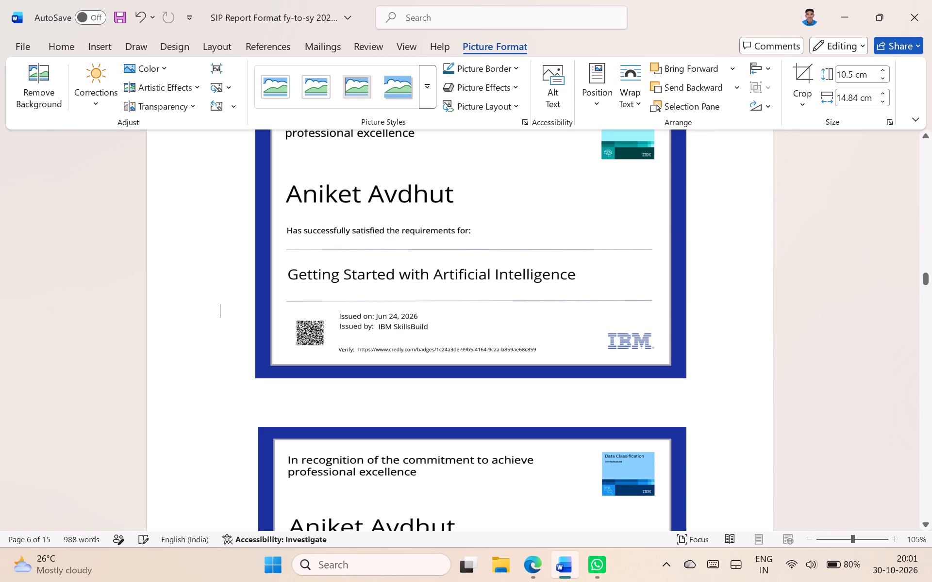
Cut the empty frame below the Journey to Cloud certificate from the page.
scroll(643, 345, up, 16)
click(481, 309)
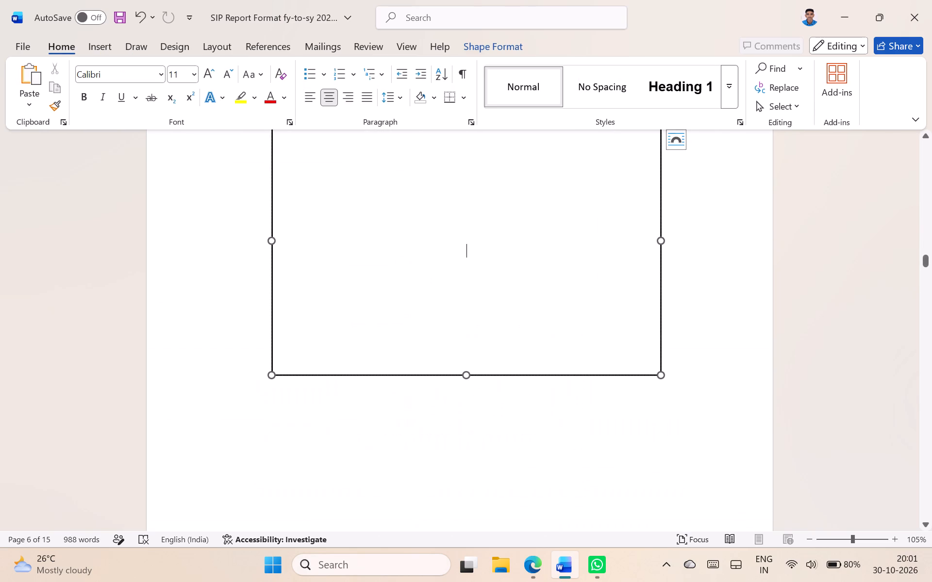
scroll(497, 315, up, 5)
click(497, 291)
right_click(497, 291)
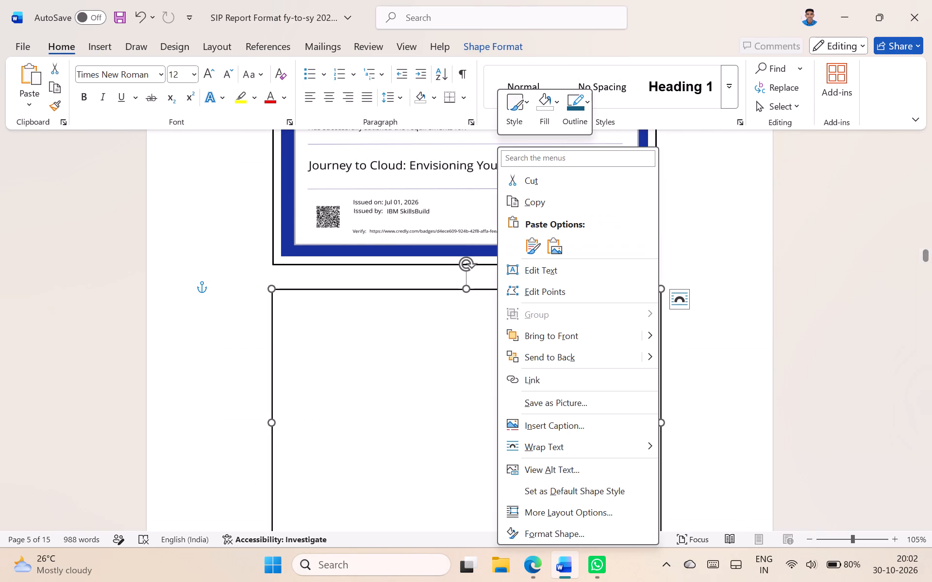
click(554, 180)
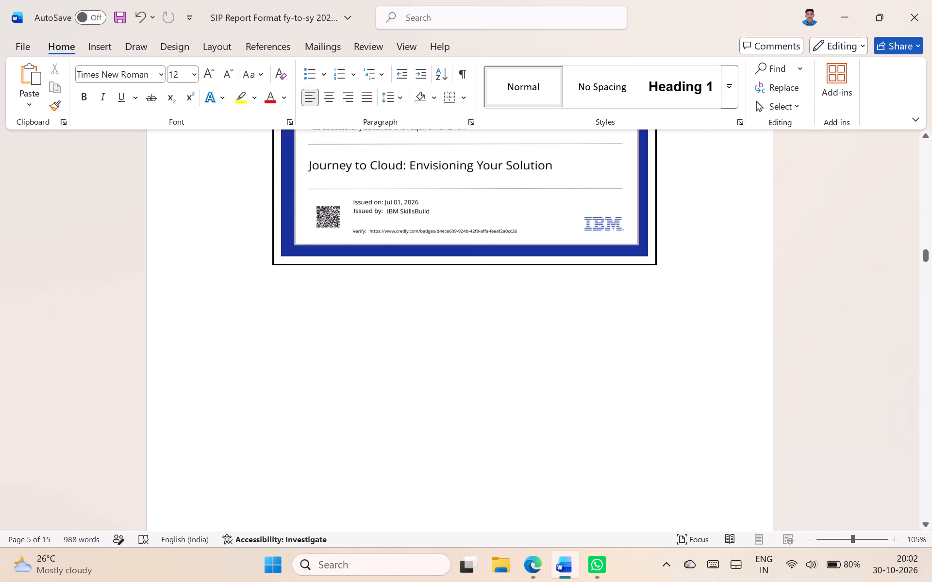
Move the Journey to Cloud: Envisioning Your Solution certificate out of its frame into the blank space beneath it.
drag(475, 265, 475, 293)
click(470, 255)
drag(470, 255, 505, 475)
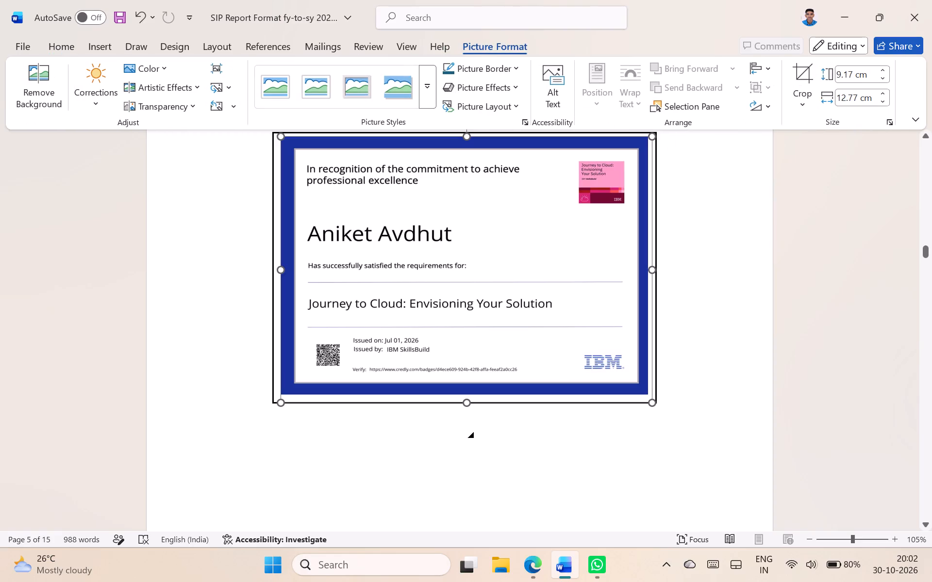
drag(505, 475, 503, 470)
double_click(457, 290)
drag(457, 290, 397, 463)
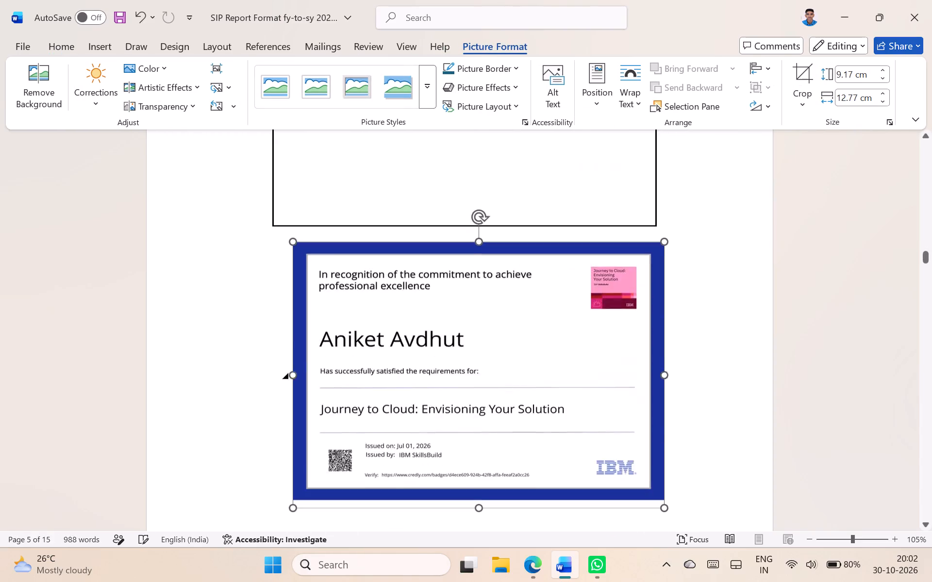
Cut the empty frame above the Journey to Cloud certificate from the page.
scroll(398, 379, up, 4)
click(268, 287)
click(273, 285)
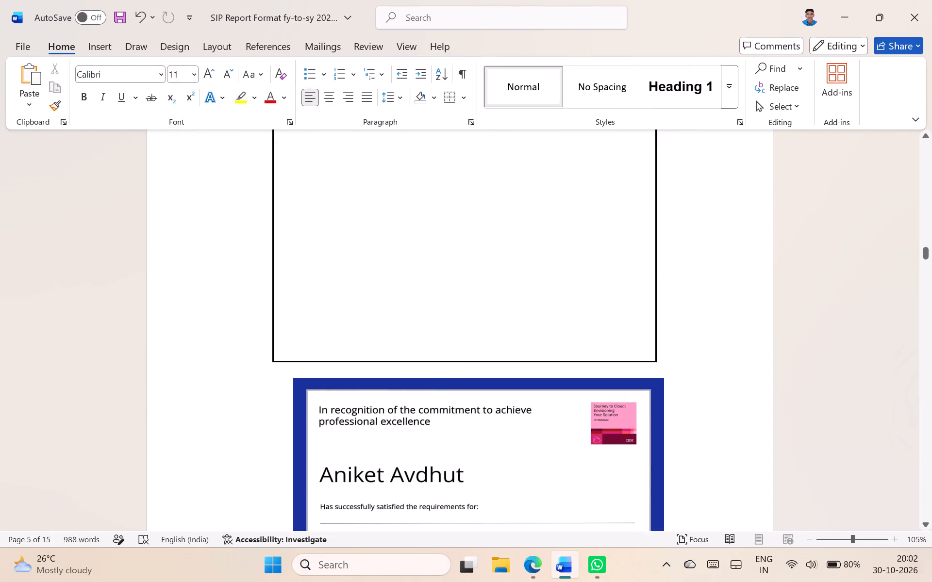
right_click(273, 285)
click(321, 185)
Position the Journey to Cloud certificate at the top centre of its page with text wrapping.
scroll(341, 294, up, 9)
scroll(341, 294, down, 13)
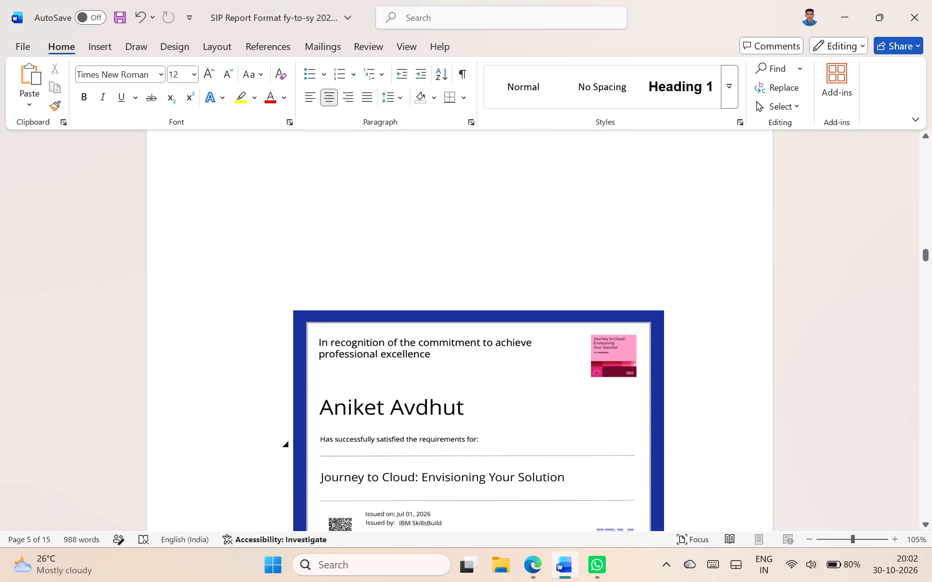
click(352, 359)
drag(352, 359, 293, 202)
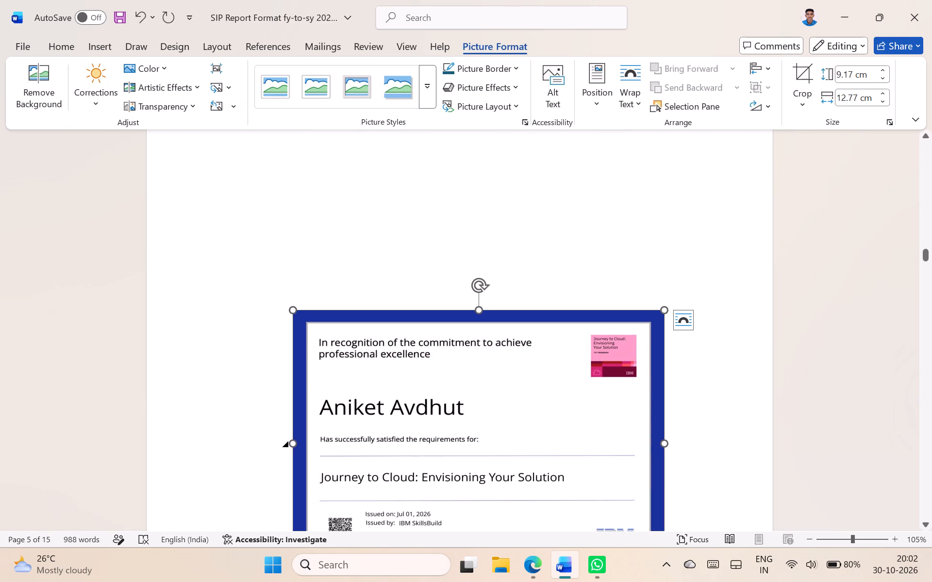
click(399, 338)
drag(399, 338, 391, 253)
click(596, 92)
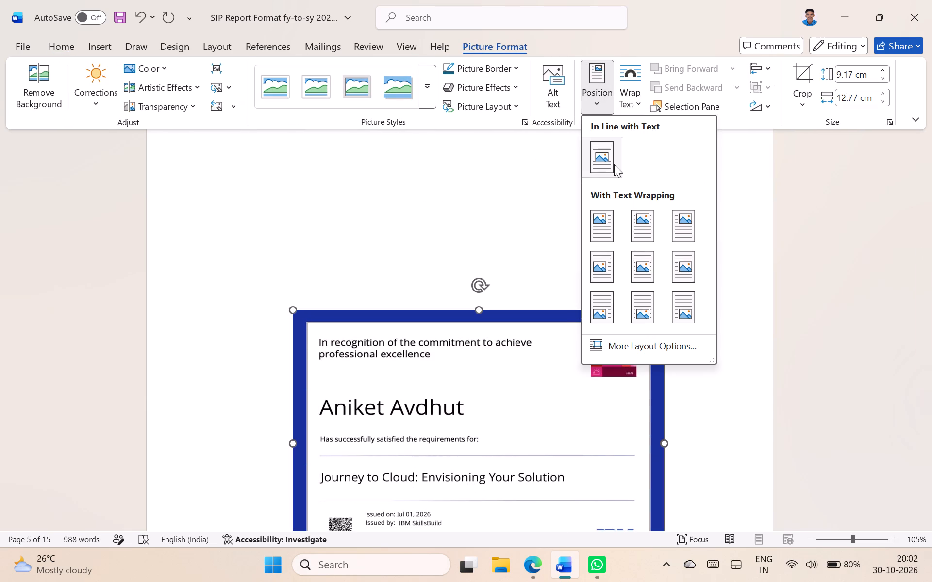
click(642, 227)
scroll(510, 291, up, 5)
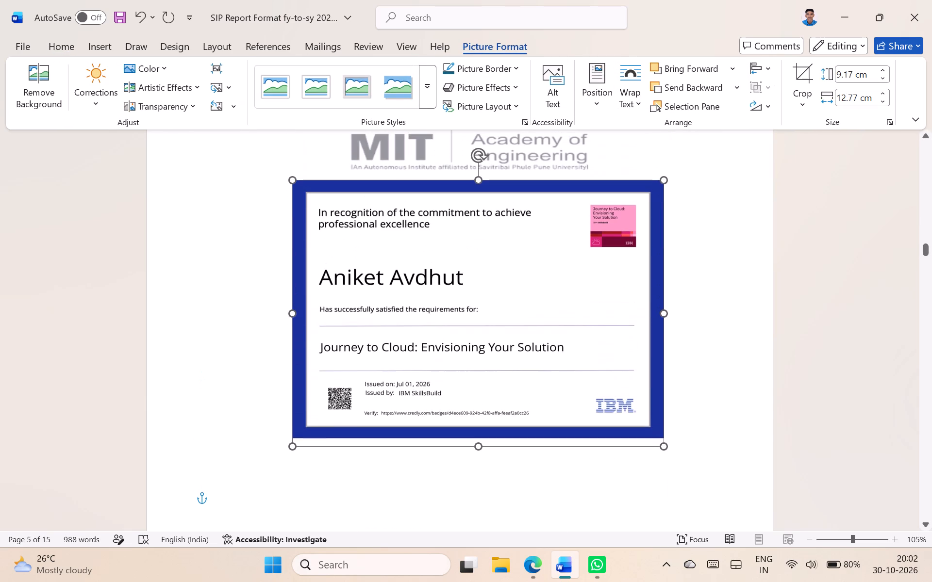
Enlarge the Journey to Cloud certificate to about 10.45 cm high and 14.55 cm wide, and recentre it below the MIT header.
drag(291, 446, 254, 465)
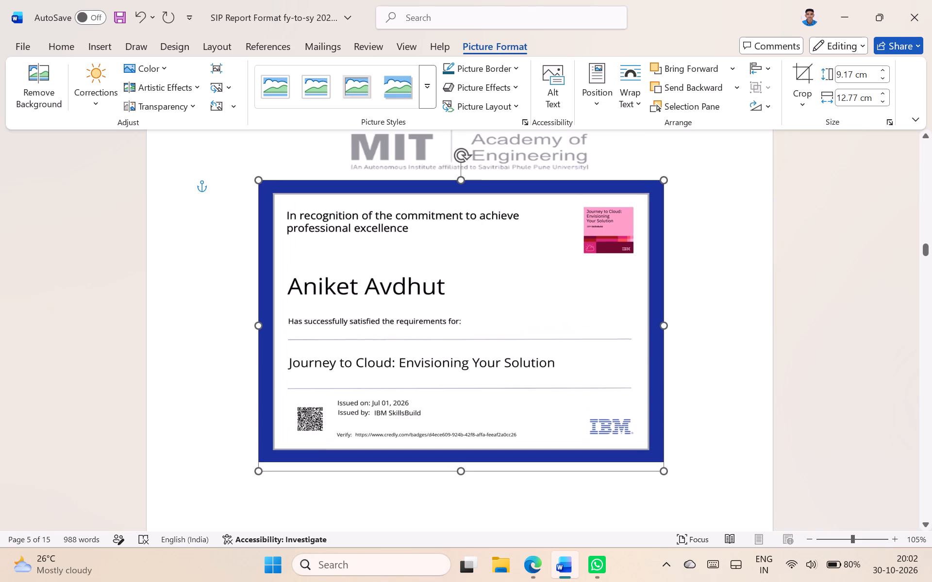
drag(254, 465, 240, 466)
drag(413, 400, 446, 402)
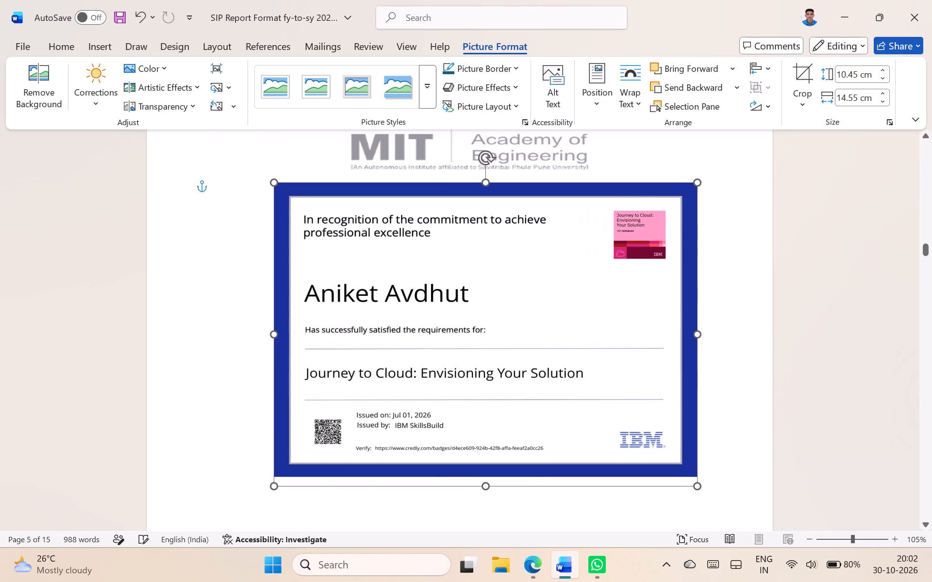
drag(446, 402, 433, 402)
Try to move the Getting Started with Artificial Intelligence certificate up to the previous page, beneath the Journey to Cloud certificate.
scroll(451, 391, down, 19)
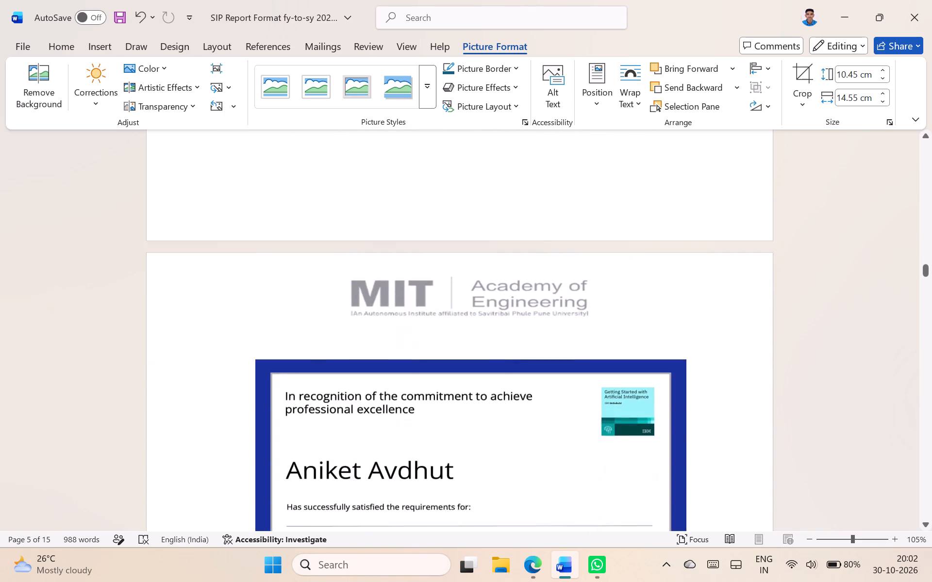
click(437, 388)
drag(437, 388, 424, 181)
click(452, 388)
drag(453, 388, 446, 187)
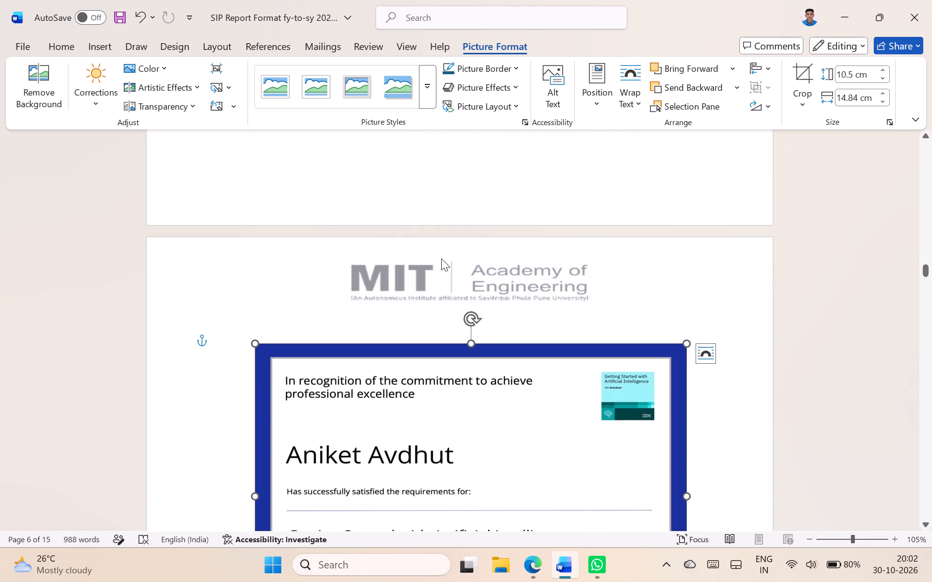
click(454, 404)
scroll(454, 404, down, 4)
click(454, 403)
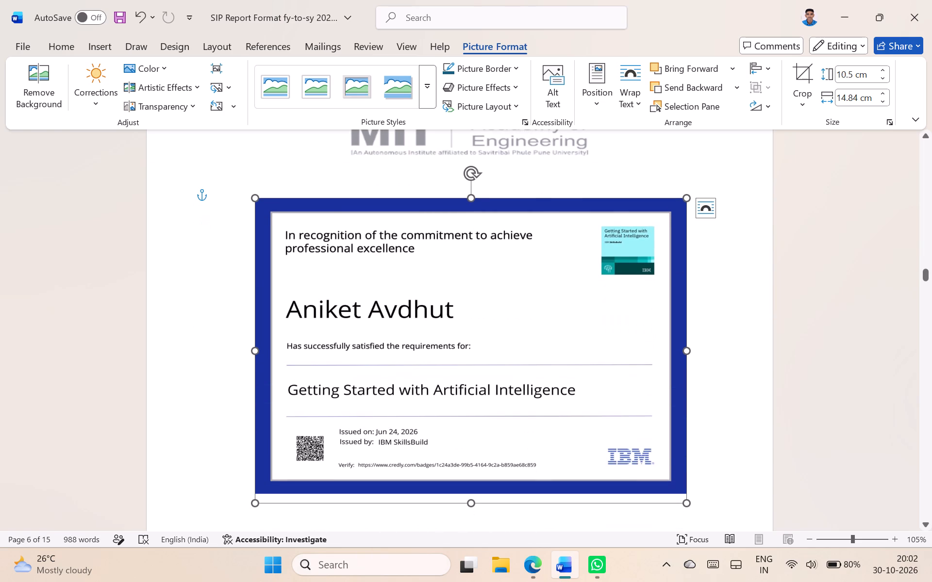
click(732, 305)
click(551, 344)
drag(545, 345, 497, 99)
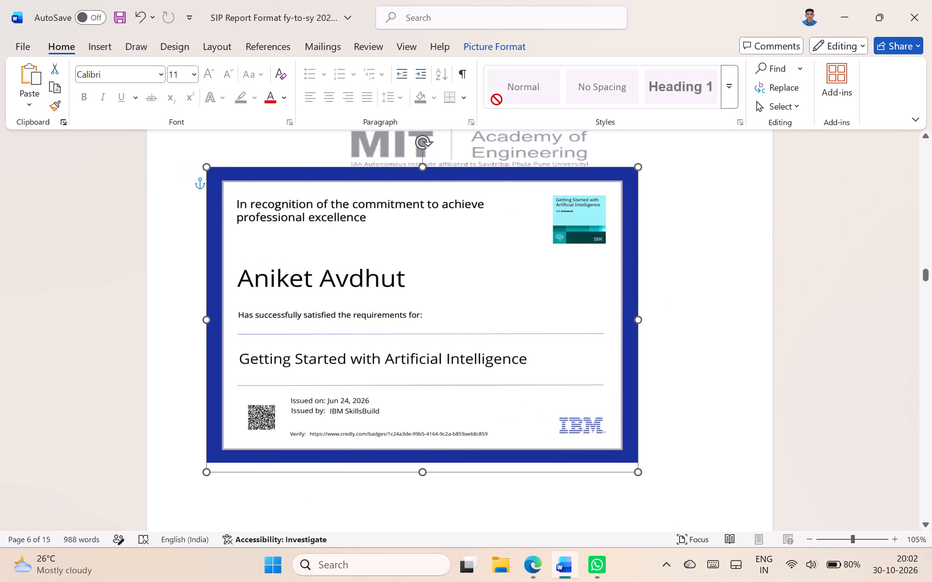
drag(497, 99, 486, 139)
drag(487, 416, 504, 203)
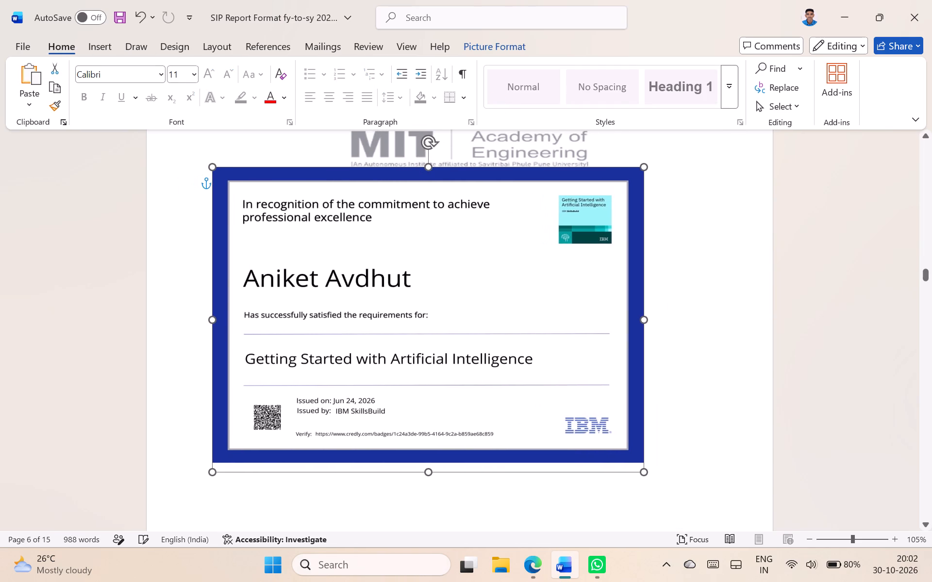
drag(504, 203, 501, 190)
Copy the Getting Started with Artificial Intelligence certificate onto the previous page and place the copy beneath the Journey to Cloud certificate.
key(ctrl+c)
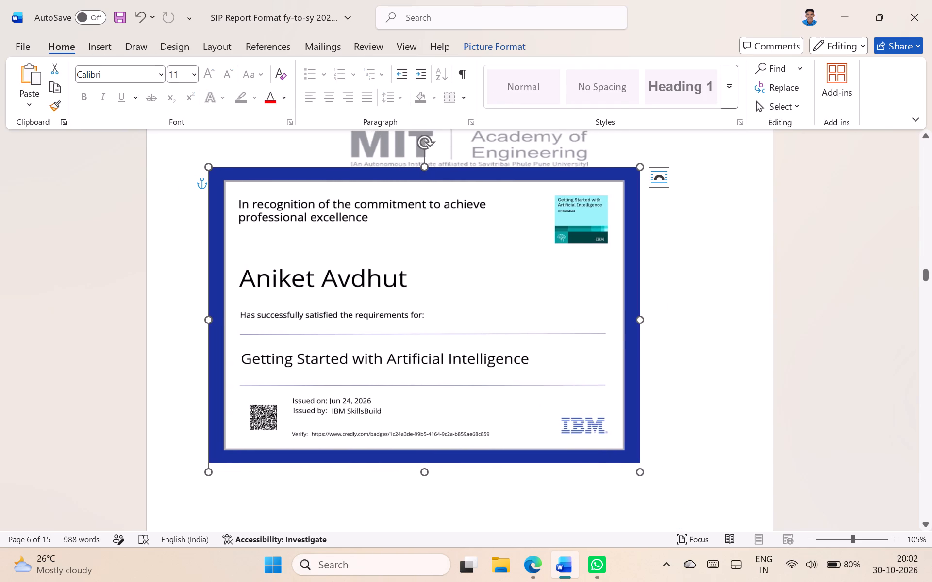
scroll(436, 445, up, 3)
click(434, 441)
key(ctrl+c)
scroll(434, 442, up, 5)
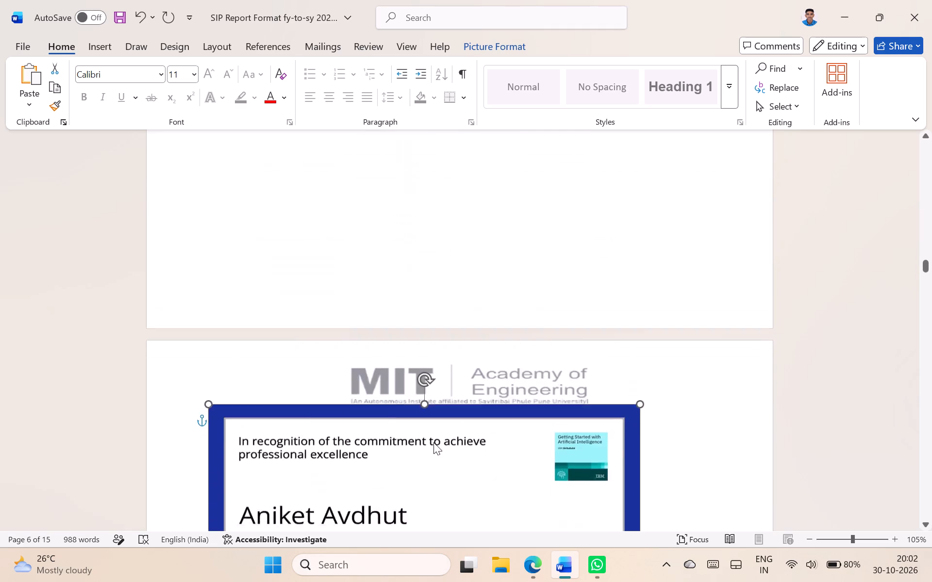
scroll(321, 407, up, 6)
click(364, 371)
key(ctrl+v)
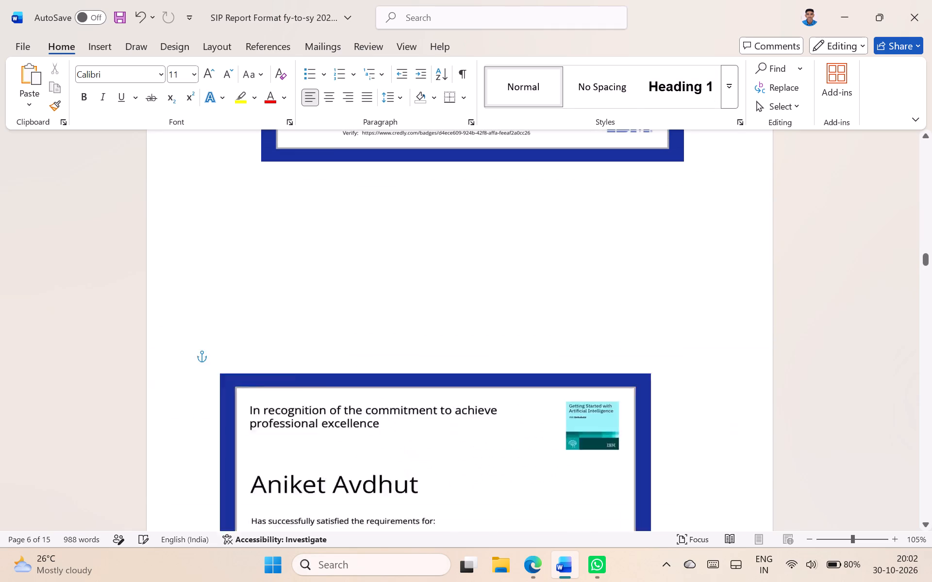
drag(371, 378, 394, 253)
scroll(391, 349, up, 3)
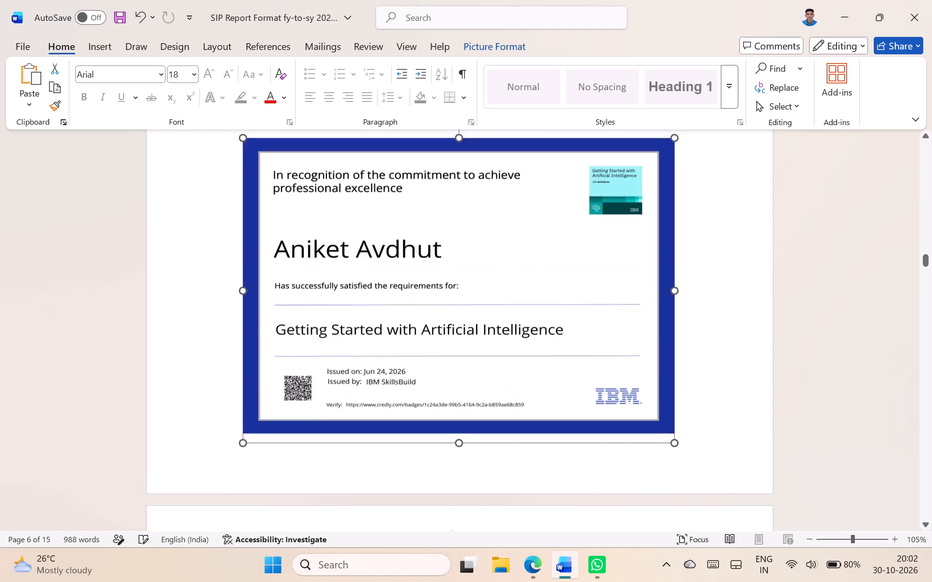
scroll(391, 349, up, 2)
Position the copied Getting Started with Artificial Intelligence certificate at the bottom centre of its page with text wrapping.
click(472, 46)
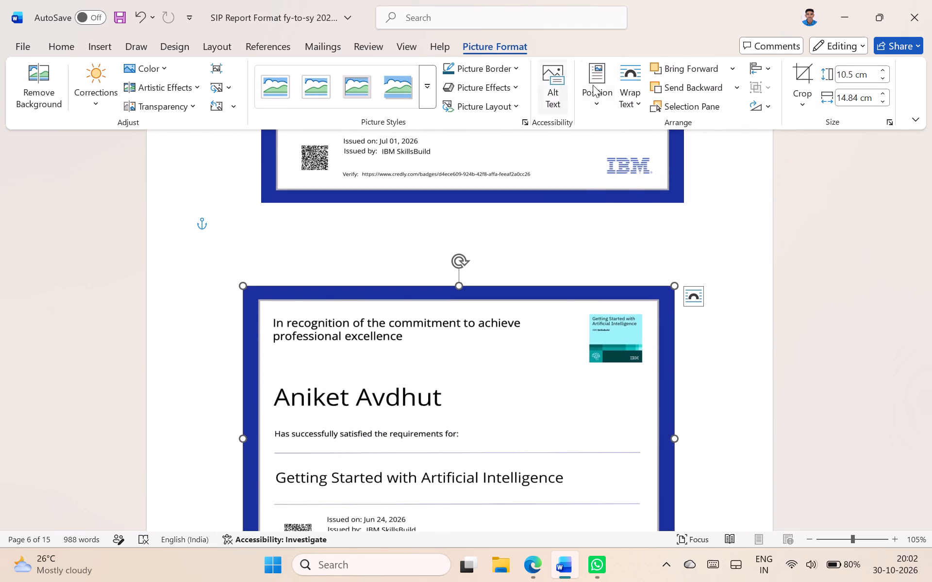
click(597, 98)
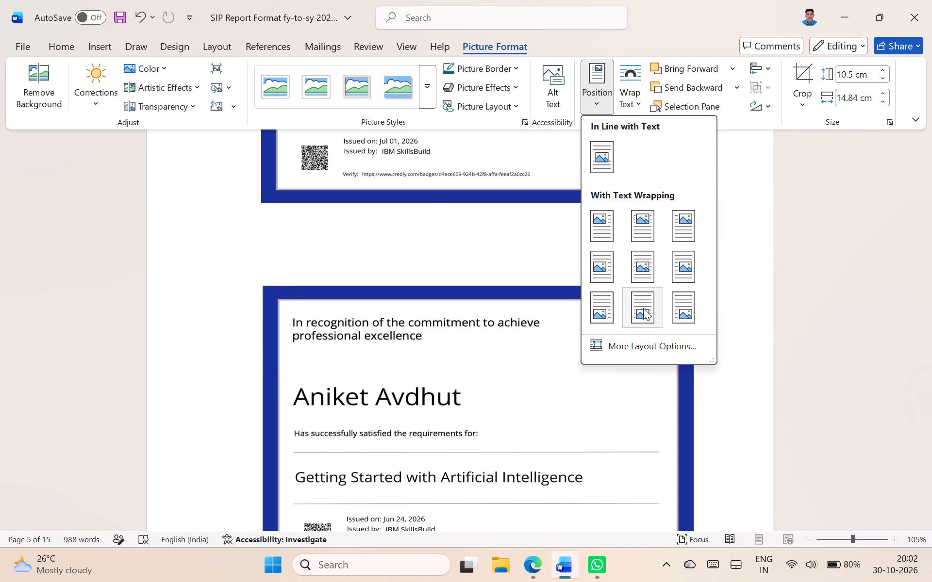
click(643, 308)
Nudge the Journey to Cloud and Getting Started with Artificial Intelligence certificates closer together and centre both on their shared page.
scroll(530, 320, up, 8)
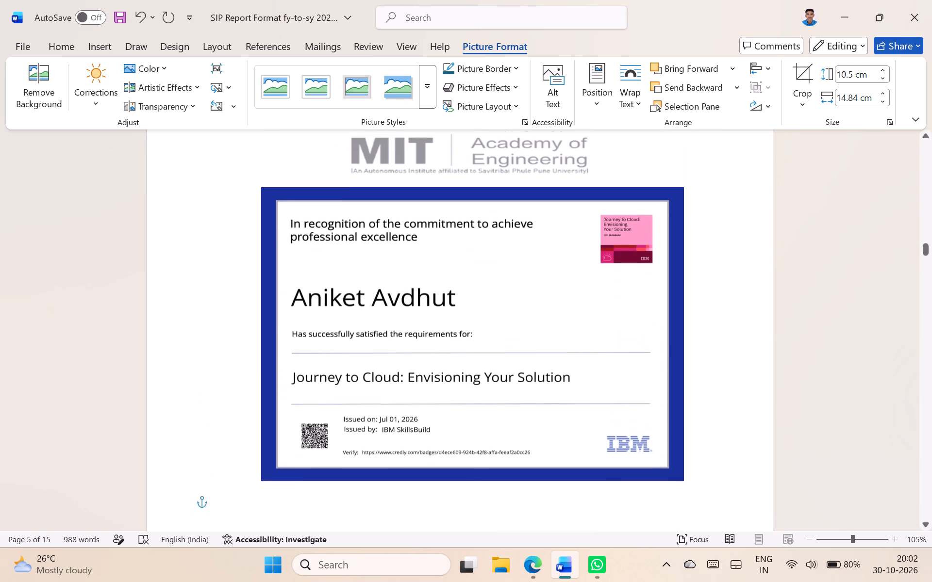
drag(483, 337, 474, 358)
scroll(486, 330, down, 5)
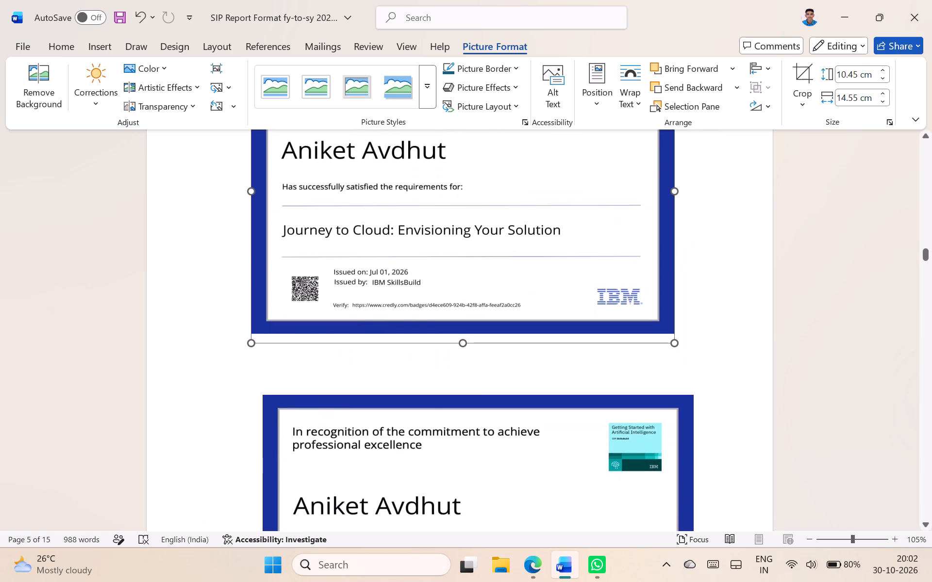
drag(474, 466, 460, 451)
click(696, 372)
scroll(676, 386, up, 5)
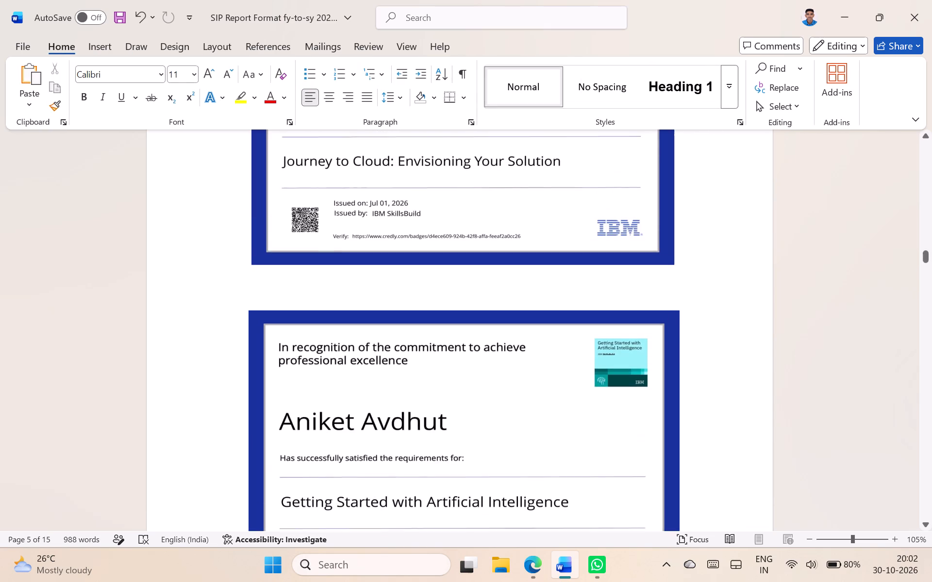
Delete the original Getting Started with Artificial Intelligence certificate from the page above the Data Classification certificate.
scroll(566, 391, down, 18)
click(523, 373)
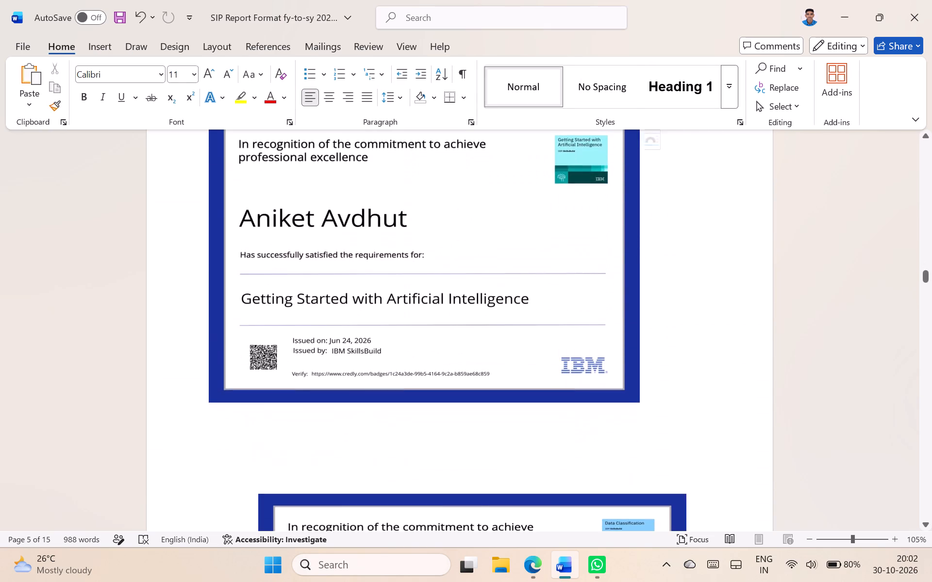
scroll(505, 356, up, 5)
key(BackSpace)
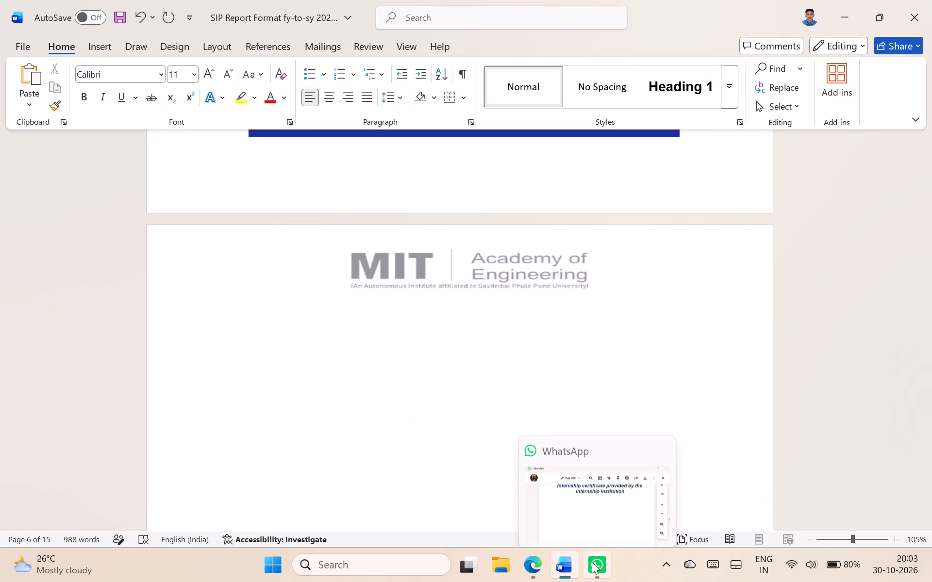
Cut the empty black-outlined frame between the MIT header and the Exploring Quantum Computing certificate on page 7.
scroll(388, 435, down, 12)
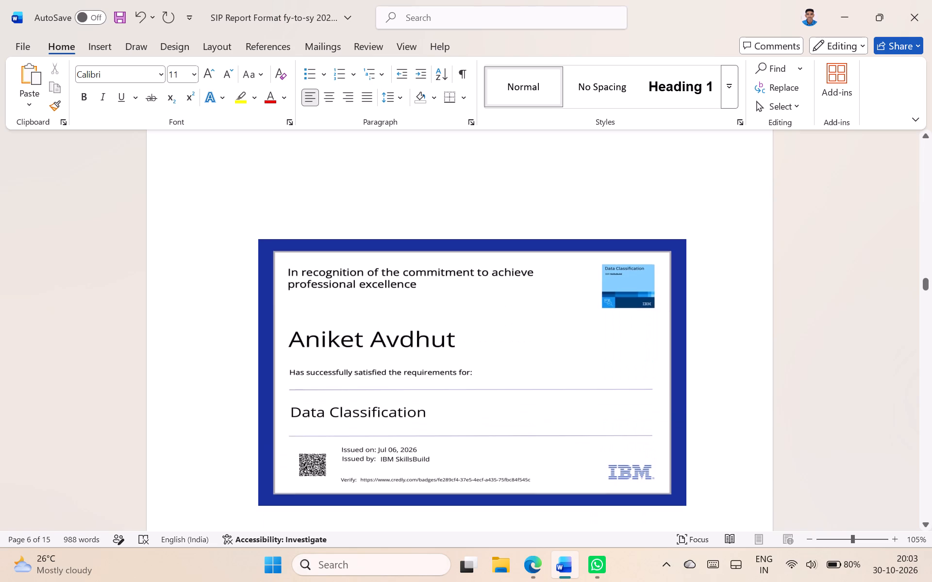
scroll(409, 430, up, 17)
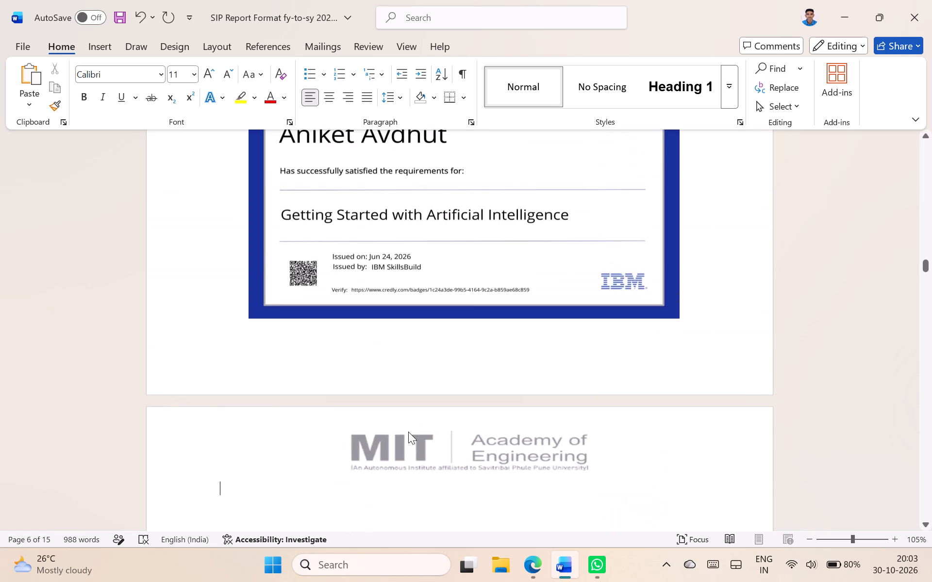
scroll(408, 432, up, 11)
scroll(408, 432, down, 19)
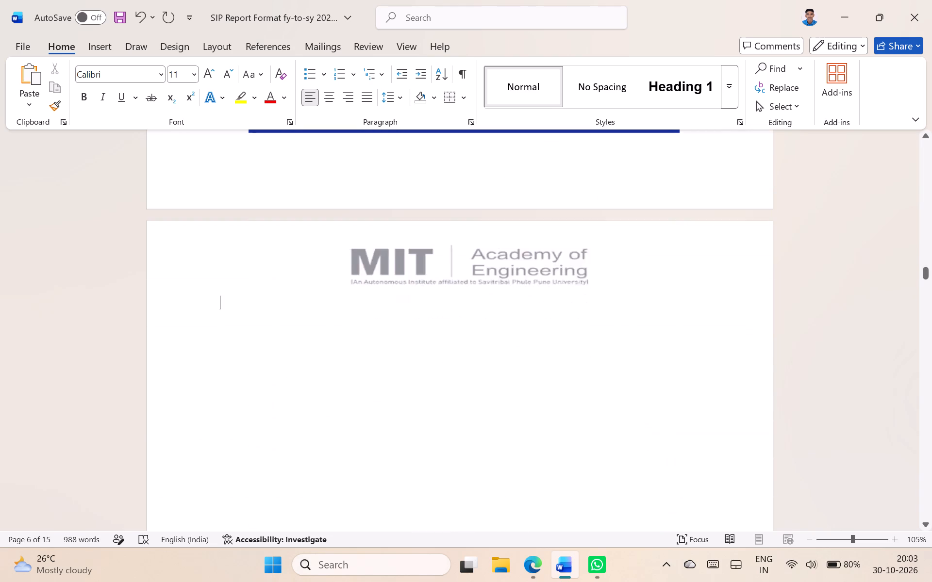
scroll(416, 421, down, 19)
scroll(418, 421, down, 7)
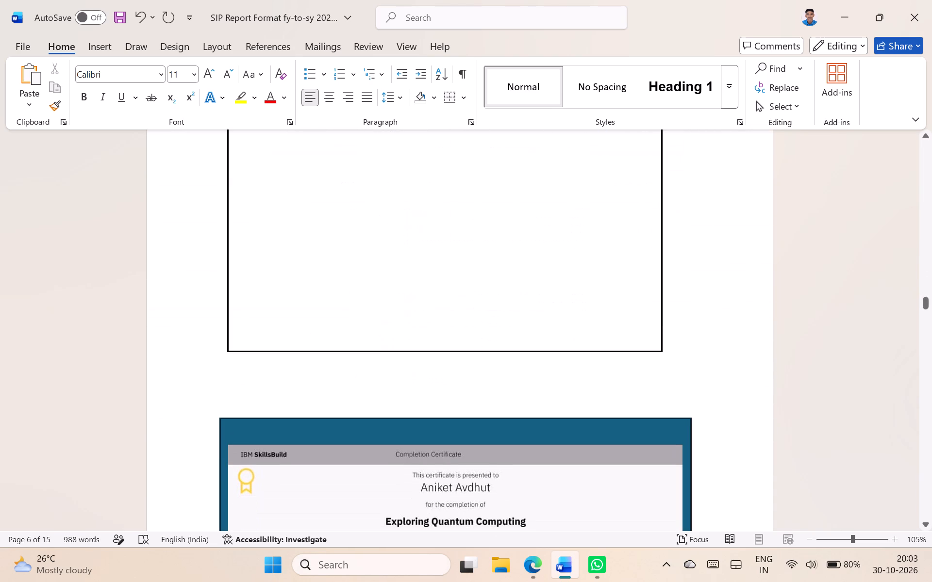
click(435, 359)
click(437, 354)
right_click(436, 343)
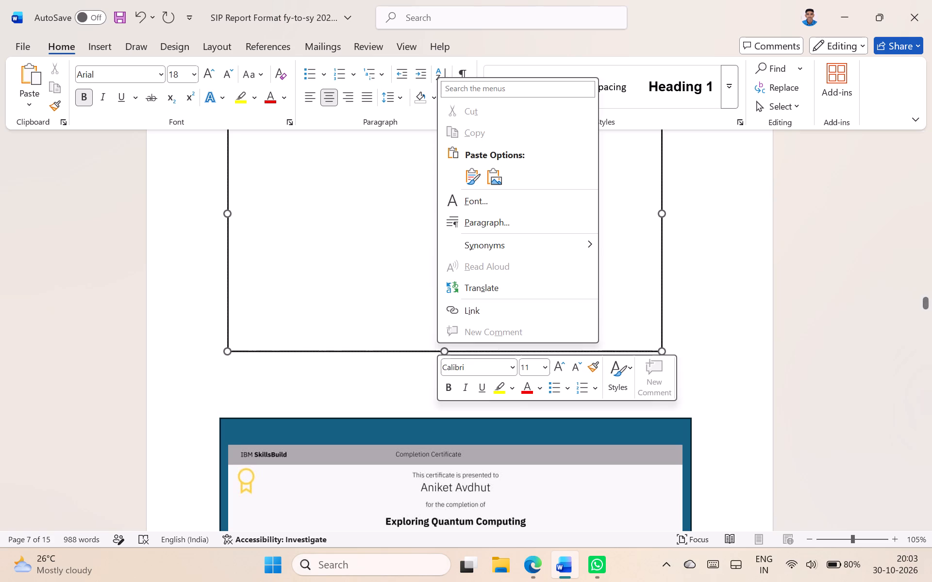
click(370, 278)
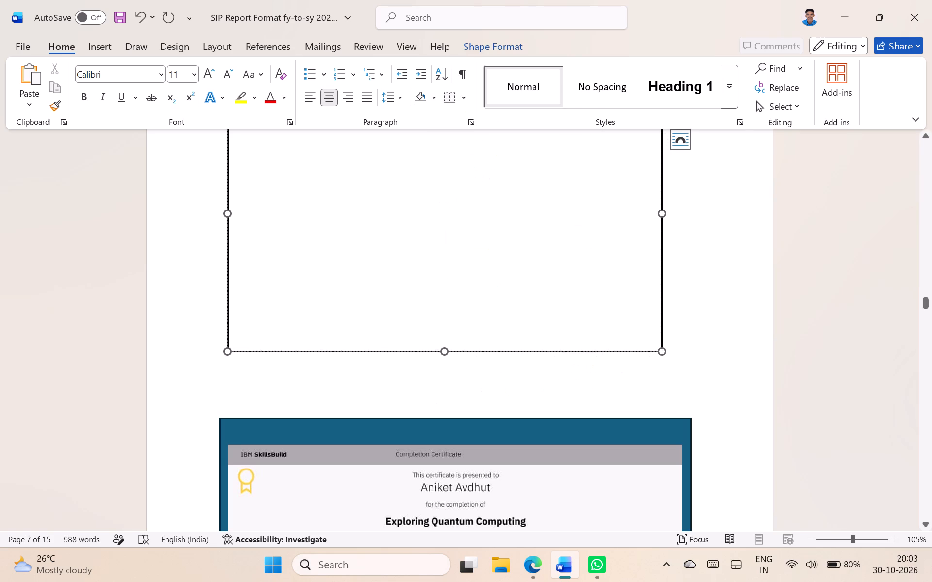
scroll(395, 384, up, 5)
click(421, 257)
right_click(421, 257)
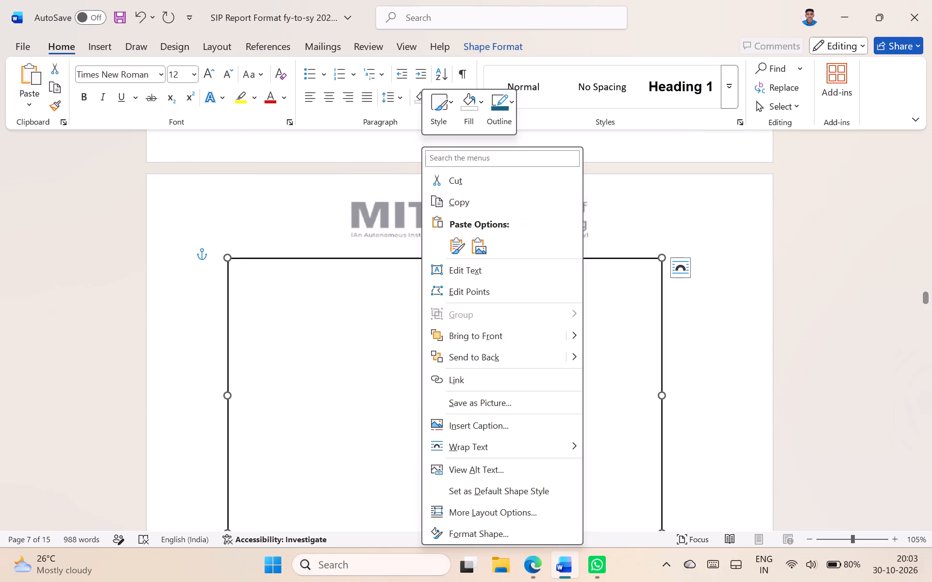
click(457, 185)
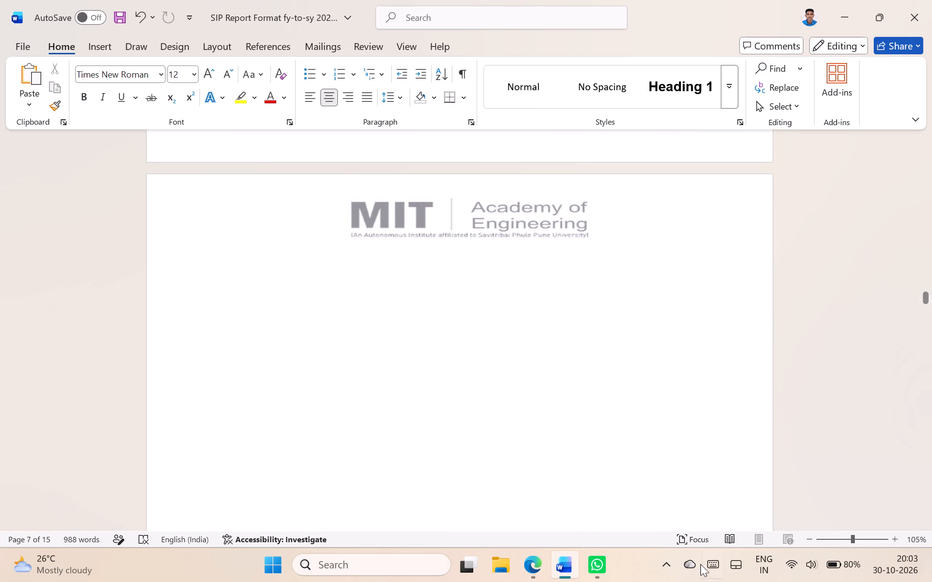
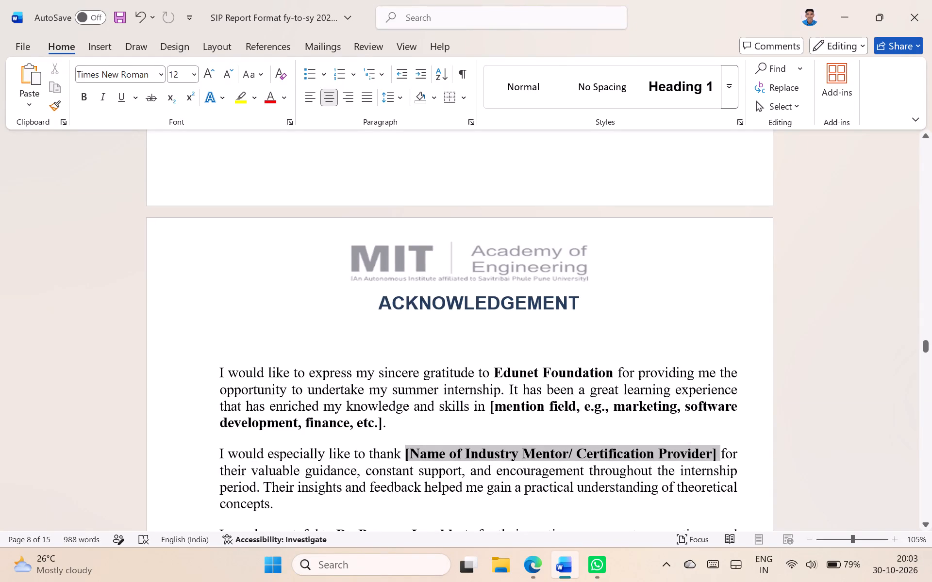
Replace the [Name of Industry Mentor/ Certification Provider] placeholder in the second Acknowledgement paragraph with the industry mentor's full name.
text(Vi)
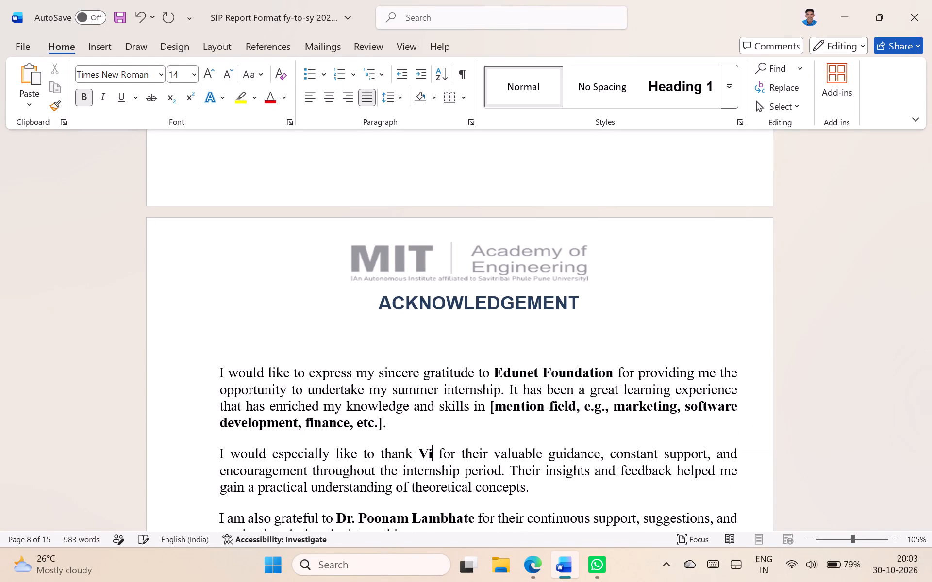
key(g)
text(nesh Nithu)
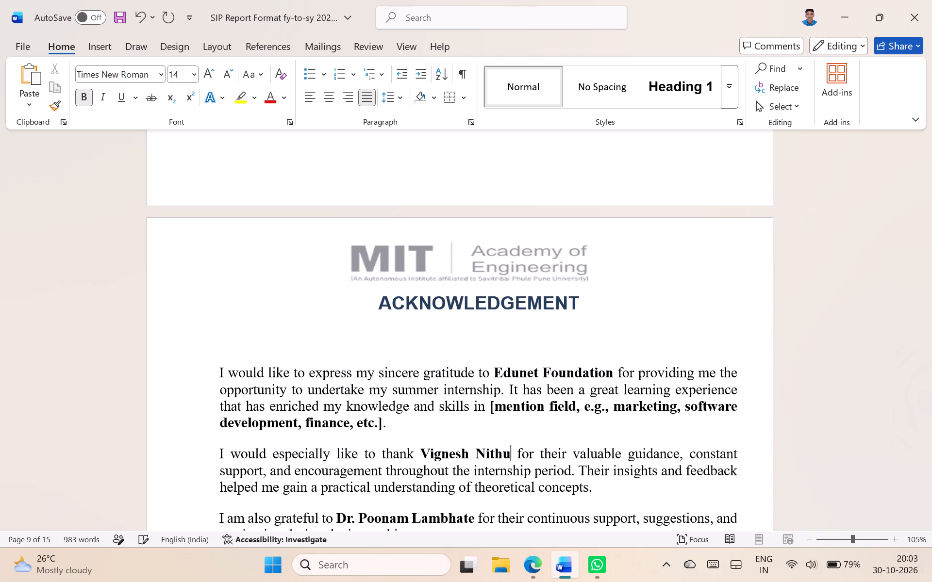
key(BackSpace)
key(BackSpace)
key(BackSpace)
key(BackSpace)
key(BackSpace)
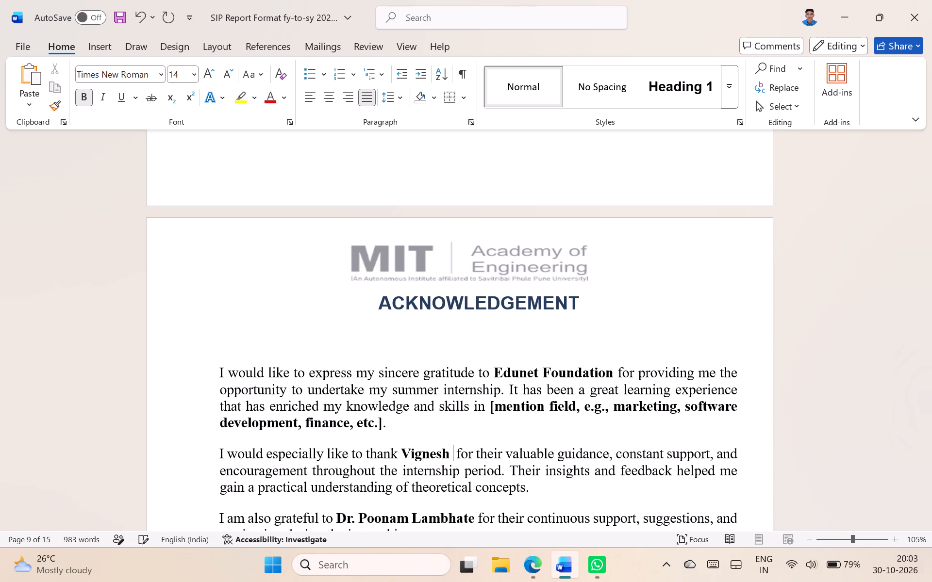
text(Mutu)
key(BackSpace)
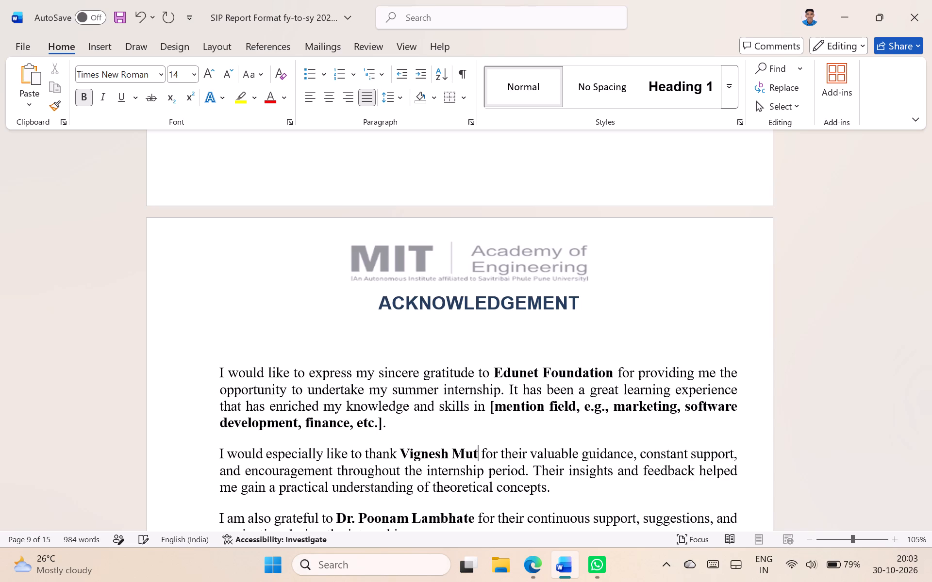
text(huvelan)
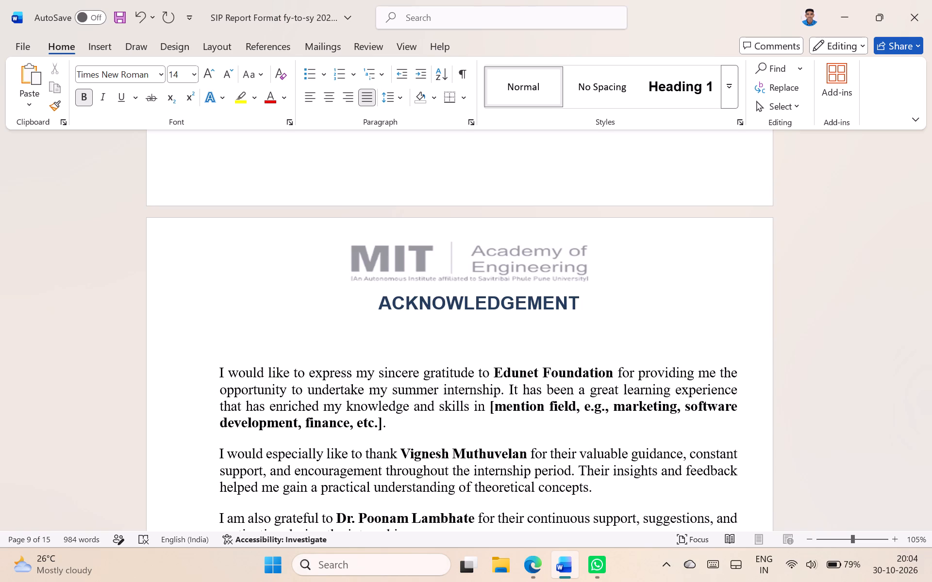
Select the placeholder "[mention field, e.g., marketing, software development, finance, etc.]" through the end of the first Acknowledgement paragraph.
scroll(707, 425, down, 2)
scroll(620, 431, down, 4)
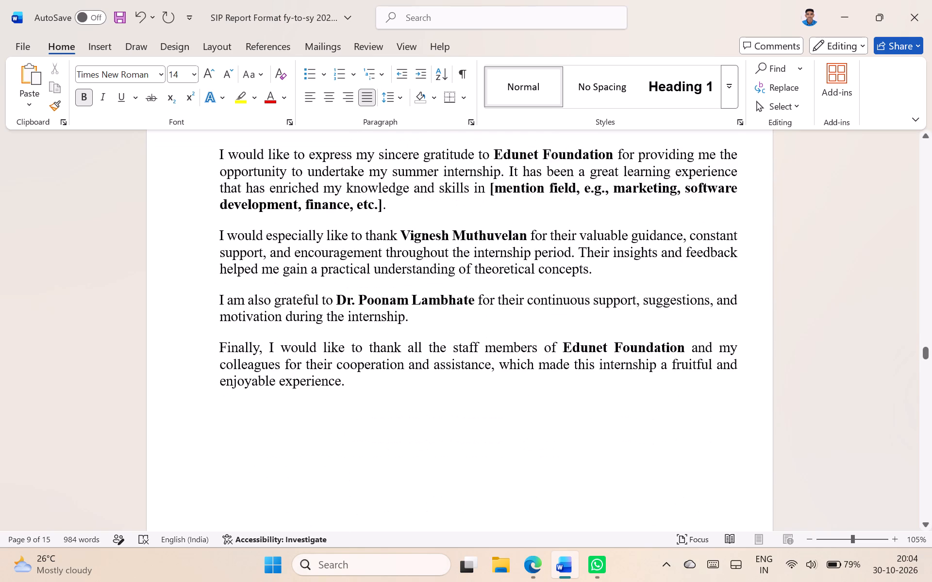
scroll(442, 427, down, 7)
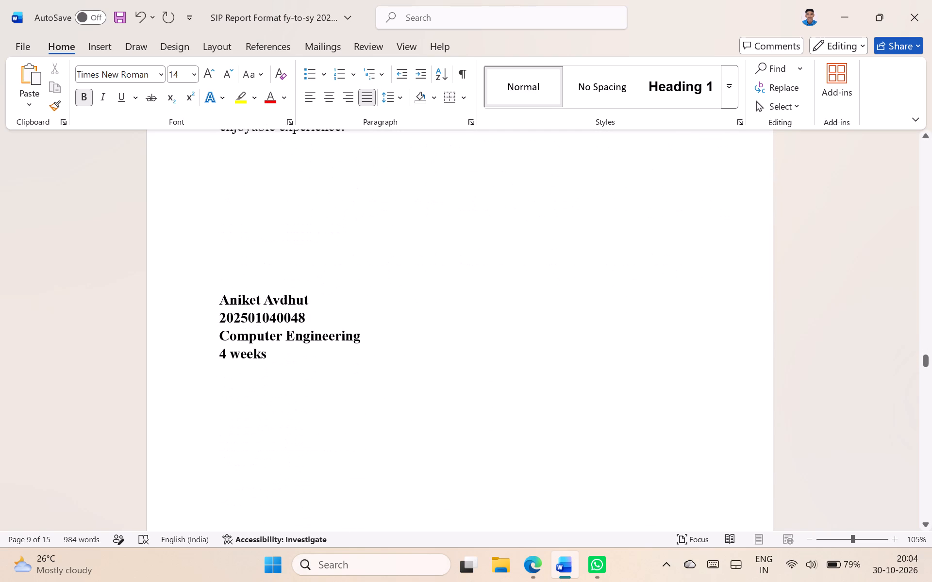
scroll(437, 427, up, 1)
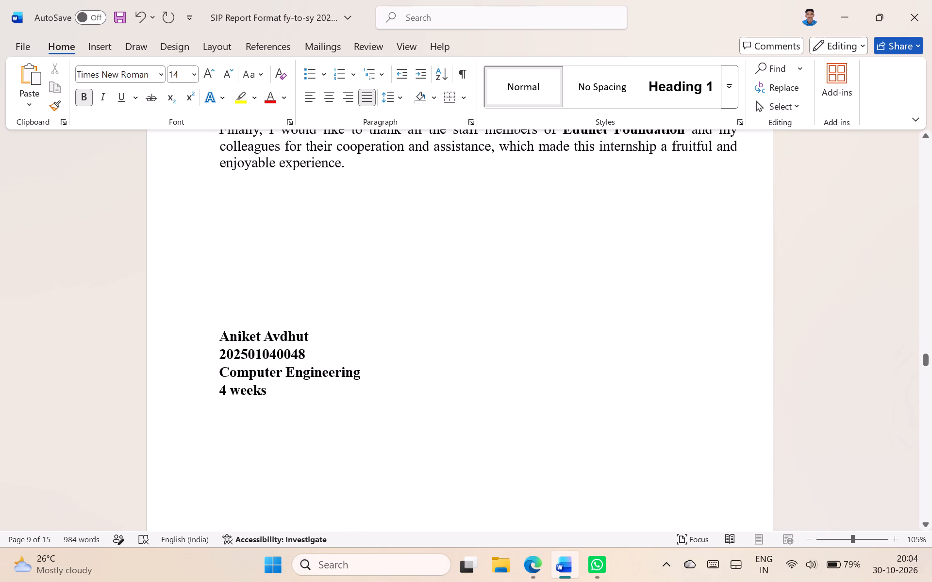
scroll(268, 391, up, 8)
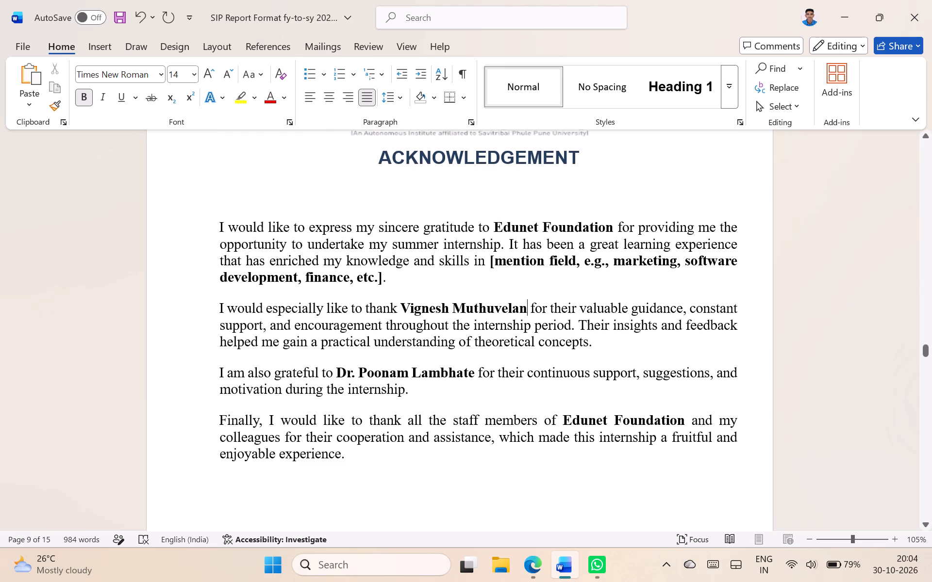
drag(490, 261, 527, 261)
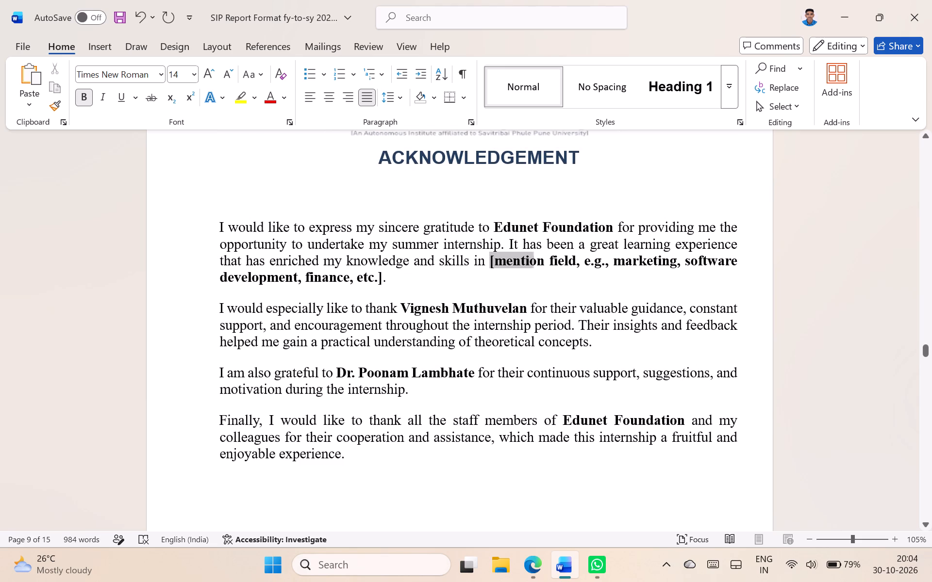
drag(527, 261, 532, 265)
drag(532, 265, 572, 272)
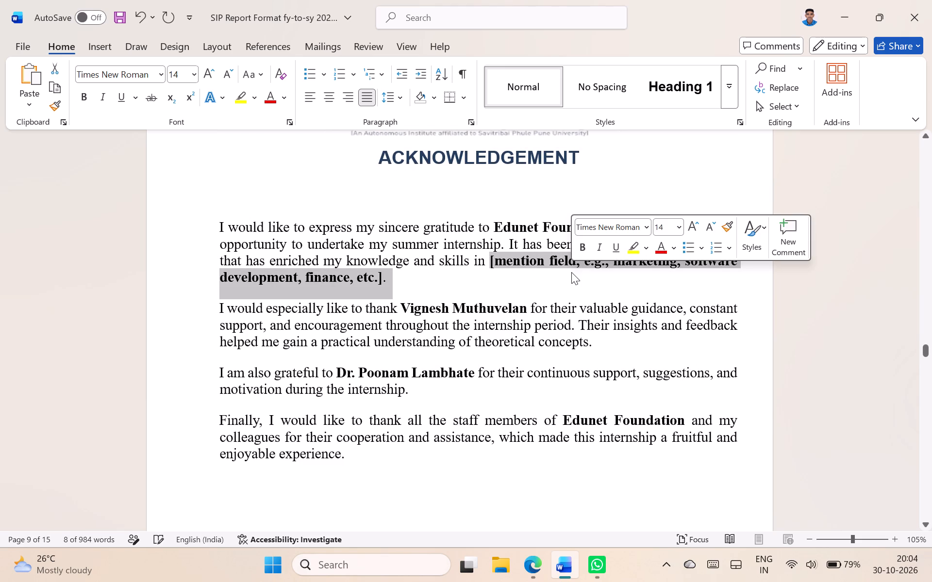
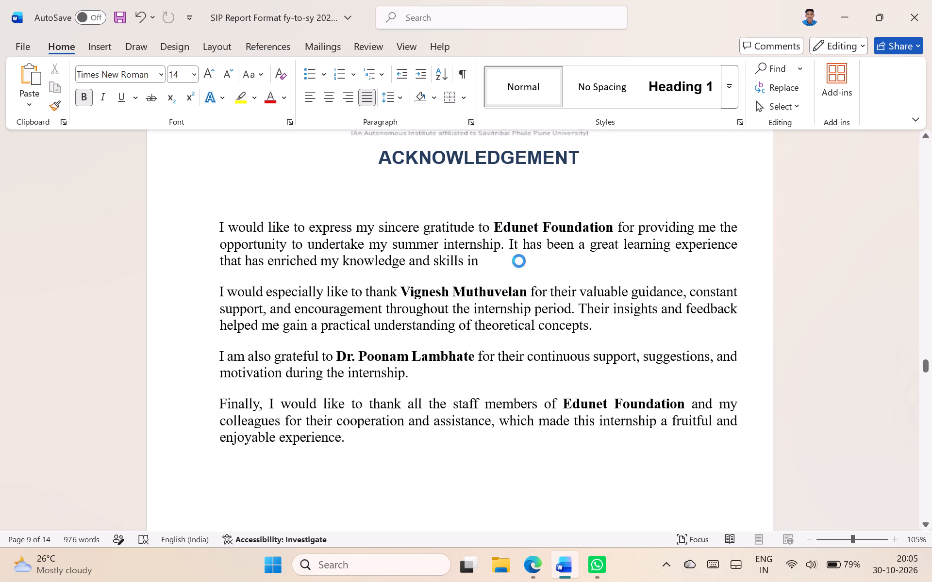
click(516, 284)
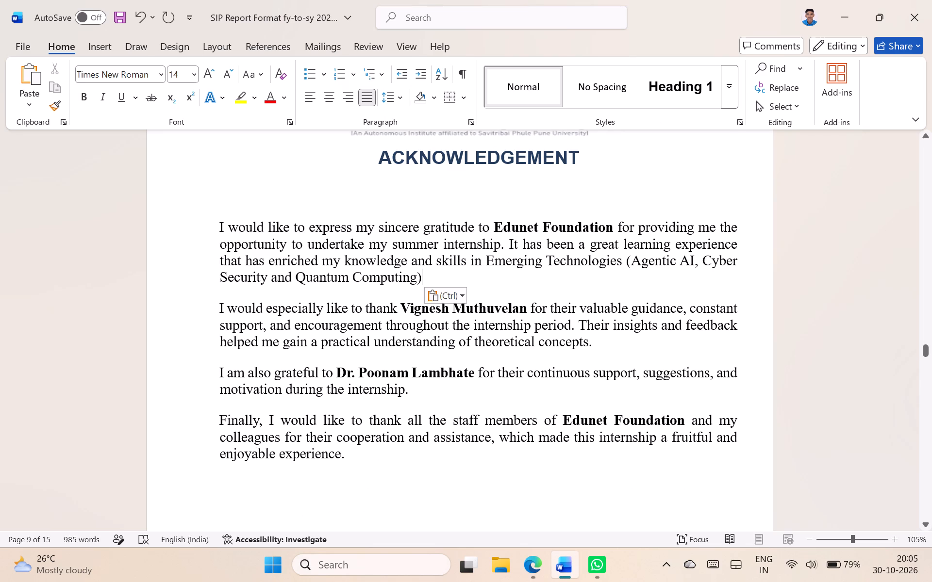
scroll(520, 282, down, 1)
key(period)
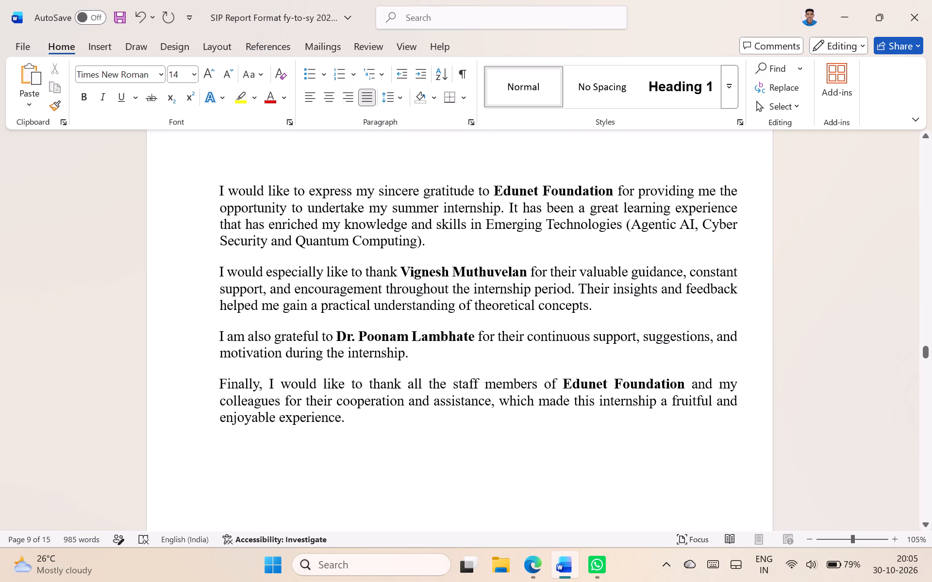
Review the rest of the Acknowledgement page and the Table of Contents entries through Bibliography /References.
scroll(532, 266, down, 6)
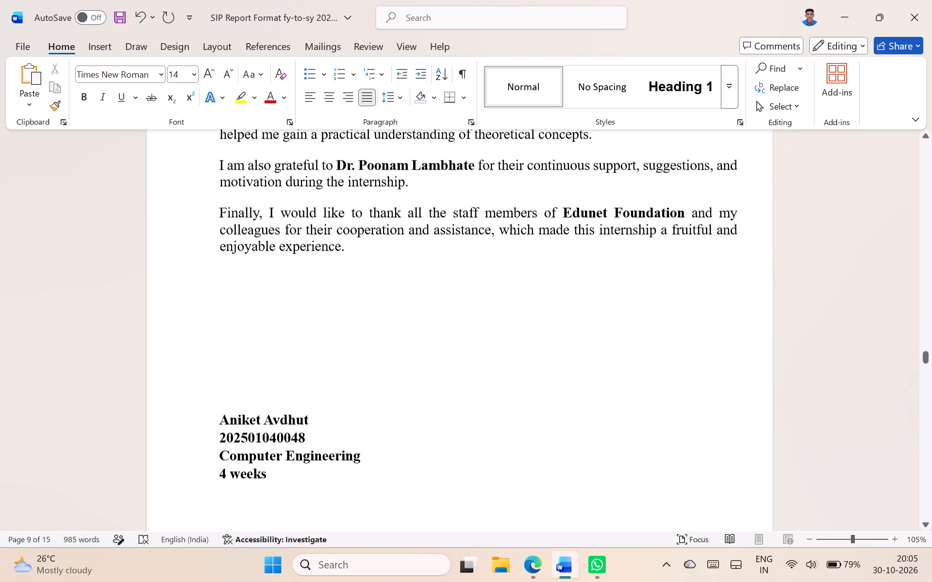
scroll(536, 264, down, 17)
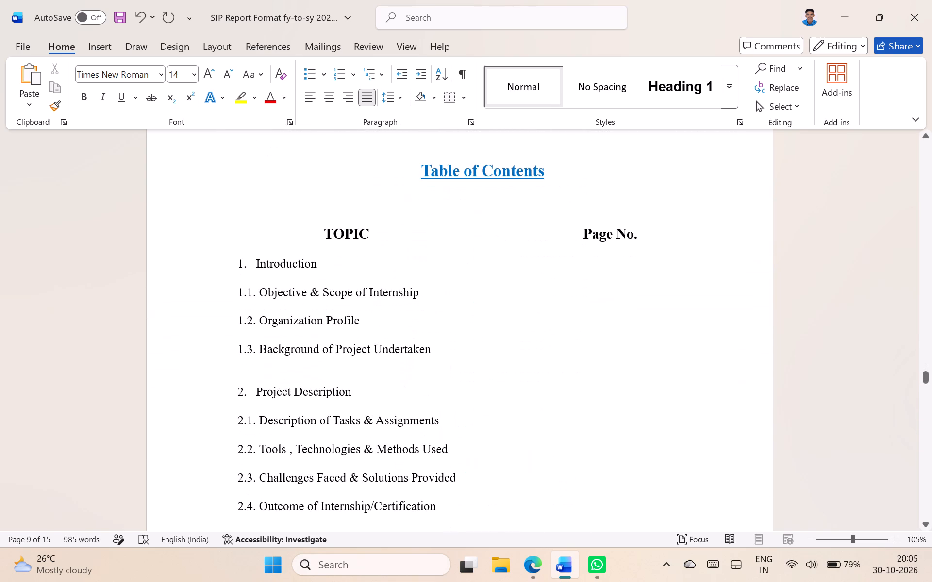
click(566, 243)
click(565, 296)
click(587, 275)
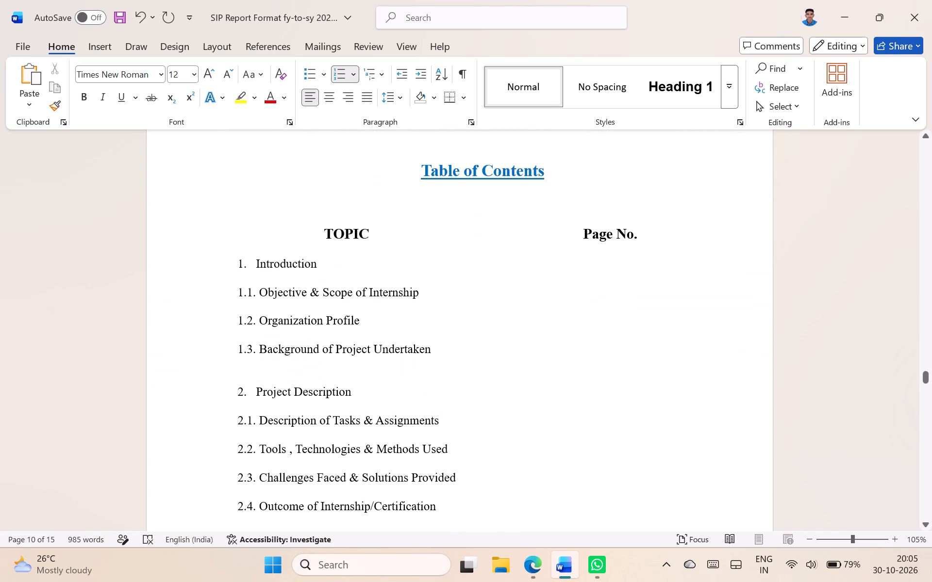
scroll(515, 262, down, 11)
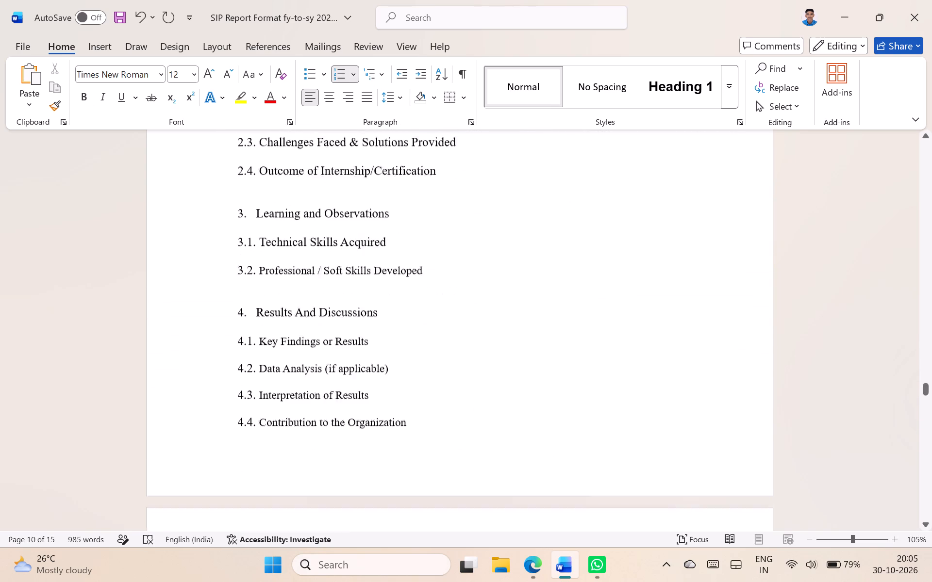
scroll(514, 262, down, 8)
scroll(514, 262, up, 4)
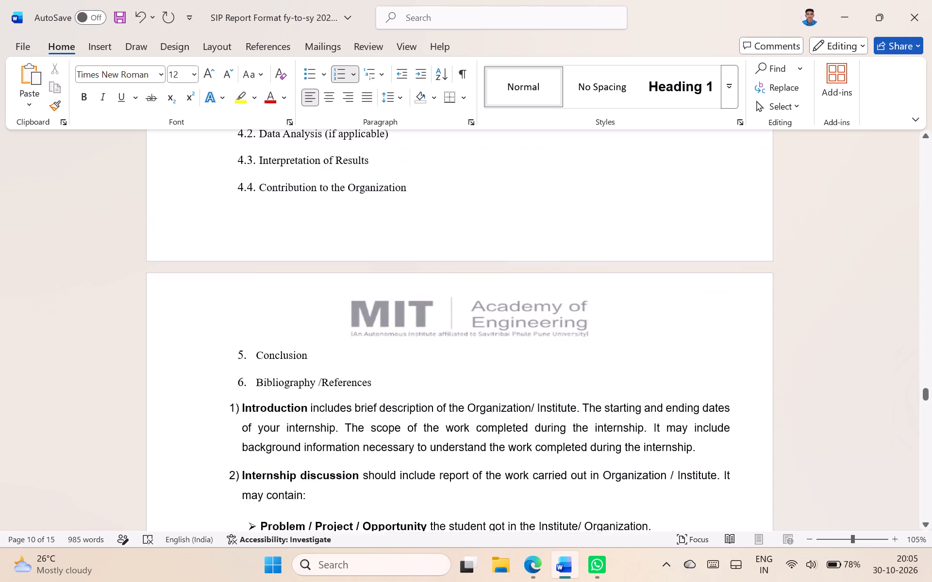
scroll(514, 262, up, 16)
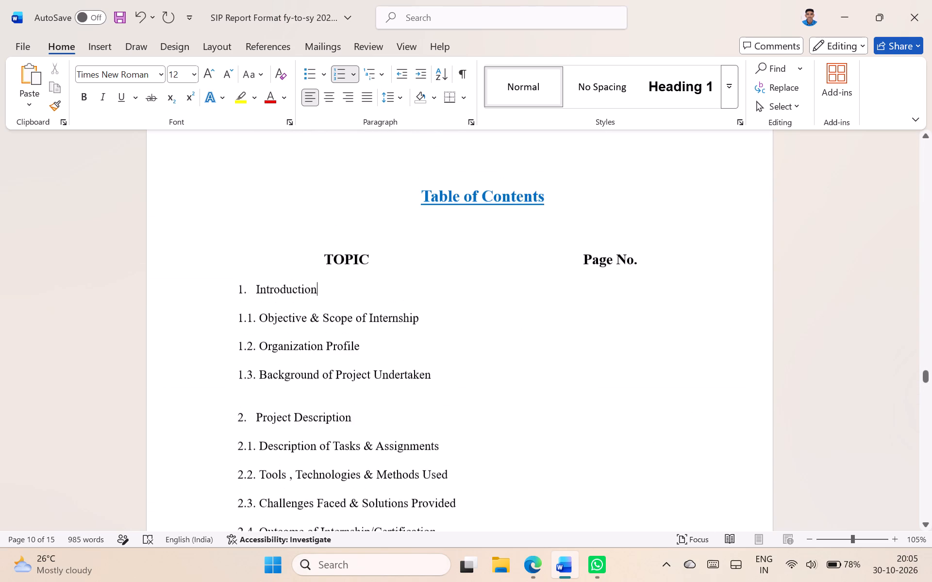
Delete the empty space above the Table of Contents heading and add four blank lines after "4 weeks" so the heading starts its page.
click(433, 176)
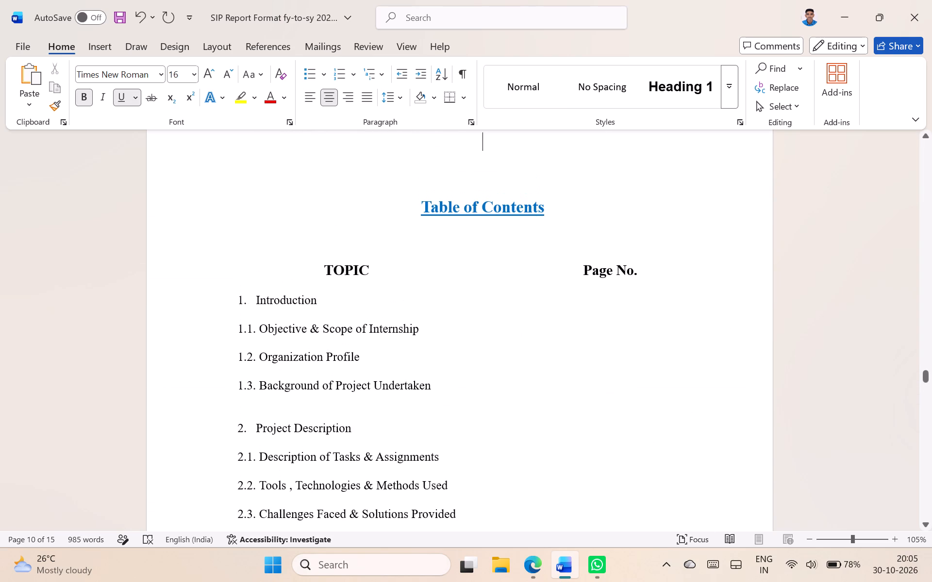
scroll(437, 190, up, 4)
key(BackSpace)
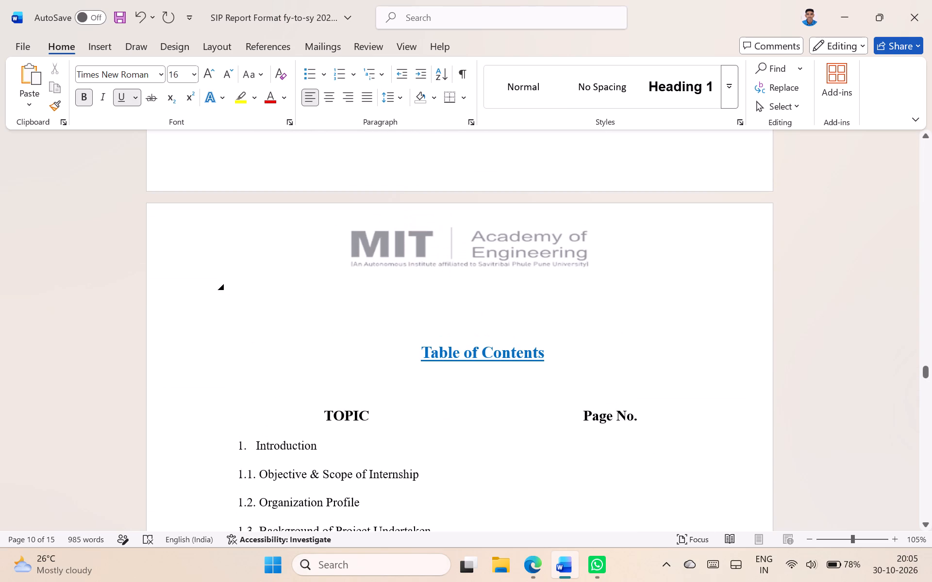
key(BackSpace)
key(BackSpace)
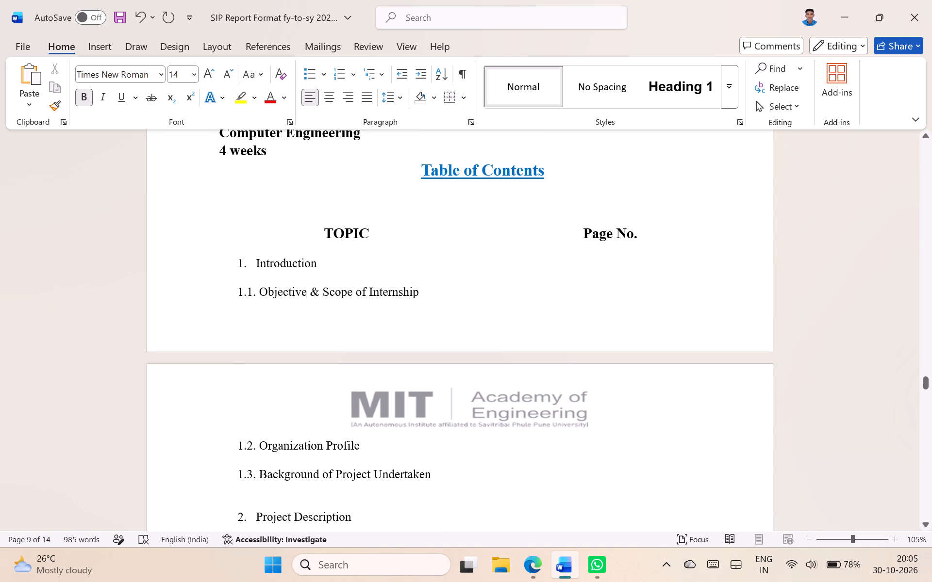
key(Return)
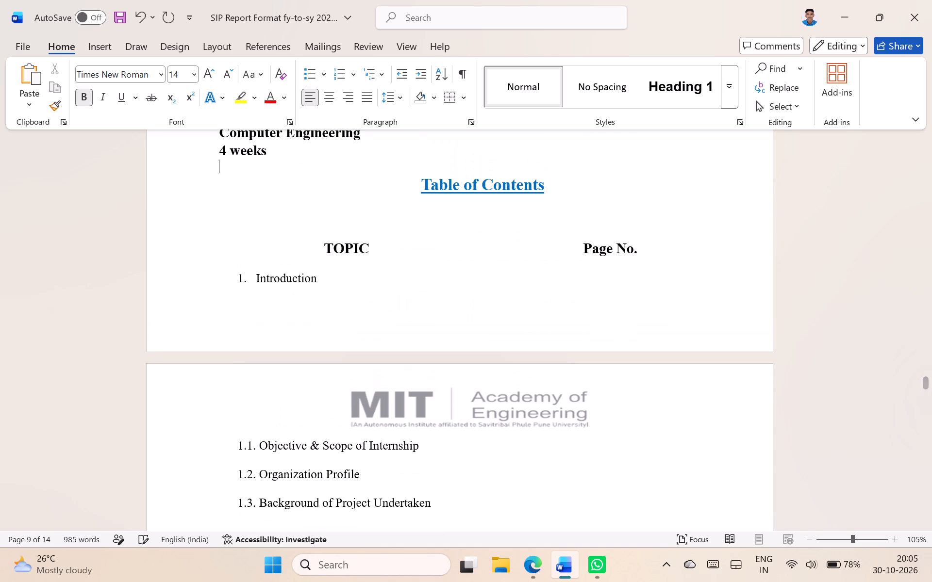
key(Return)
key(Return)
key(Return)
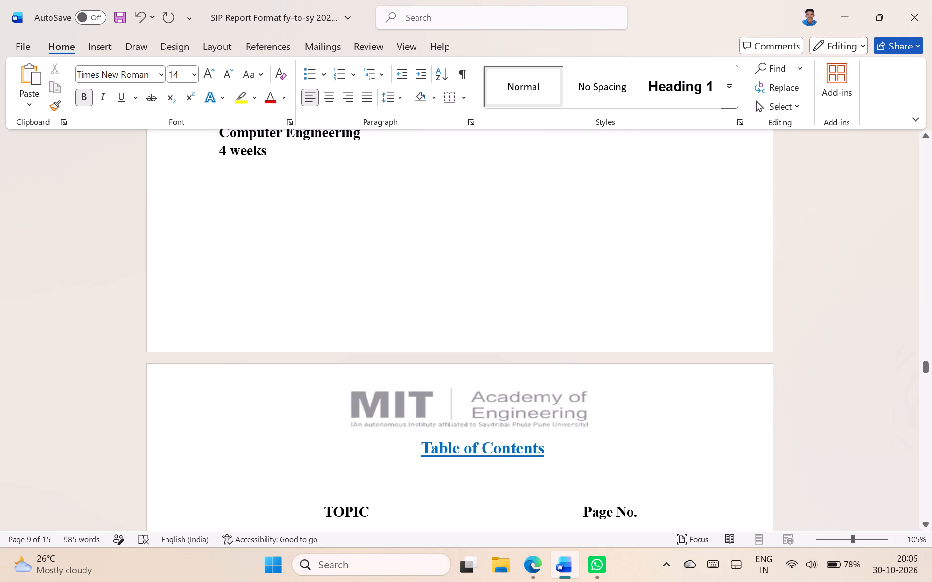
Examine the Table of Contents layout and the report guidelines that follow it, from Introduction through Margins.
scroll(488, 291, down, 5)
click(463, 293)
click(432, 299)
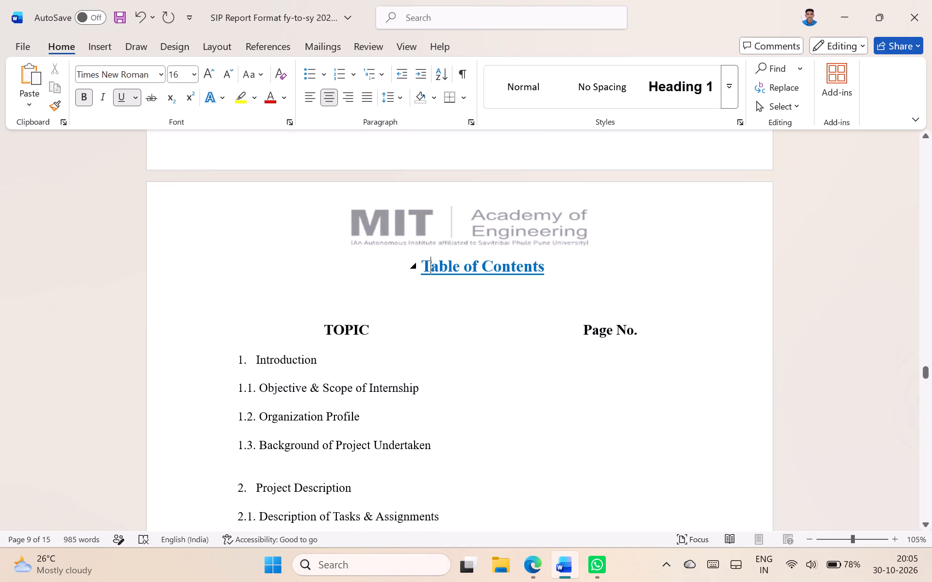
click(410, 308)
click(555, 273)
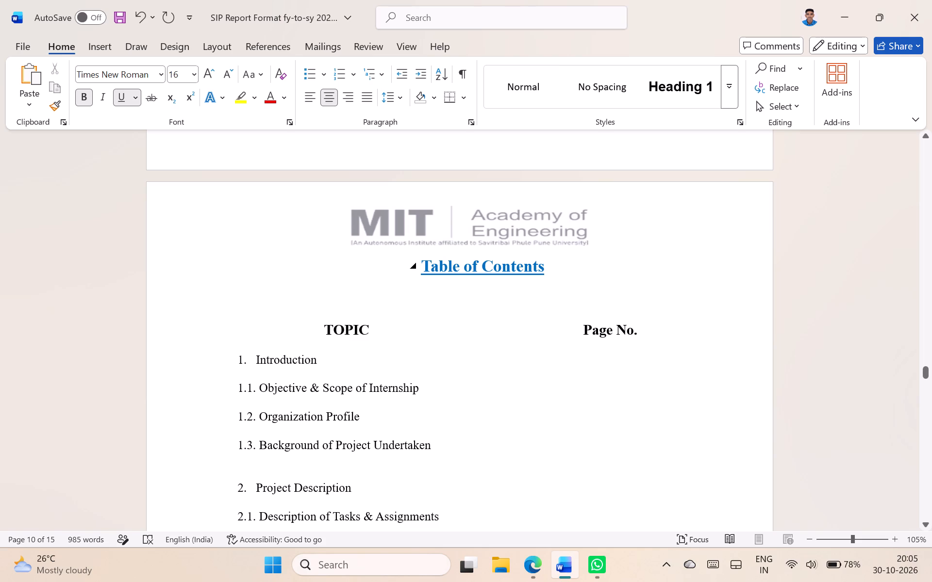
key(Down)
scroll(625, 313, down, 18)
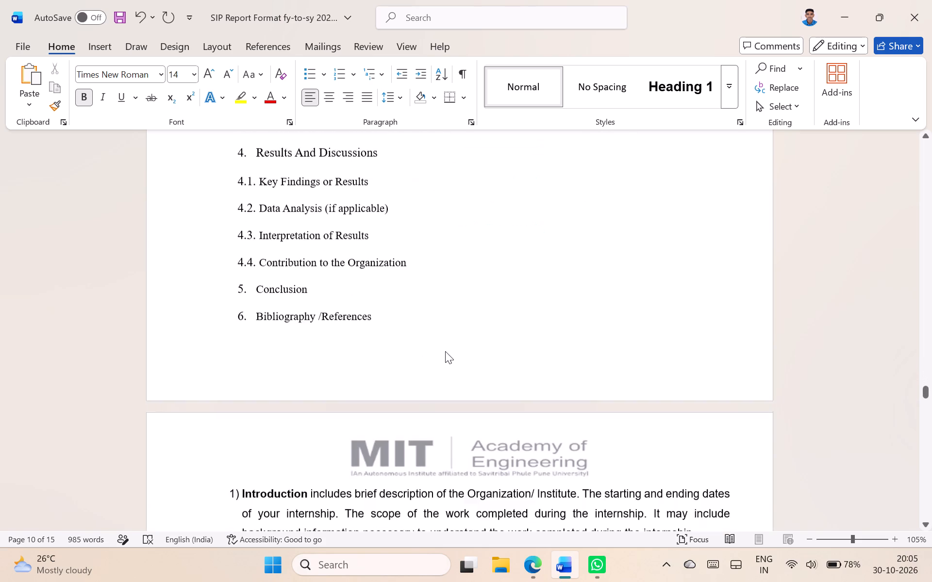
scroll(445, 352, down, 2)
scroll(445, 351, up, 8)
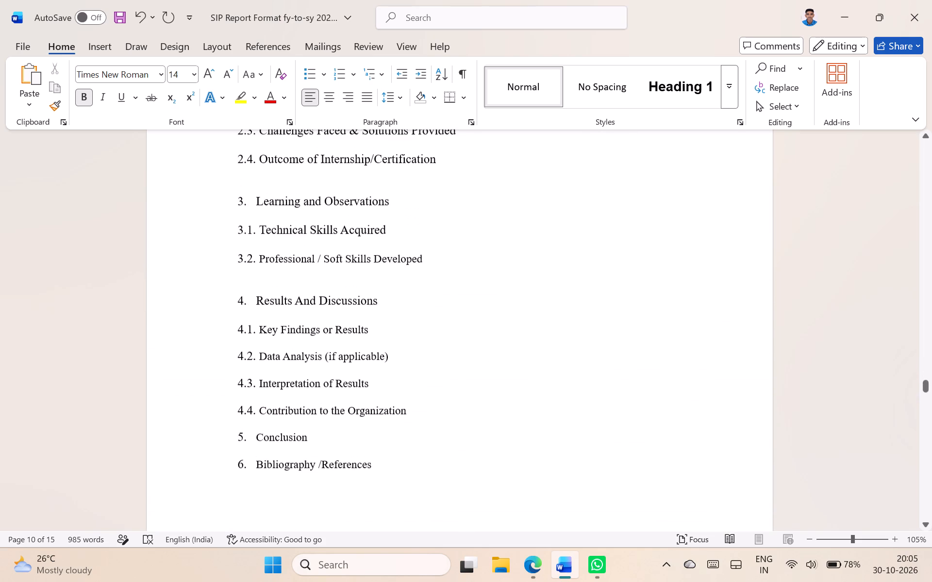
scroll(445, 351, down, 9)
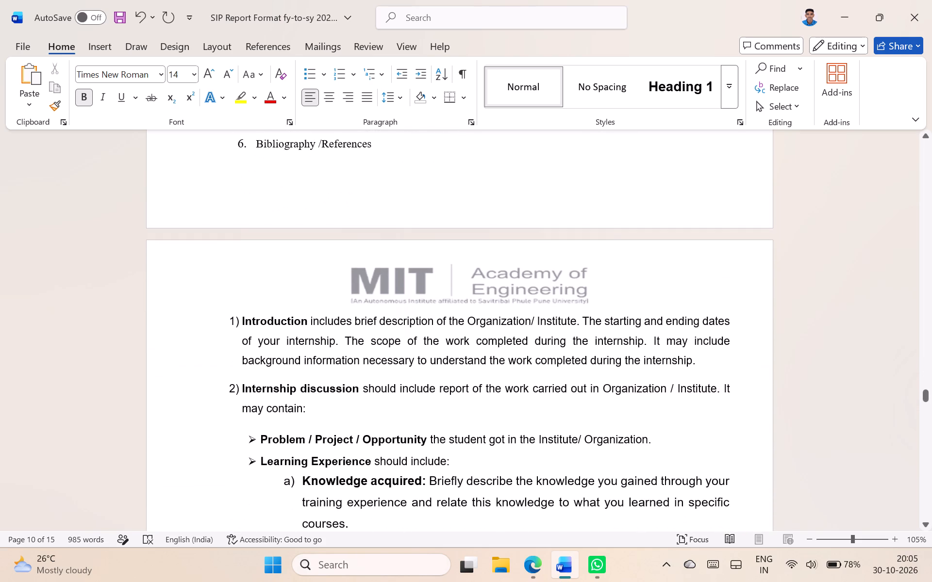
scroll(455, 361, up, 2)
scroll(455, 361, down, 3)
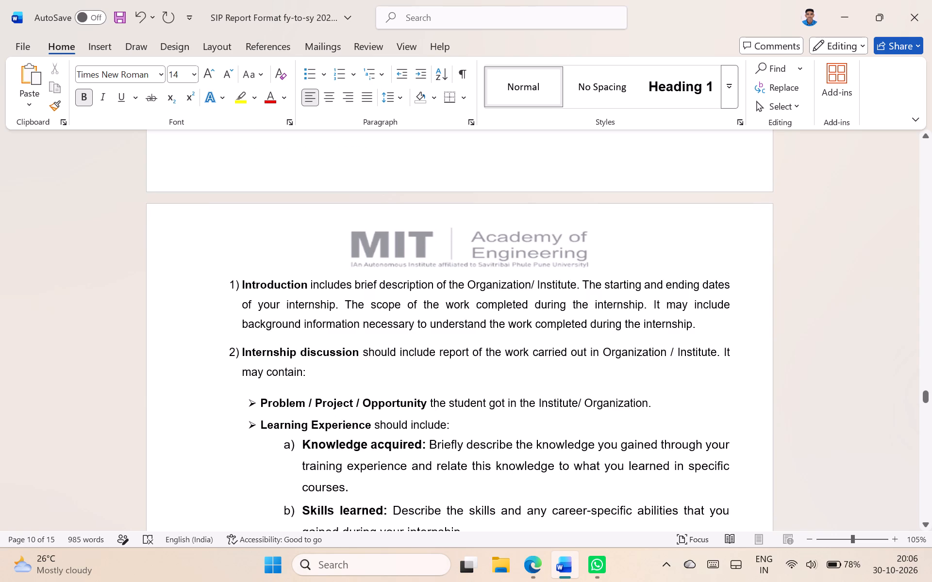
scroll(455, 362, up, 1)
scroll(523, 329, down, 3)
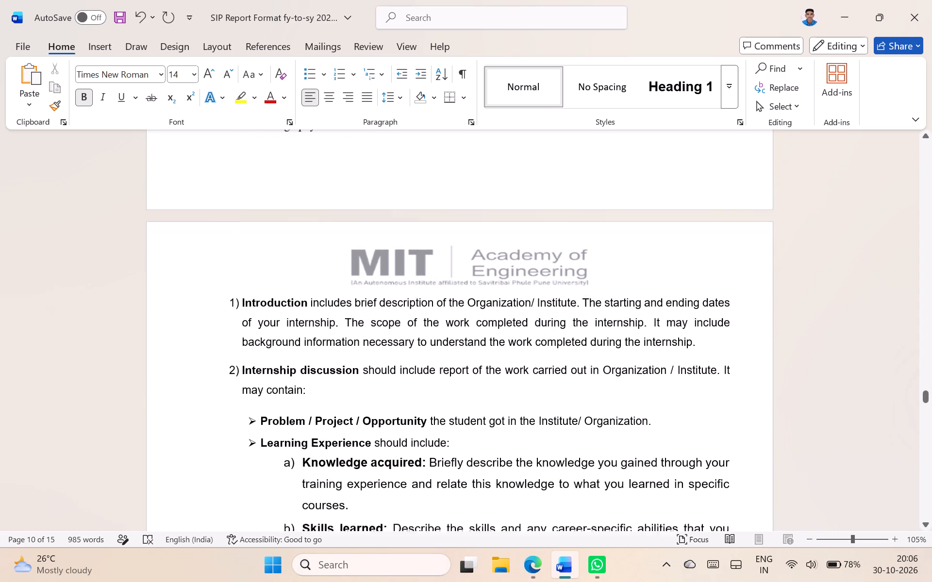
scroll(523, 329, down, 2)
scroll(357, 354, down, 10)
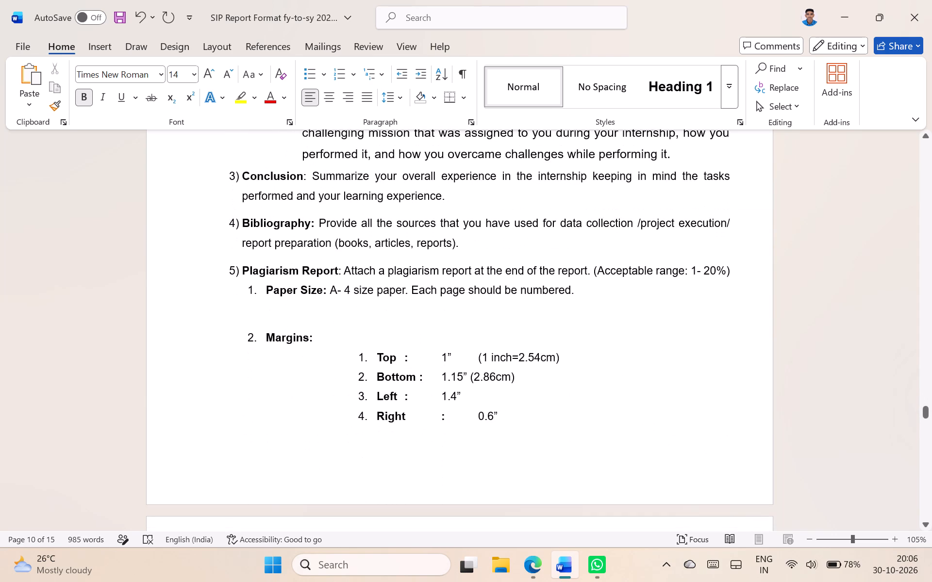
Examine the report guidelines from Conclusion and Margins through Line Spacing and the rule on the standard of English.
scroll(357, 354, up, 2)
scroll(357, 354, down, 3)
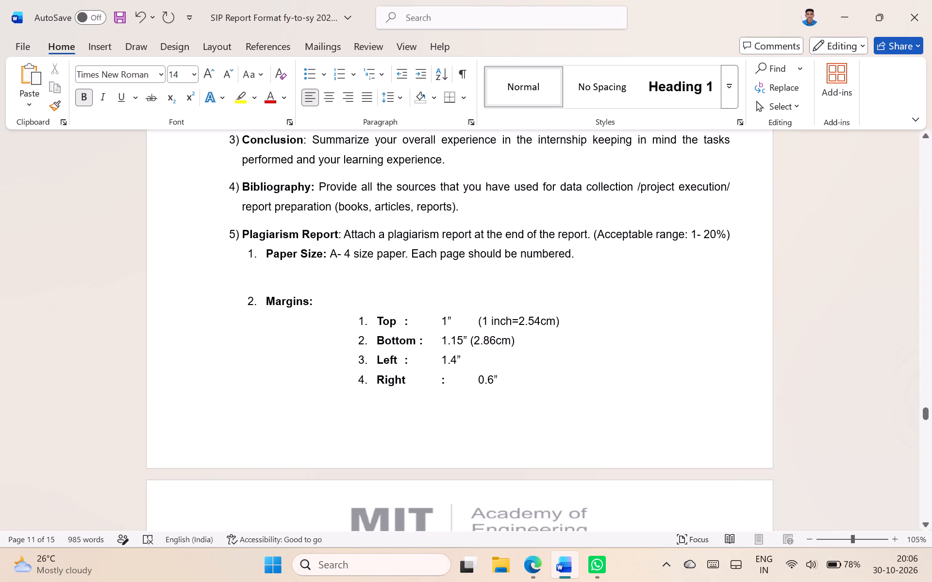
scroll(493, 281, down, 6)
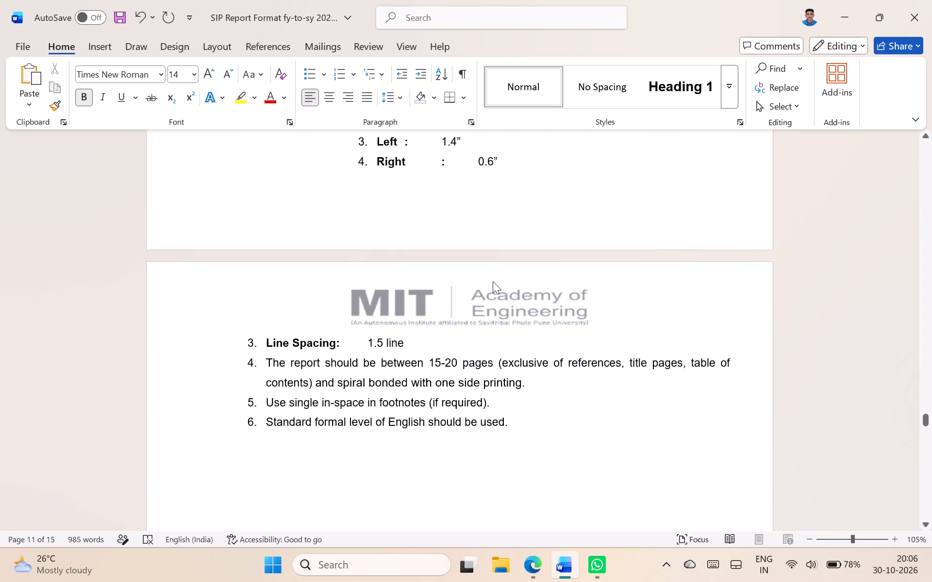
scroll(493, 281, up, 4)
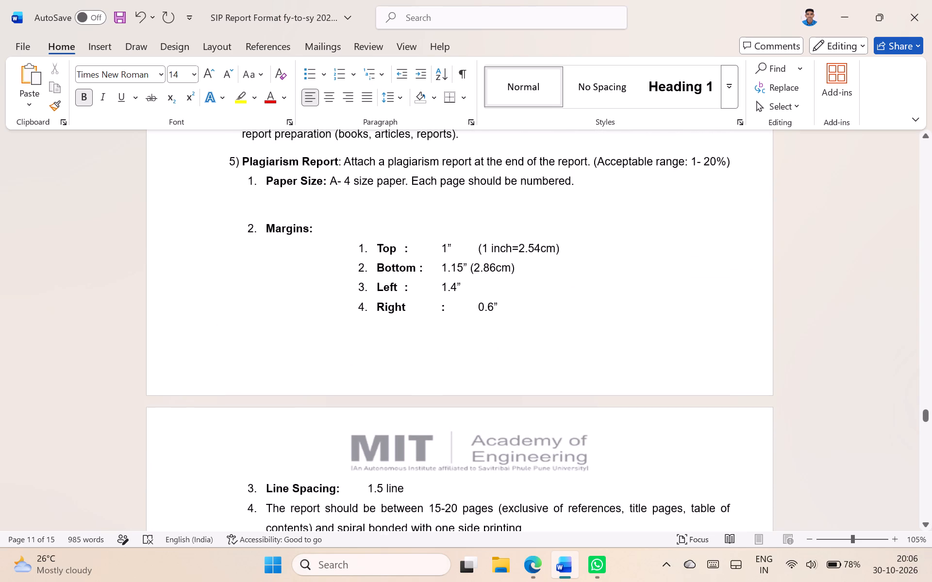
scroll(493, 281, up, 1)
scroll(493, 281, down, 7)
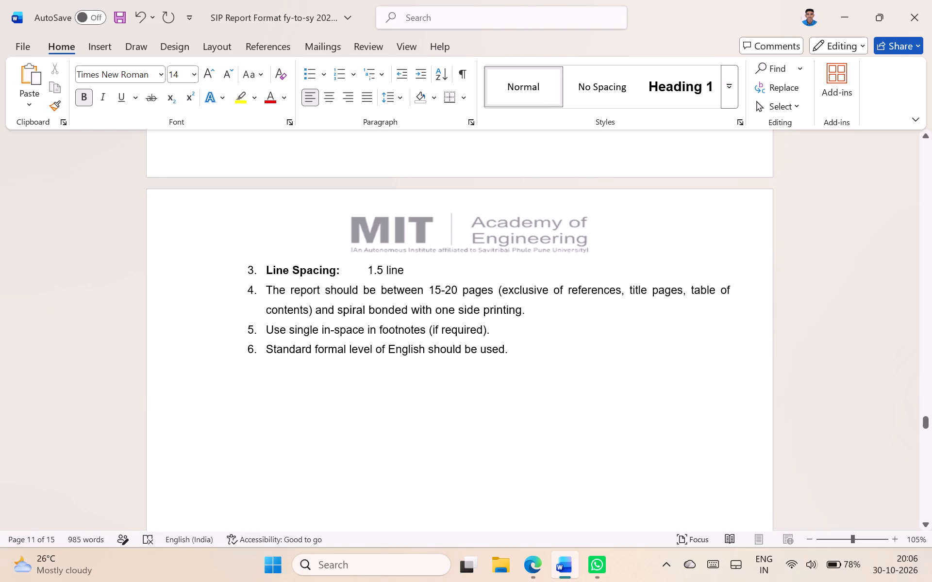
scroll(334, 302, down, 6)
scroll(335, 300, up, 3)
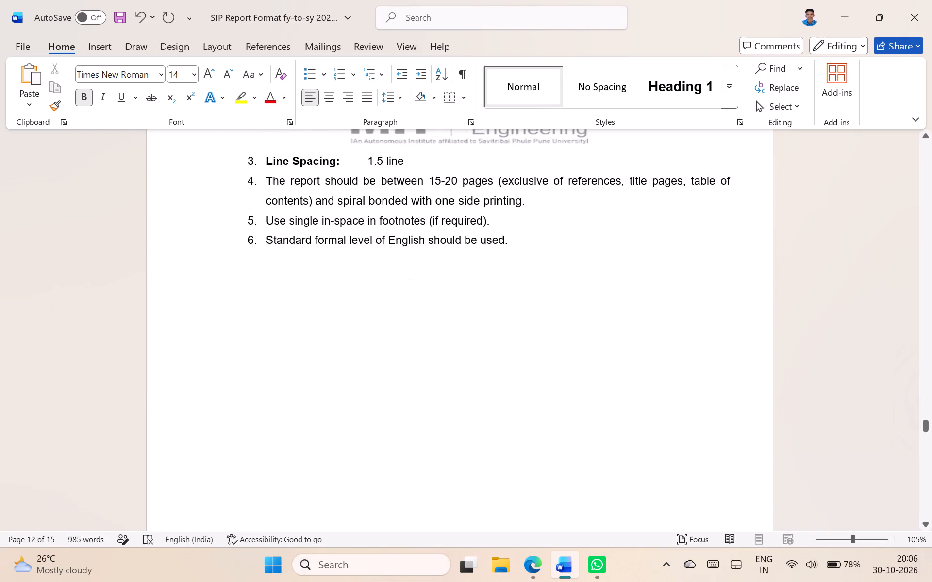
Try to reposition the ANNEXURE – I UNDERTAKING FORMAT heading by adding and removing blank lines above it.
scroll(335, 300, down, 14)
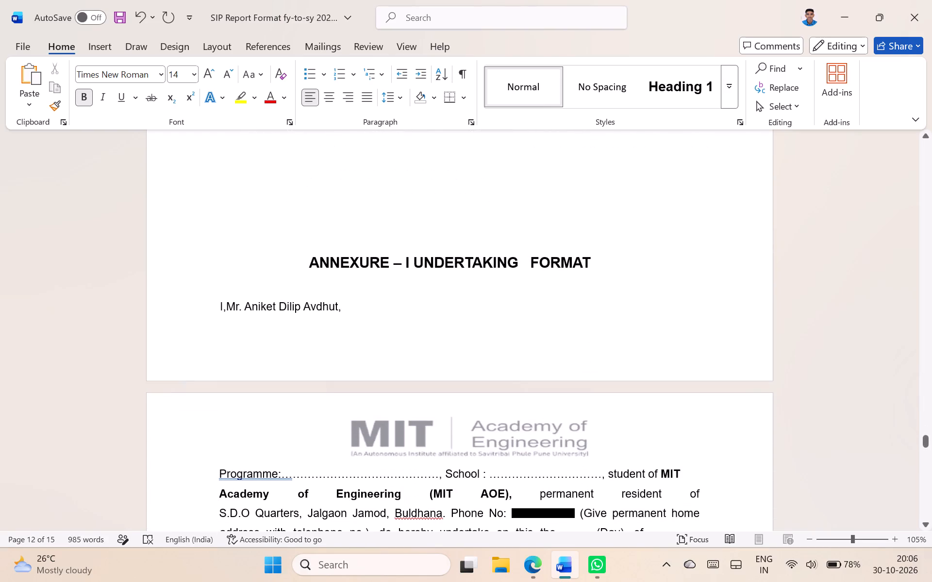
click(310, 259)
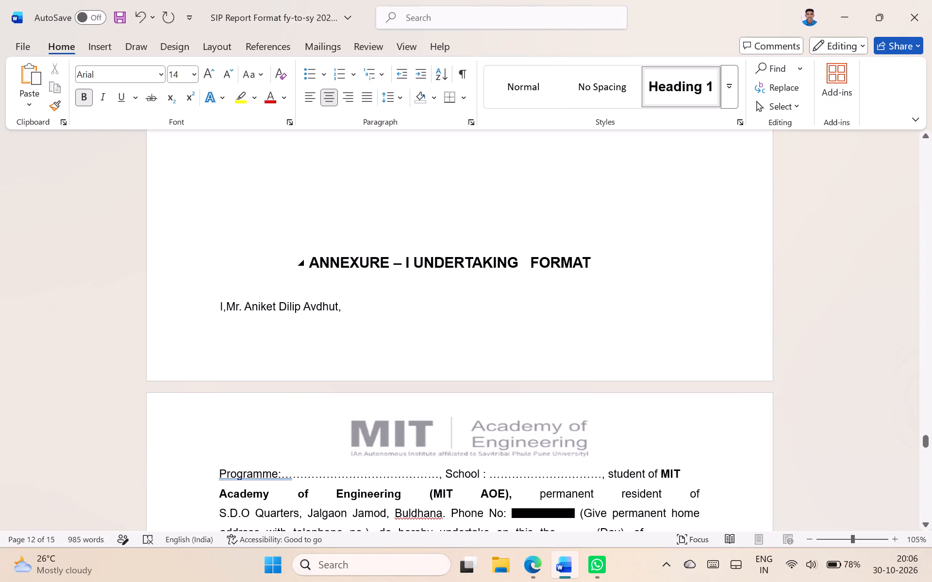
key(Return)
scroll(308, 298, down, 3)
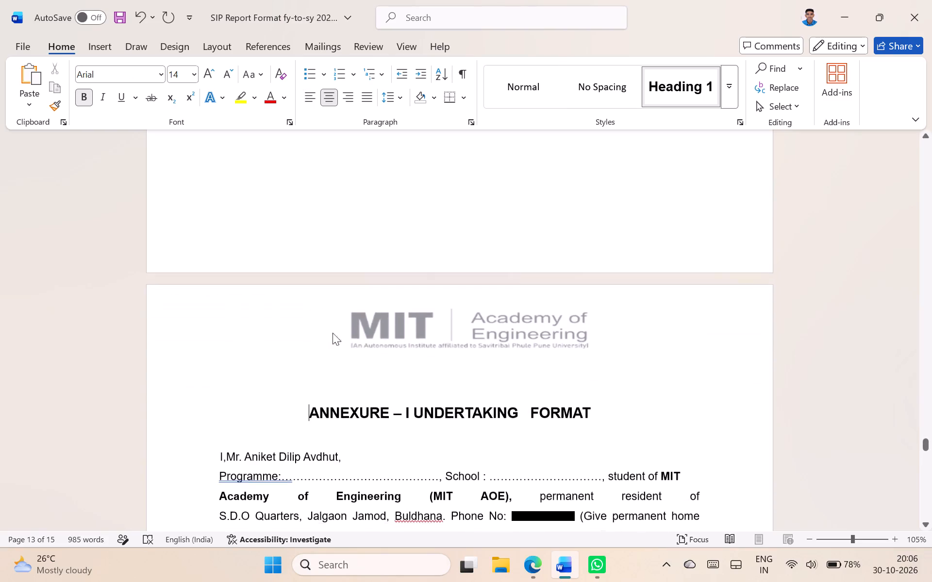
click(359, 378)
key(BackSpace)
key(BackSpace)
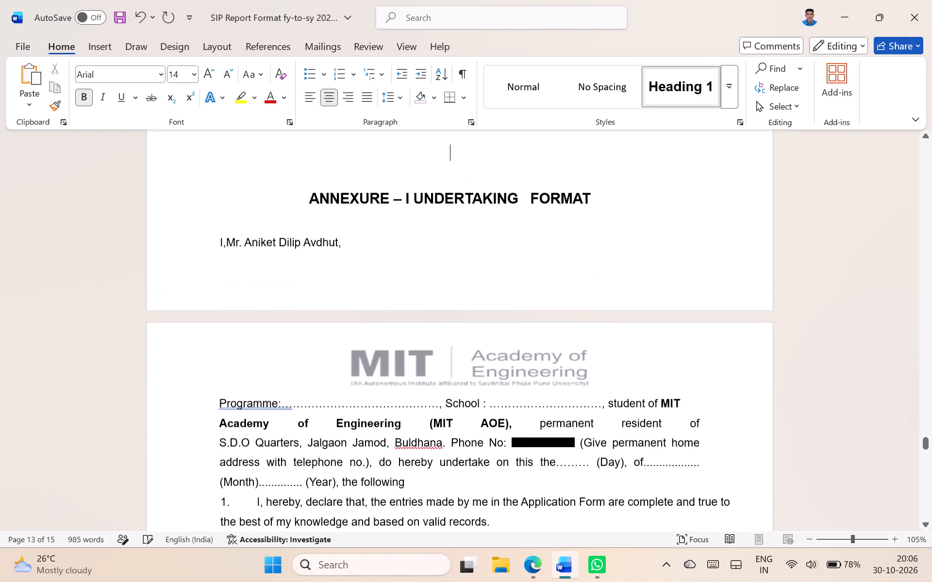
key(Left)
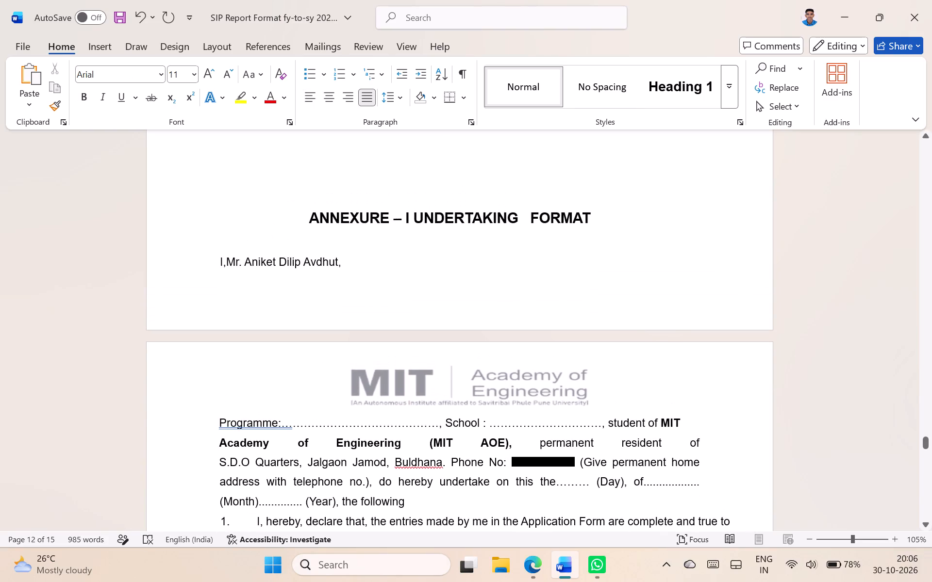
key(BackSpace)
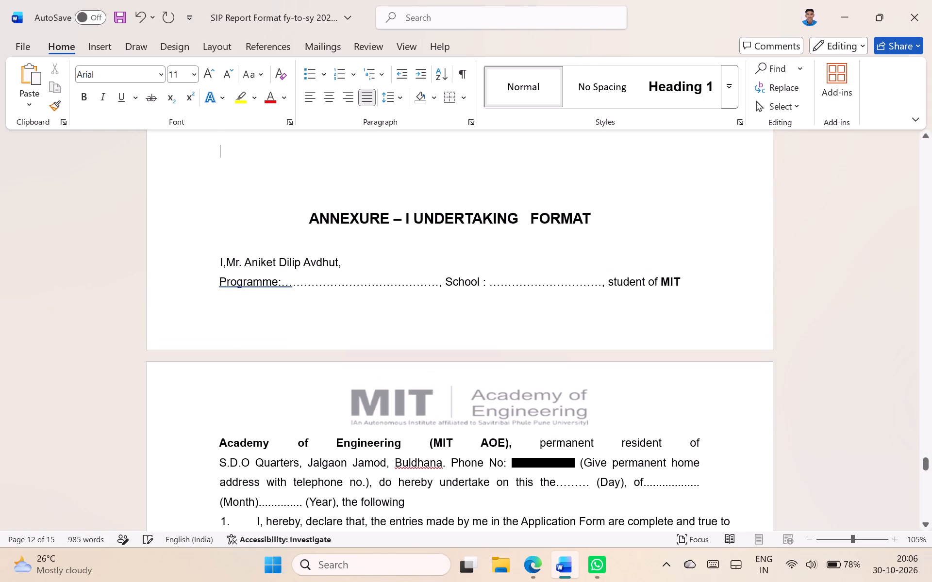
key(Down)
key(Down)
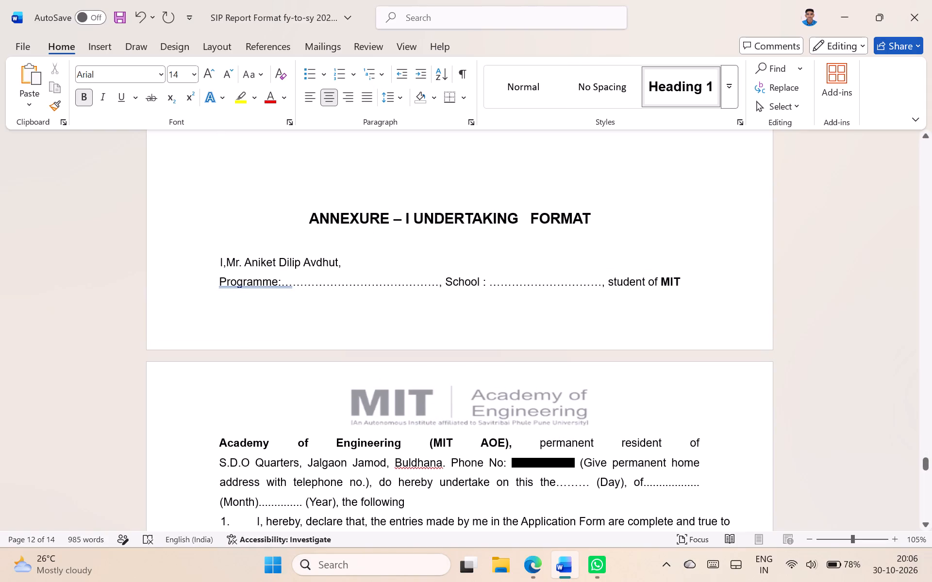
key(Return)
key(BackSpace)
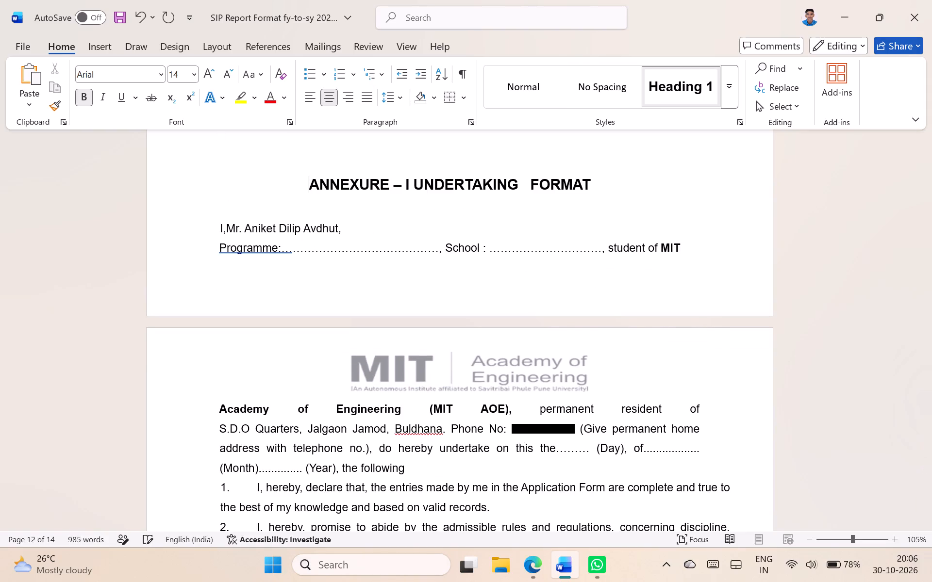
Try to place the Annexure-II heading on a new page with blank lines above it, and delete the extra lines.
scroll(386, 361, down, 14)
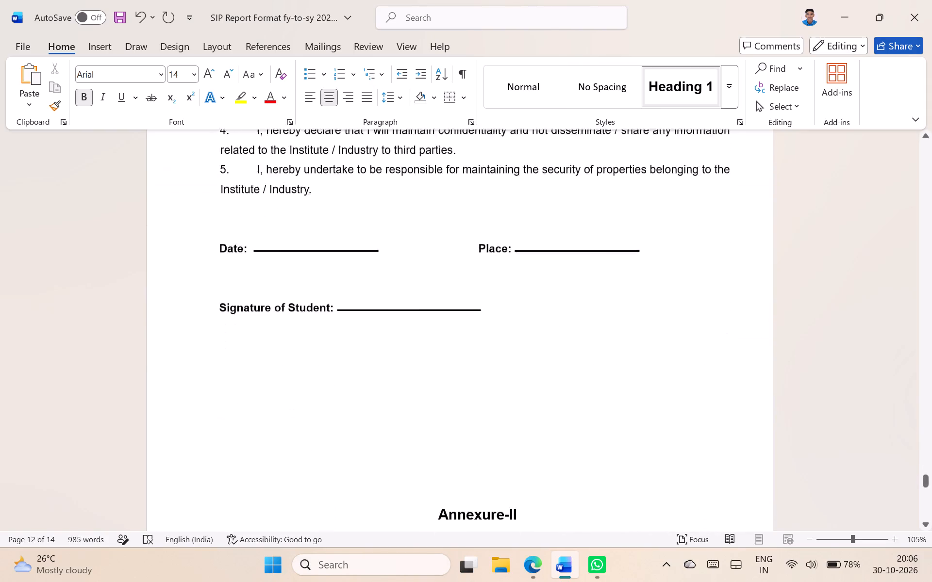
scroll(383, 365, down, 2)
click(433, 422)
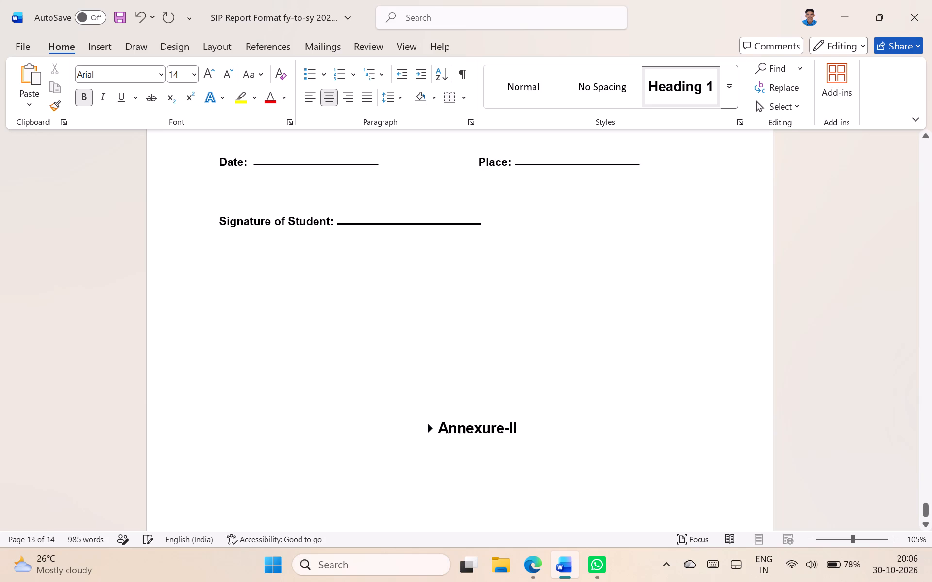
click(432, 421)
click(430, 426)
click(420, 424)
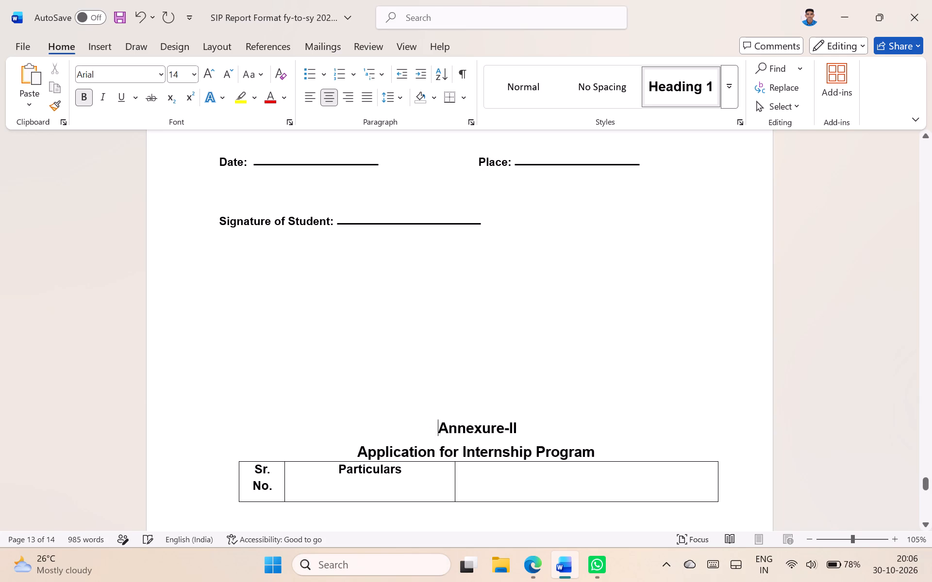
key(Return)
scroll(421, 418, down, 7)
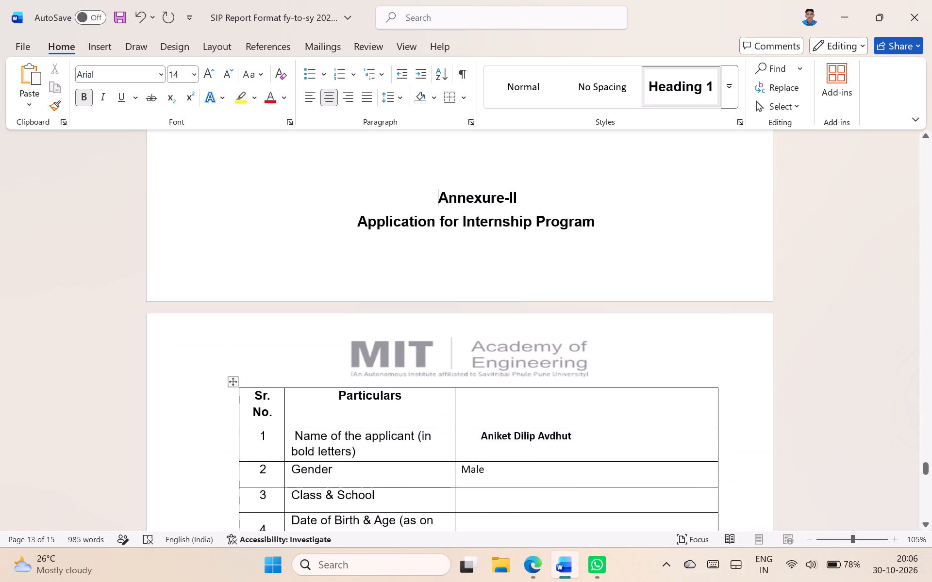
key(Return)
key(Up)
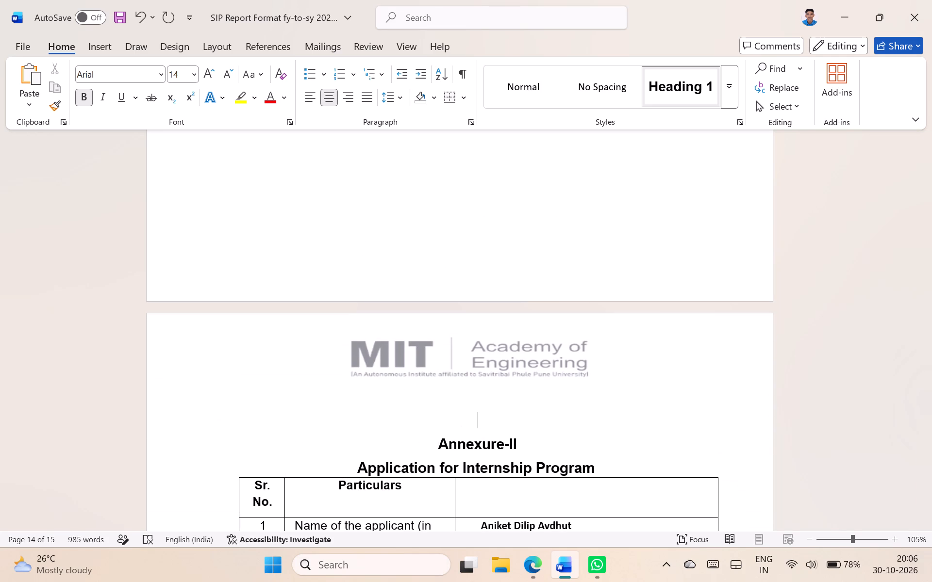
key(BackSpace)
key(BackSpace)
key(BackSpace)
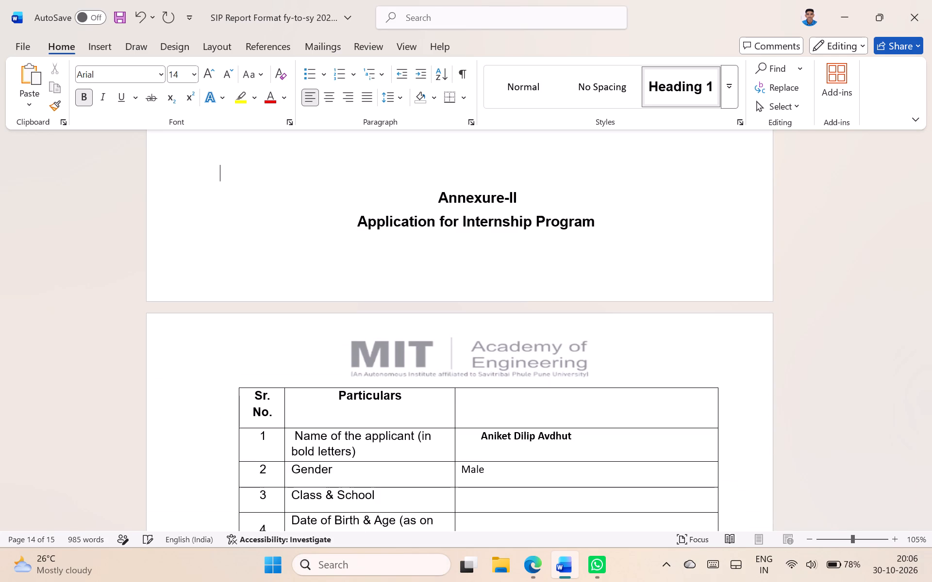
Add two blank lines above the ANNEXURE – I UNDERTAKING FORMAT heading to move it onto the following page.
scroll(430, 393, up, 20)
scroll(430, 393, up, 3)
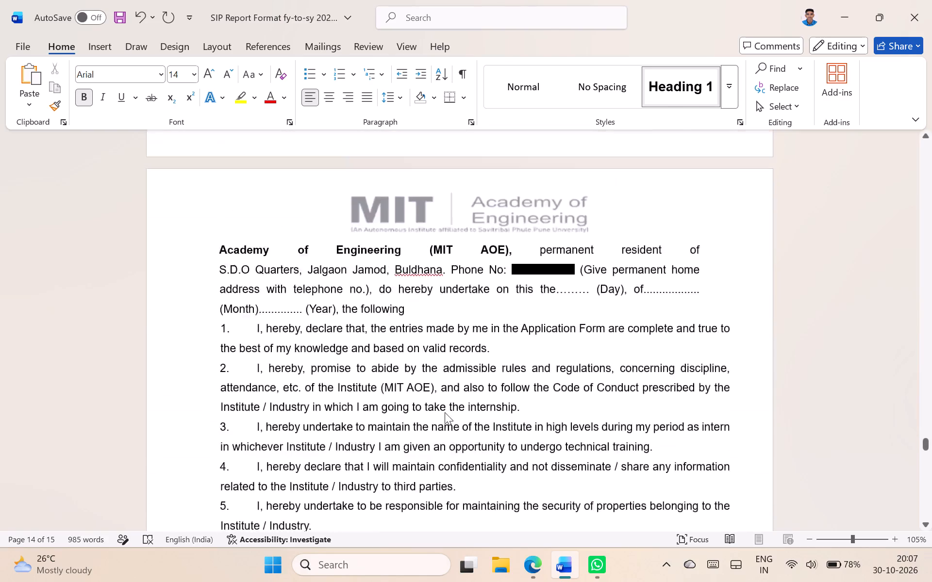
scroll(445, 412, up, 5)
click(264, 356)
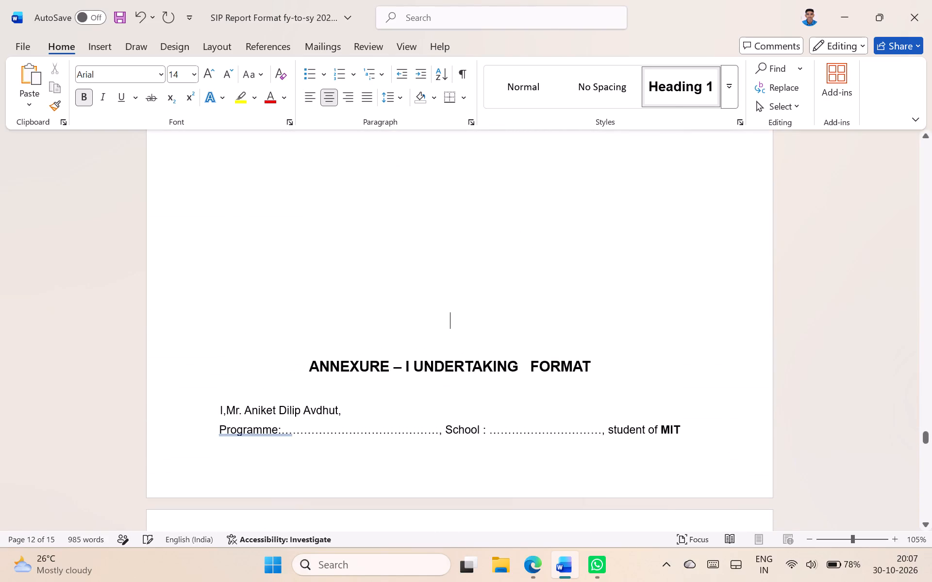
key(Return)
key(Return)
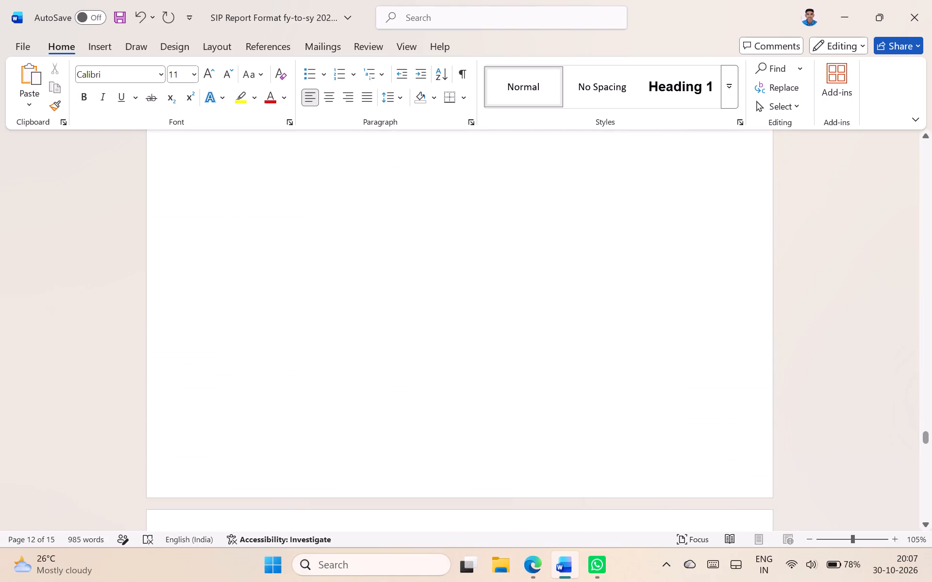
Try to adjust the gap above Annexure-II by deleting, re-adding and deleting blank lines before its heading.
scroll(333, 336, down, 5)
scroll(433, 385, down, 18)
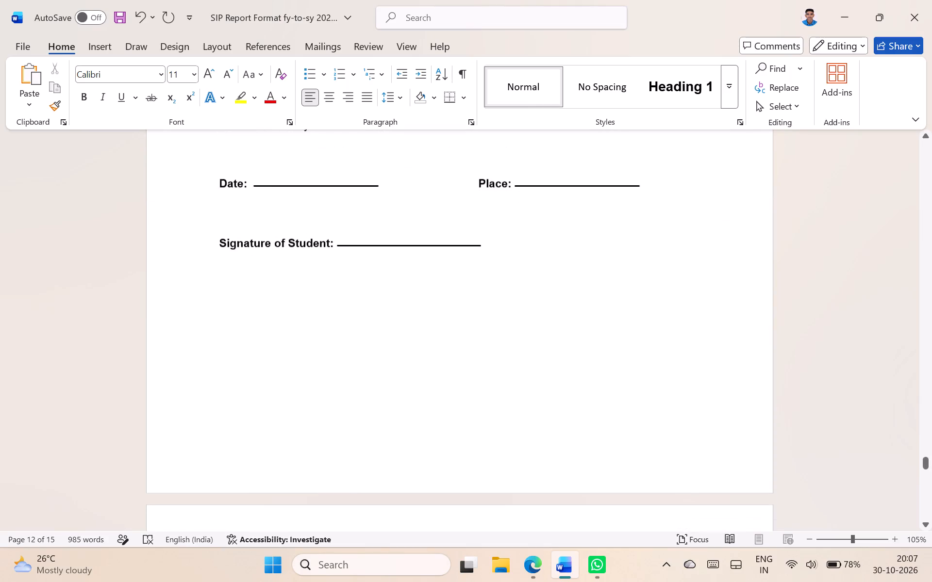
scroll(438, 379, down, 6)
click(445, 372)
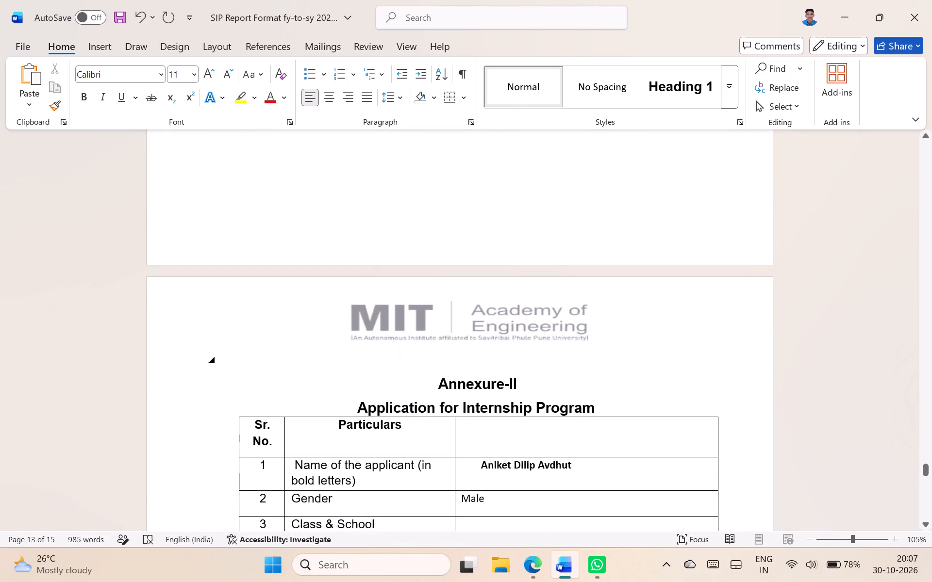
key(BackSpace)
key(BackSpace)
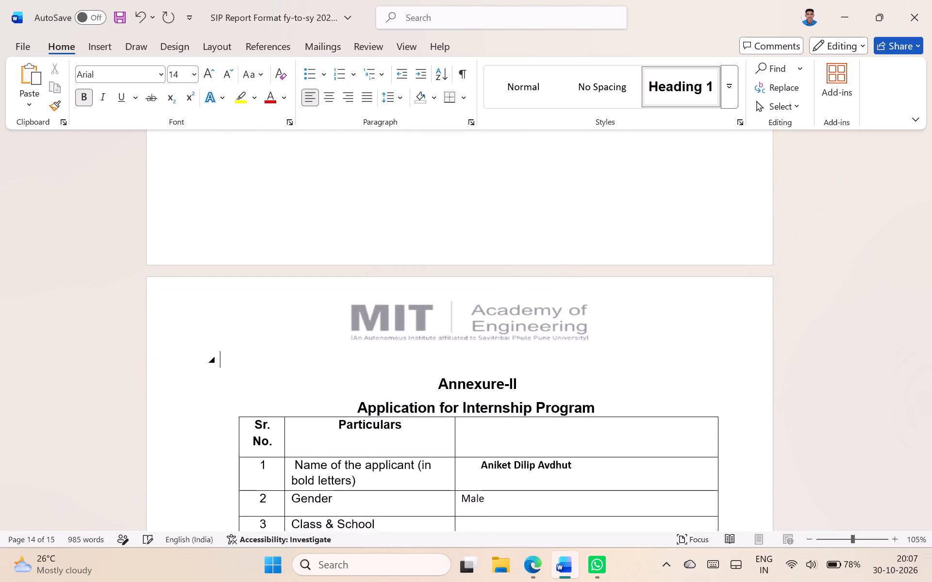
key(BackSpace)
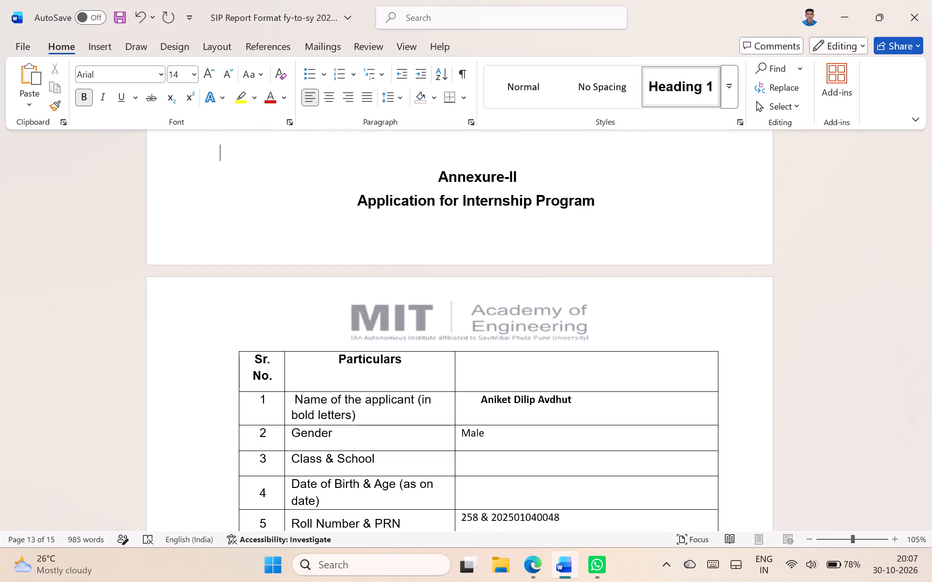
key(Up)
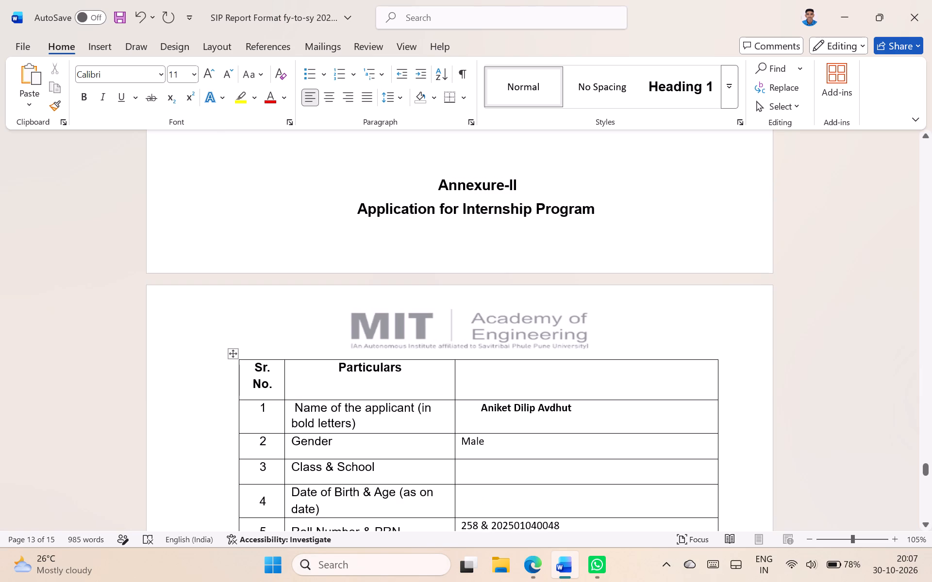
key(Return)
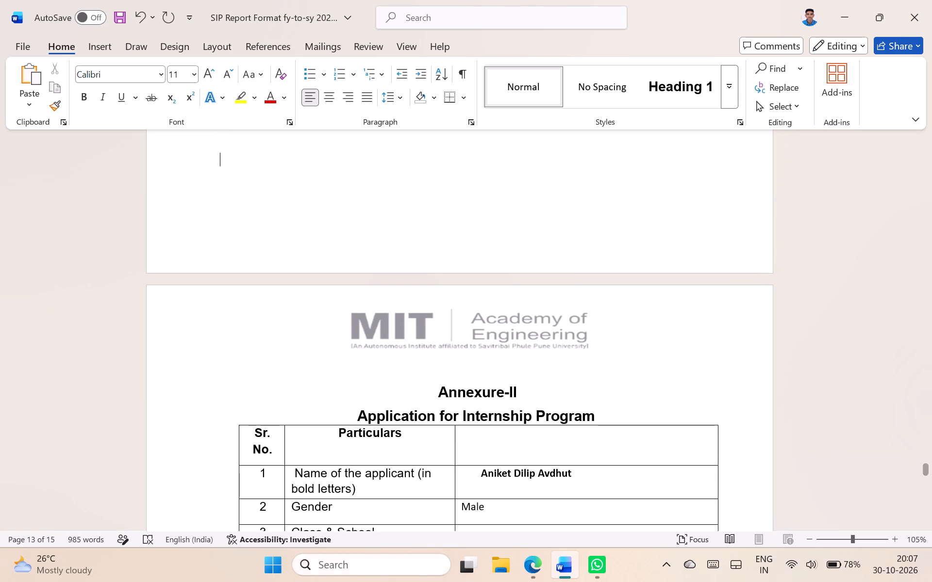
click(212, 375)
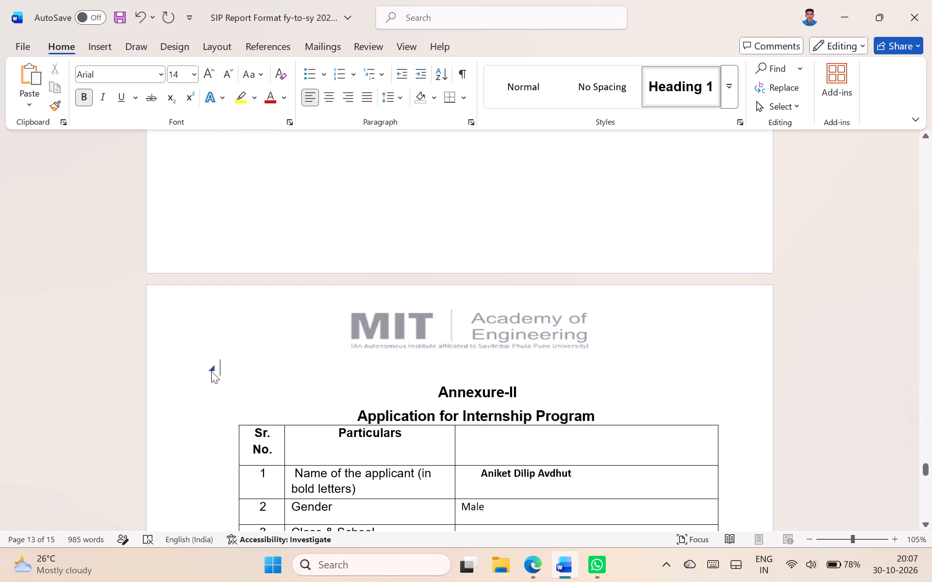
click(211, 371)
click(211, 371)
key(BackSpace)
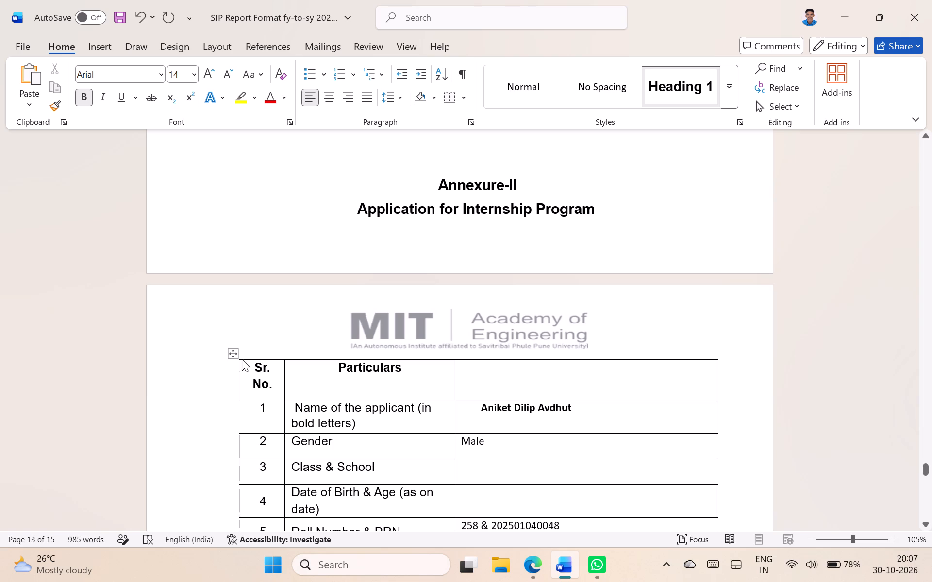
Add two blank lines before the Annexure-II heading to start it on a new page, and delete one surplus line above it.
click(427, 188)
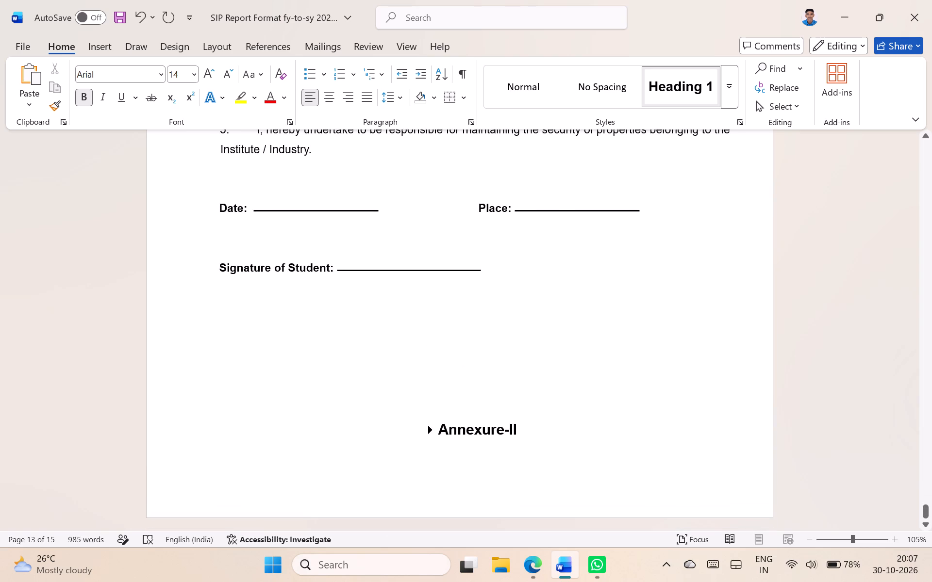
click(416, 422)
key(Return)
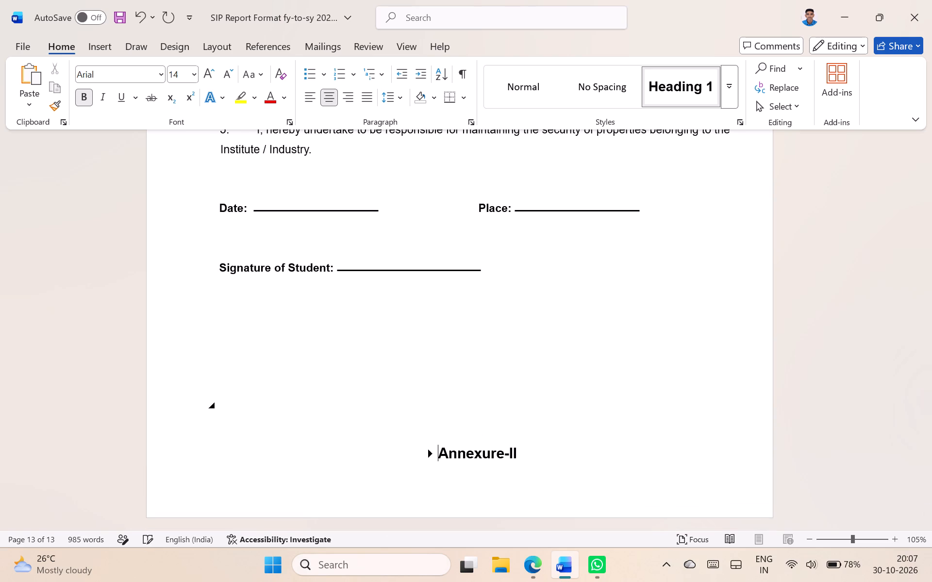
key(Return)
scroll(414, 406, down, 4)
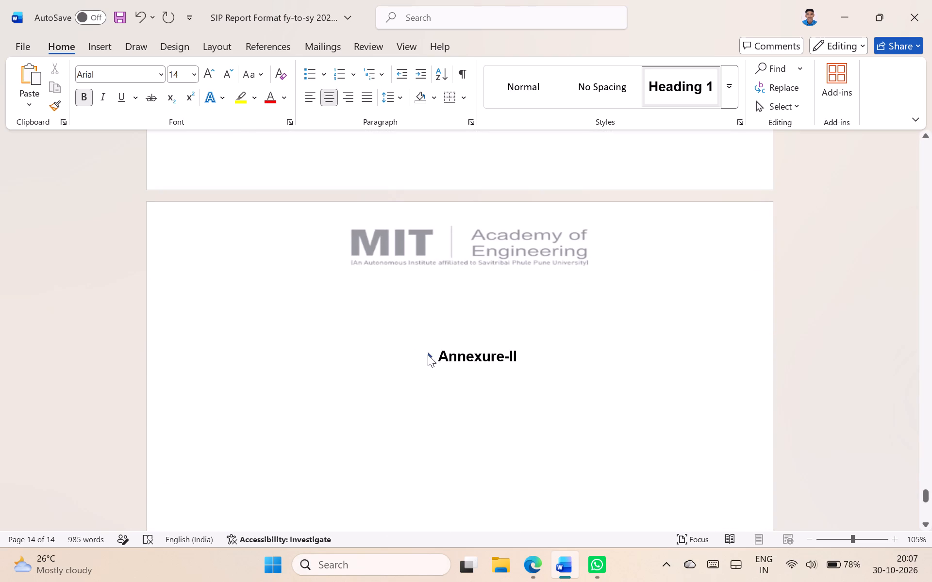
click(428, 353)
click(421, 325)
key(BackSpace)
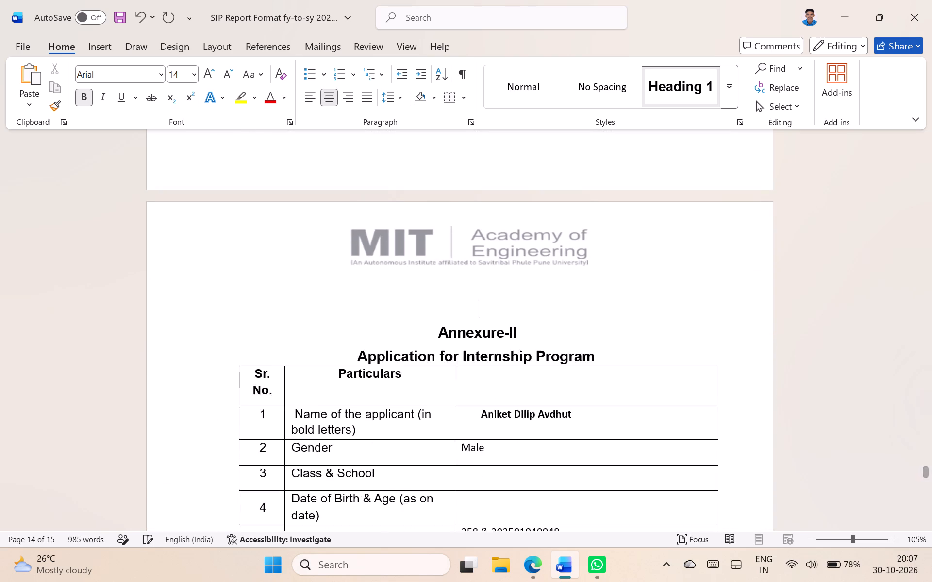
Adjust the blank lines before Annexure-II so the heading sits directly under the logo on its own page.
key(BackSpace)
key(Return)
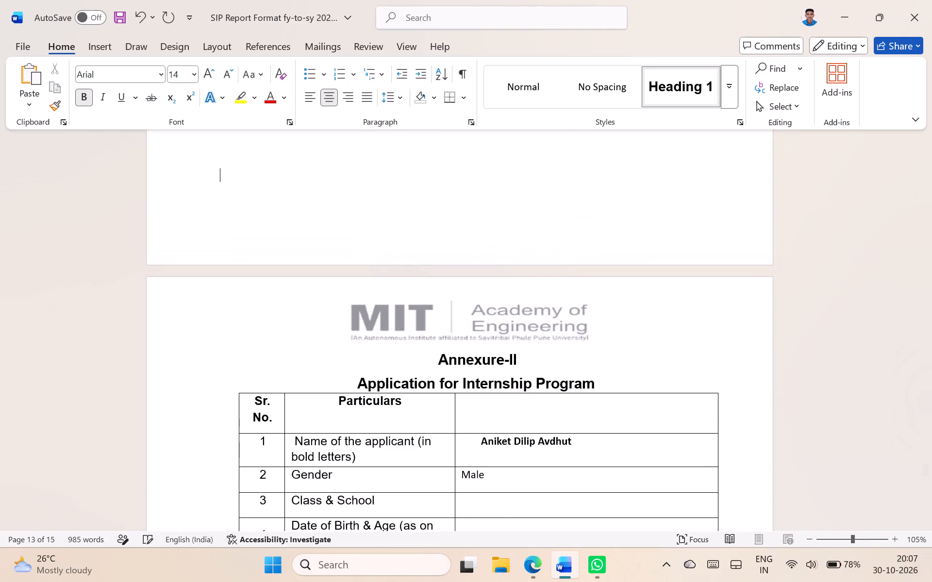
Review the document from the Annexure-II form back through the Table of Contents and Acknowledgement to the certificate pages.
scroll(429, 344, down, 15)
scroll(431, 356, up, 4)
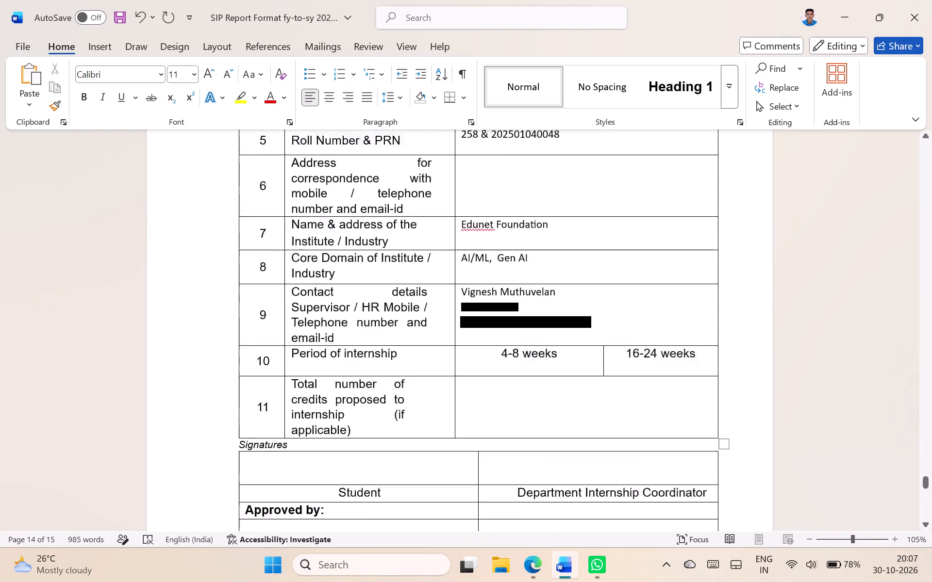
scroll(431, 356, up, 3)
scroll(531, 328, up, 1)
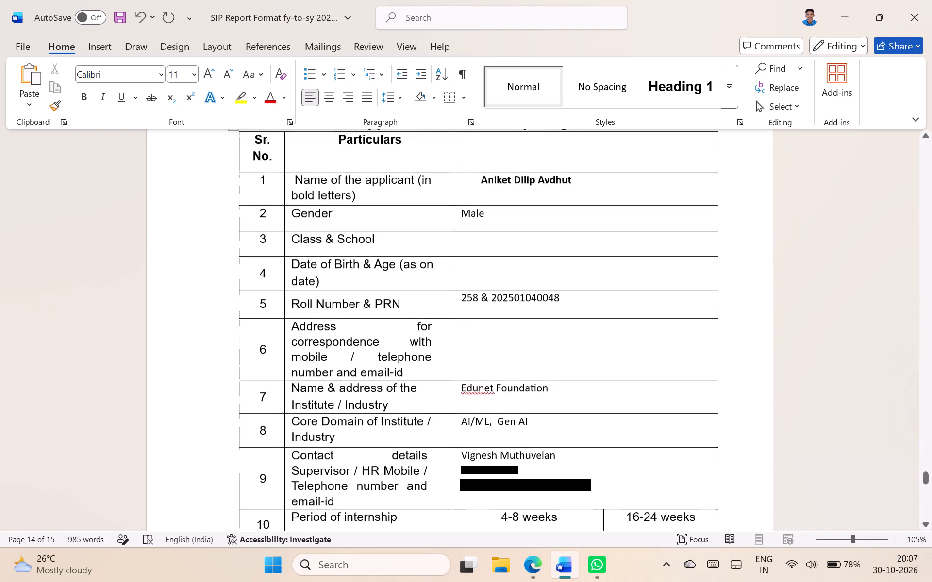
scroll(531, 328, up, 2)
scroll(529, 330, down, 9)
scroll(529, 328, up, 1)
scroll(529, 327, down, 13)
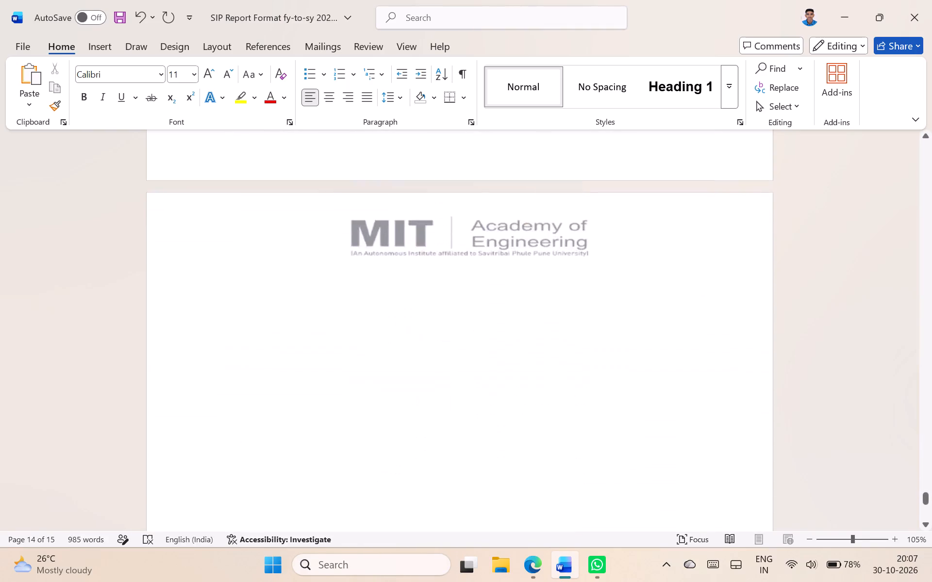
scroll(529, 325, down, 16)
scroll(529, 325, up, 12)
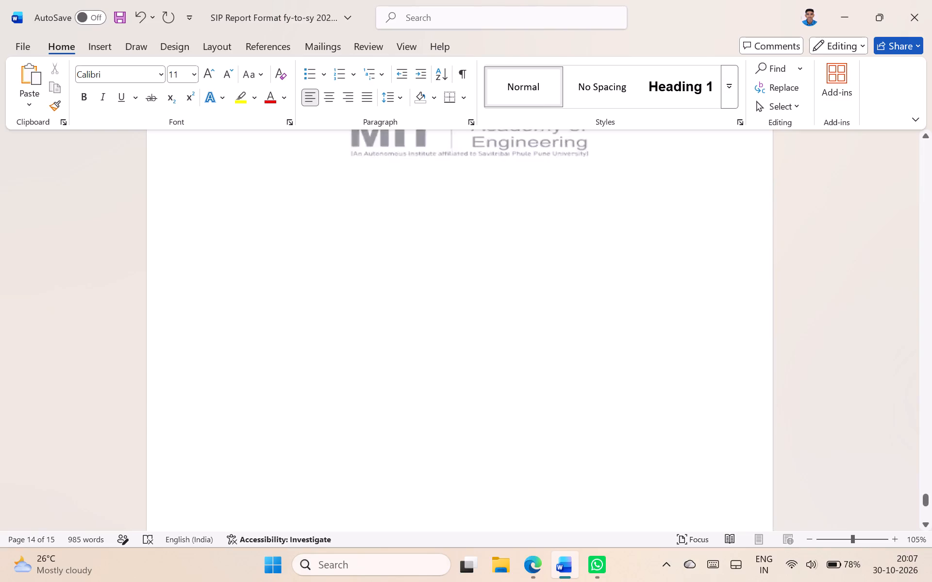
scroll(374, 325, up, 20)
scroll(374, 325, up, 12)
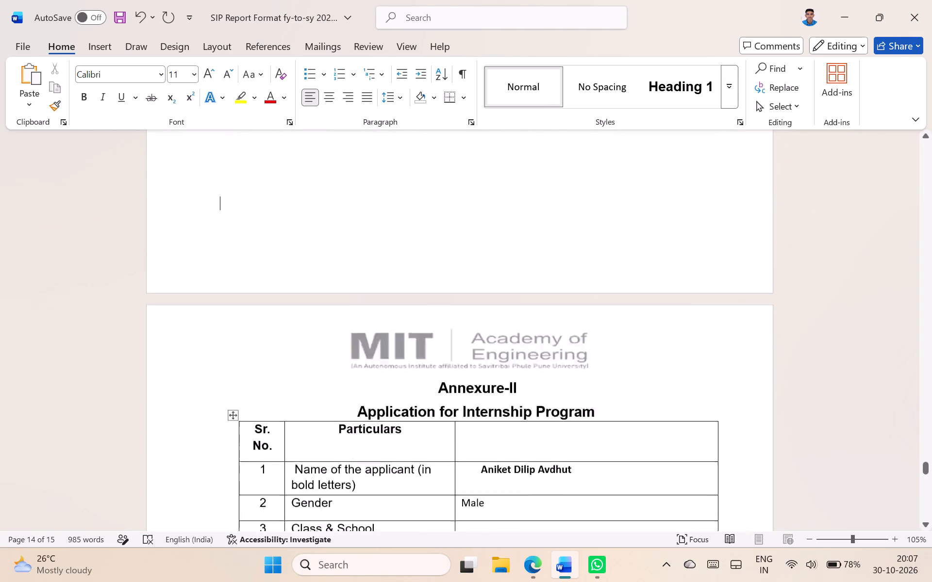
scroll(373, 325, up, 20)
scroll(373, 325, up, 6)
scroll(524, 272, up, 6)
scroll(563, 362, up, 20)
scroll(563, 362, up, 19)
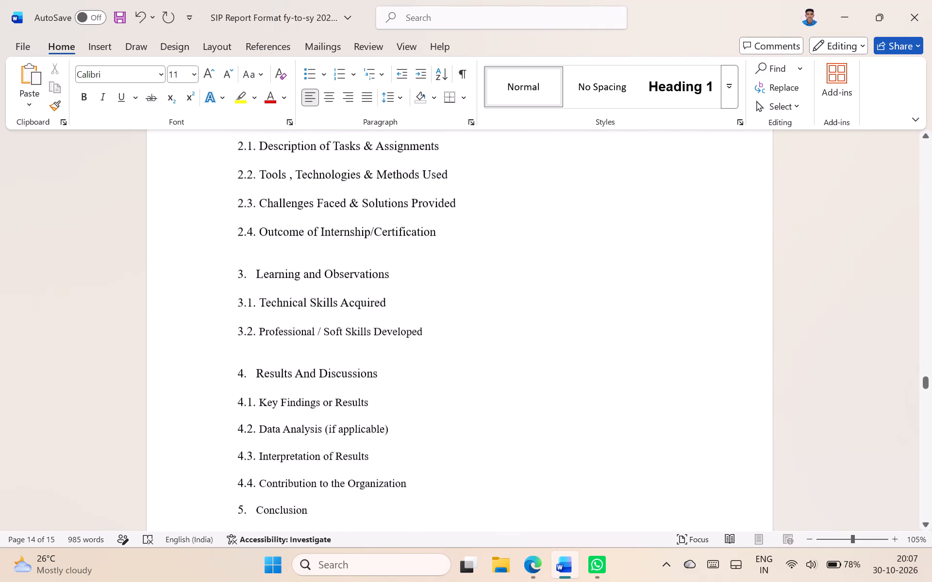
scroll(563, 362, up, 20)
scroll(563, 362, up, 19)
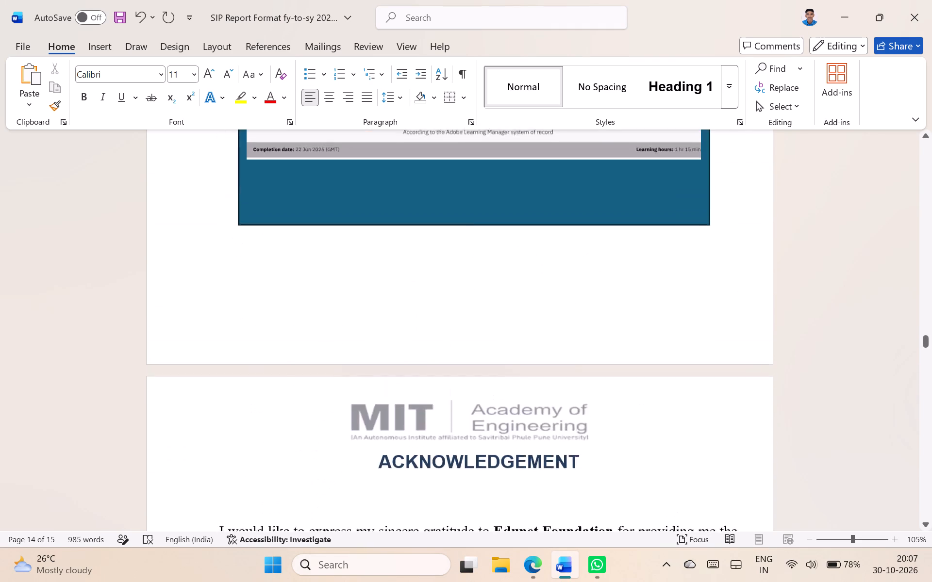
scroll(563, 362, up, 10)
Try to move the Introduction to Artificial Intelligence certificate image slightly upward within its blue frame.
drag(507, 477, 509, 429)
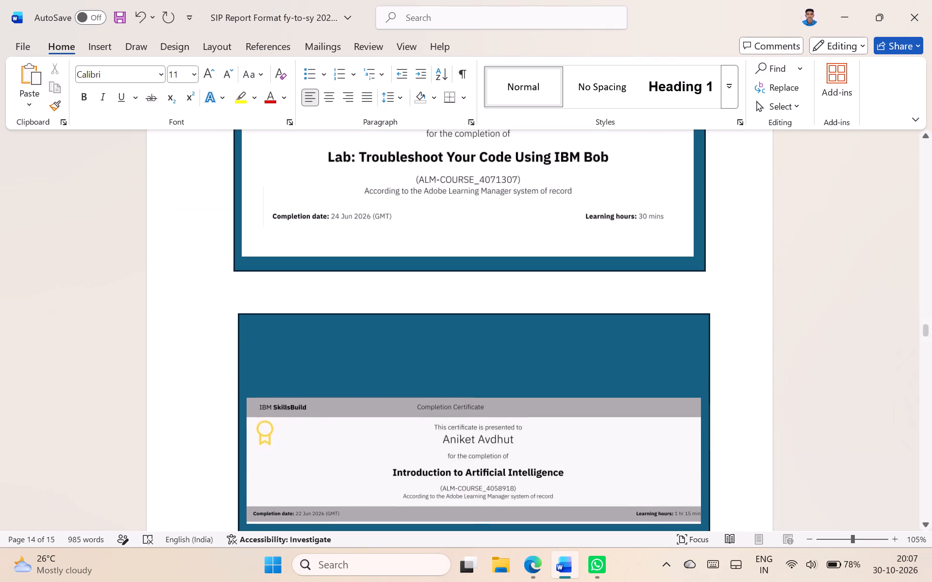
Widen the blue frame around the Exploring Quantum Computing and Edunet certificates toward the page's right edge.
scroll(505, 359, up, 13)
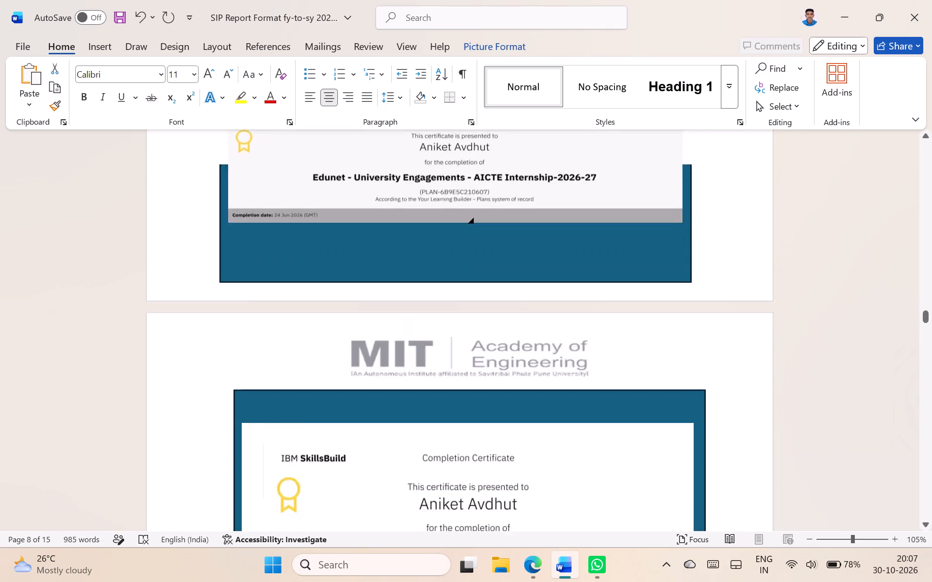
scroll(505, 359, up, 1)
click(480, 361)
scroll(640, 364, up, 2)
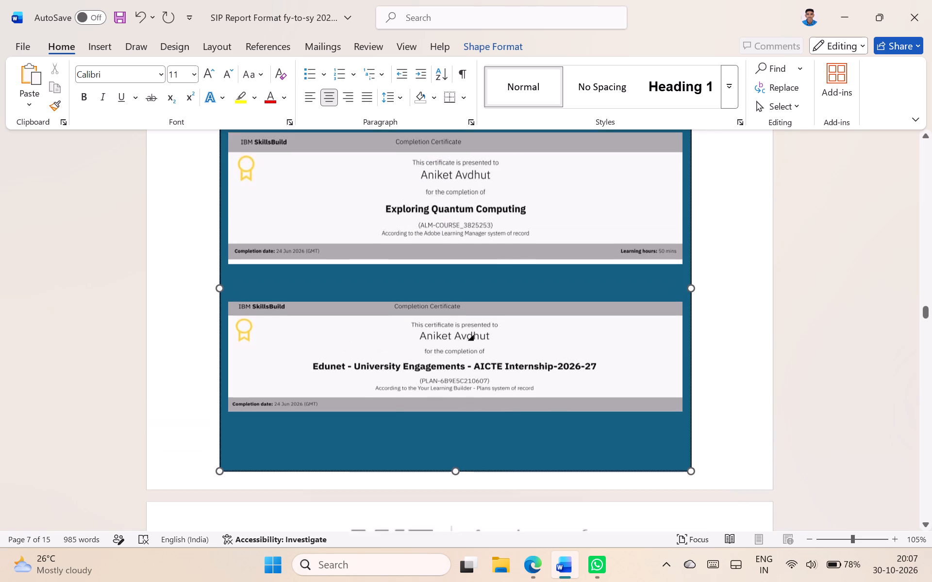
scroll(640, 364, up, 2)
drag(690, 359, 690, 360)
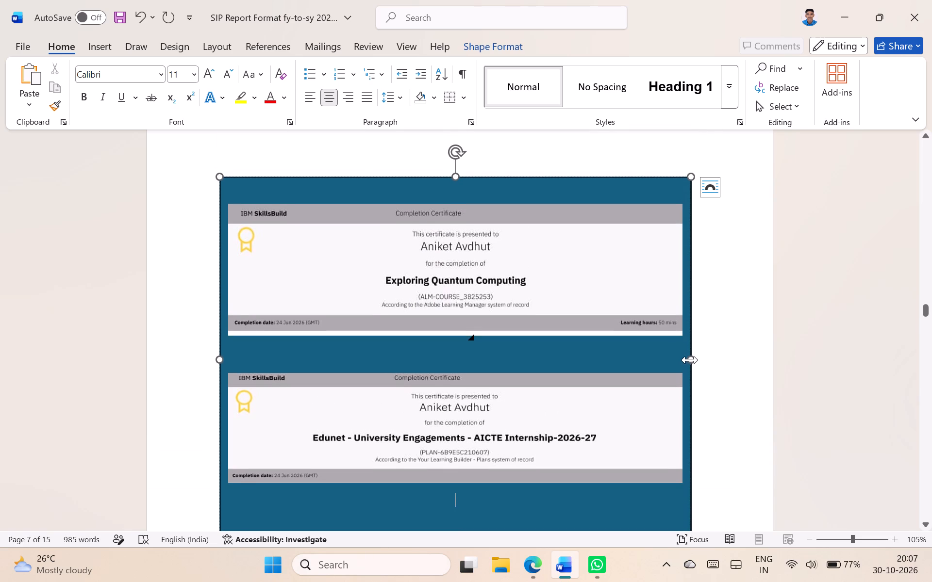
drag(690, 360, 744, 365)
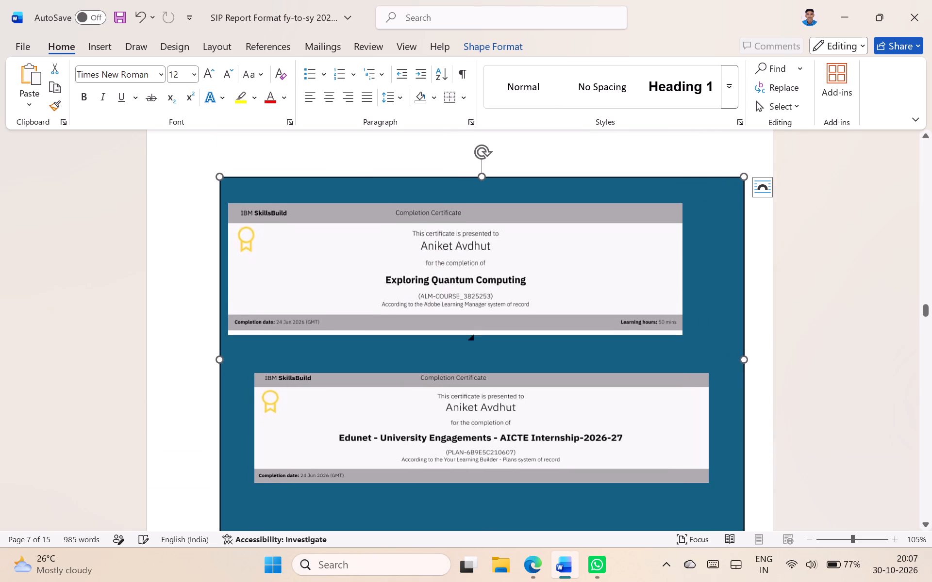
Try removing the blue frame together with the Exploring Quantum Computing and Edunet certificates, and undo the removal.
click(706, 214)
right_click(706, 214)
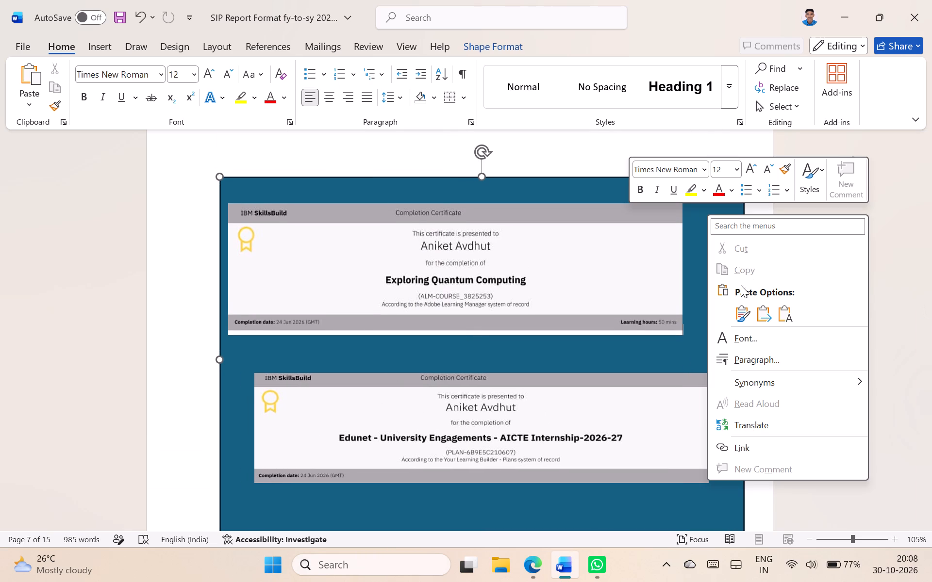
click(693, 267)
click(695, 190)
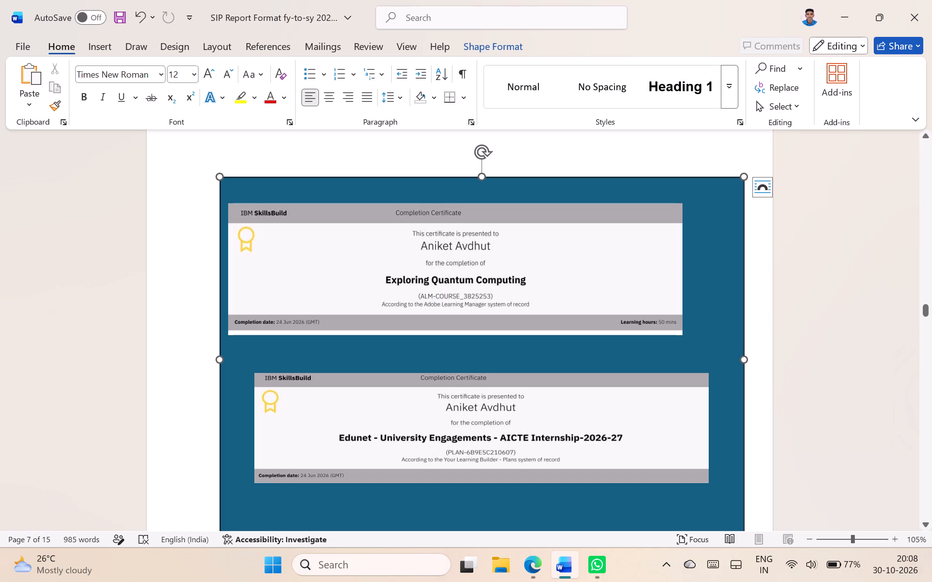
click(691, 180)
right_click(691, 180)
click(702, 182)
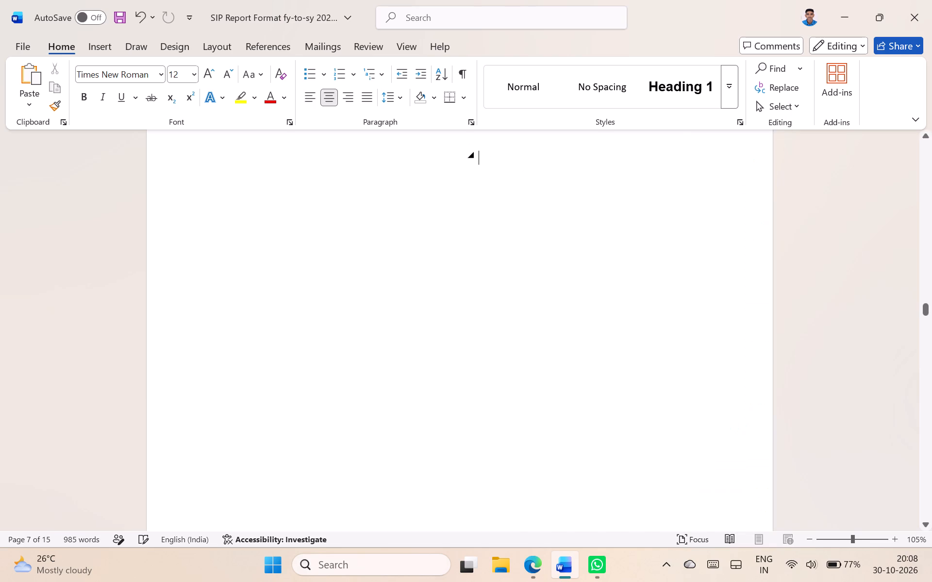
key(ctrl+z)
Move the Exploring Quantum Computing certificate image out of the blue frame into the page area above it.
scroll(425, 363, up, 2)
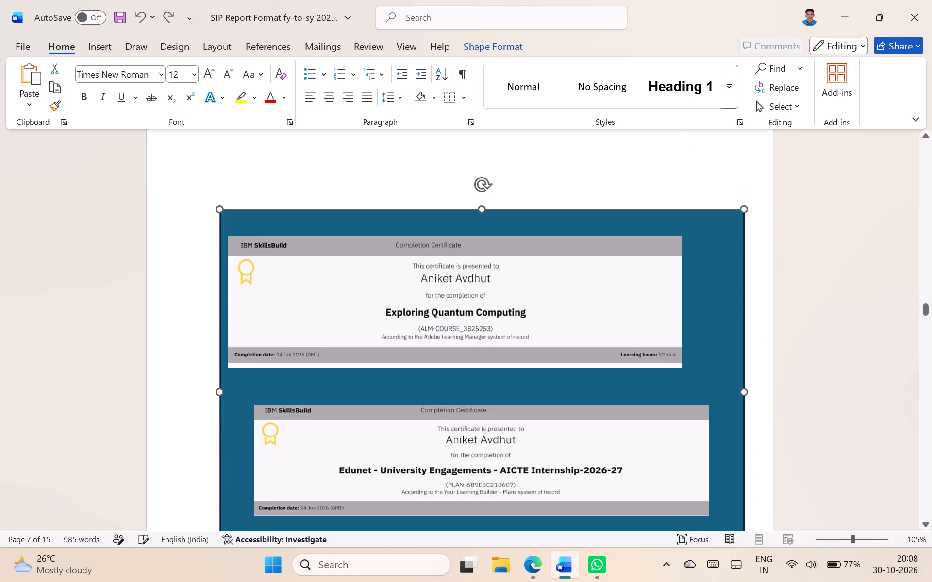
scroll(425, 363, up, 17)
scroll(425, 363, down, 14)
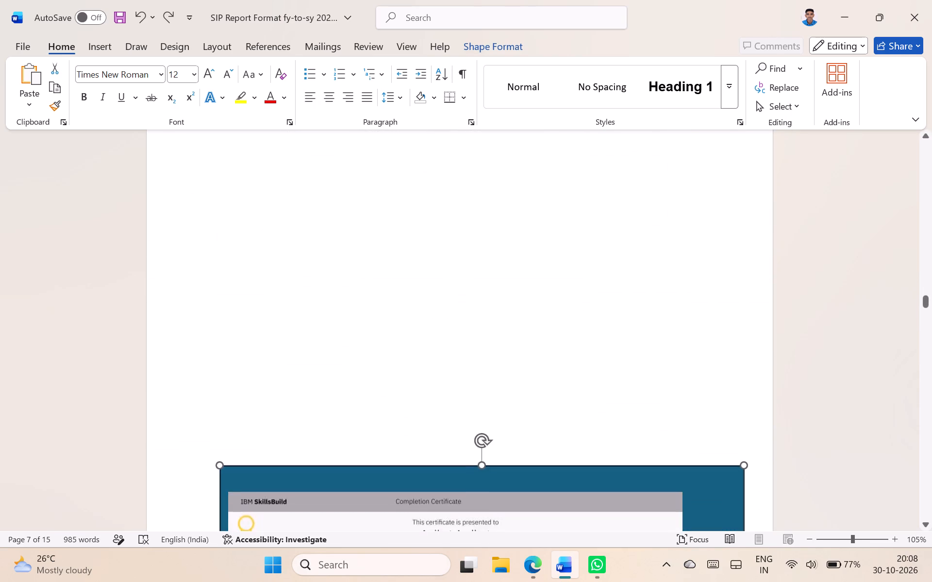
scroll(424, 348, down, 2)
drag(415, 380, 422, 250)
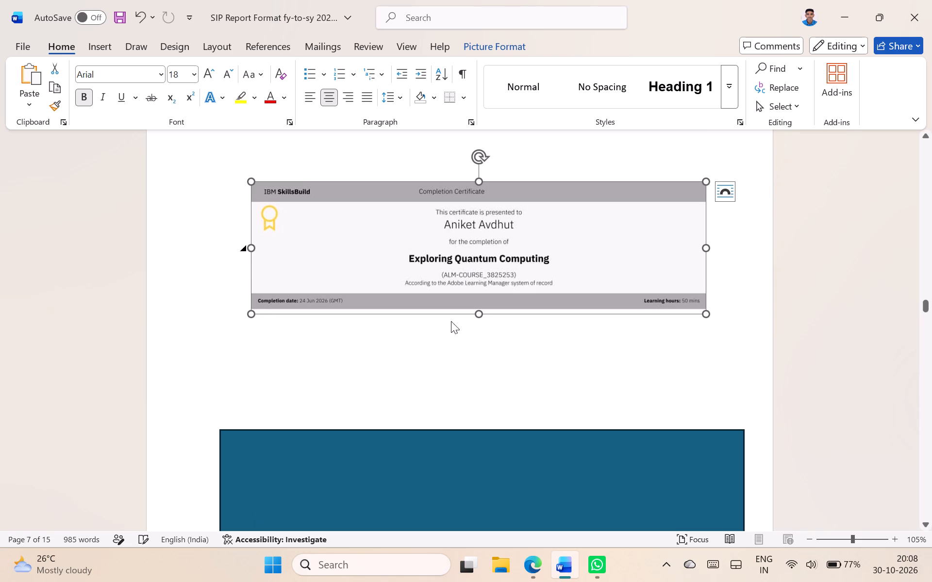
Move the Edunet AICTE Internship-2026-27 certificate image out of the blue frame to just above the Exploring Quantum Computing certificate.
scroll(451, 323, down, 9)
click(452, 321)
scroll(452, 322, up, 3)
drag(450, 391, 447, 147)
scroll(468, 389, down, 6)
scroll(469, 375, up, 1)
scroll(473, 397, down, 2)
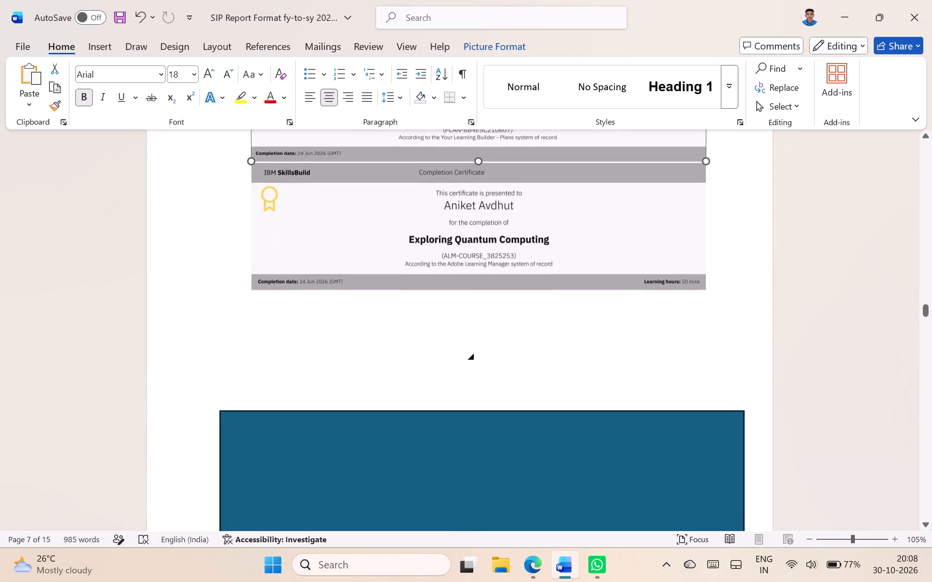
Cut the emptied blue frame below the Exploring Quantum Computing certificate.
scroll(473, 397, down, 2)
click(473, 400)
right_click(506, 264)
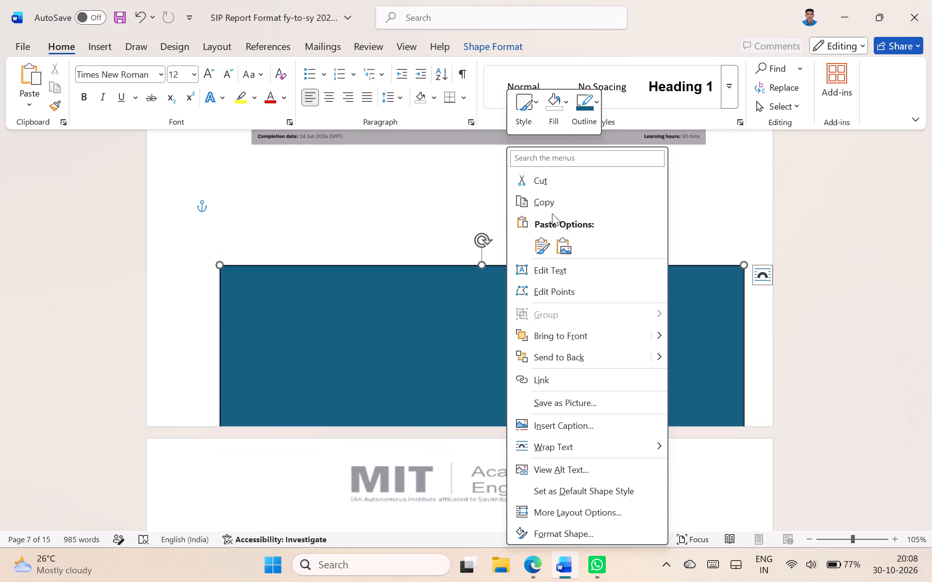
click(550, 186)
Position the Edunet AICTE Internship-2026-27 certificate image at the top centre of its page with text wrapping.
scroll(491, 293, up, 12)
scroll(490, 304, up, 18)
scroll(490, 304, up, 12)
scroll(490, 304, down, 8)
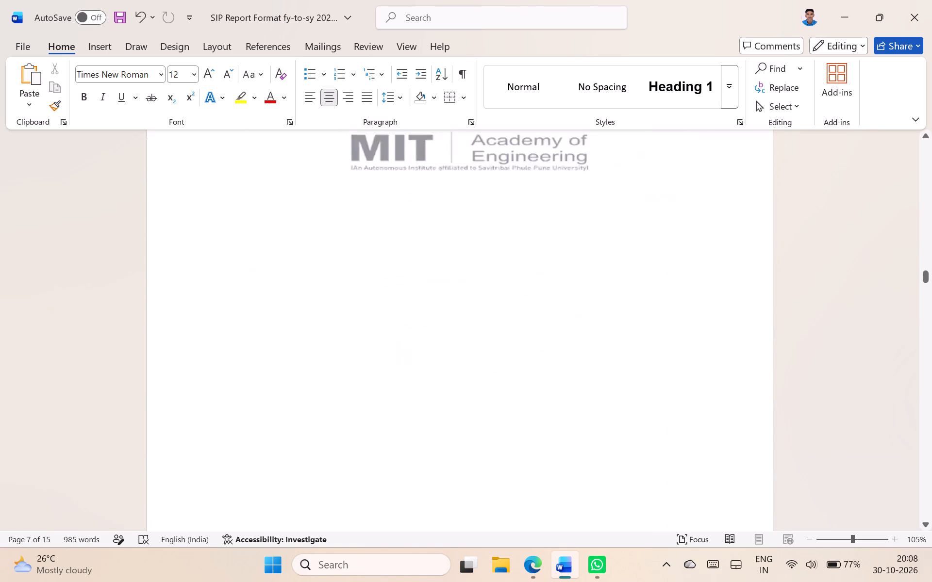
scroll(487, 307, down, 8)
scroll(485, 308, up, 2)
scroll(484, 308, down, 12)
click(434, 503)
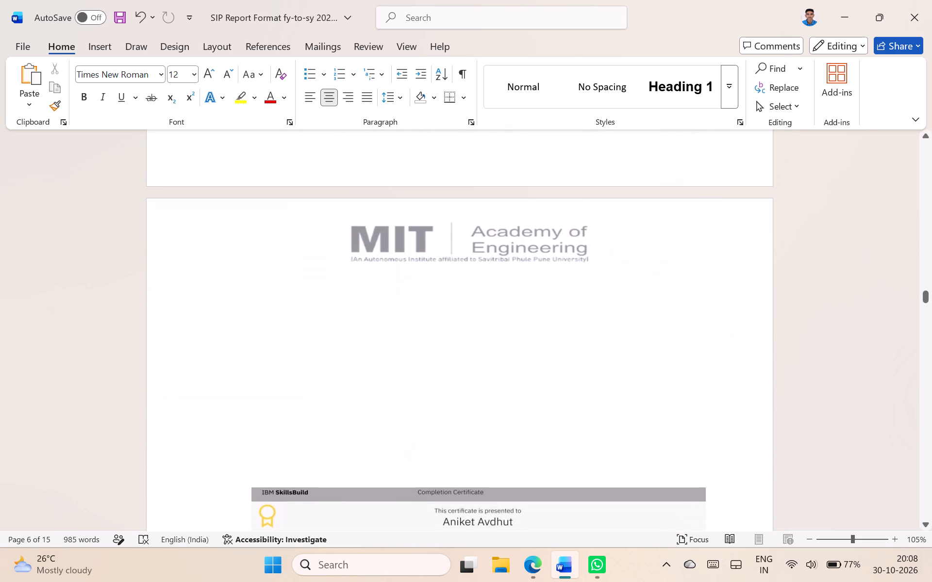
click(490, 45)
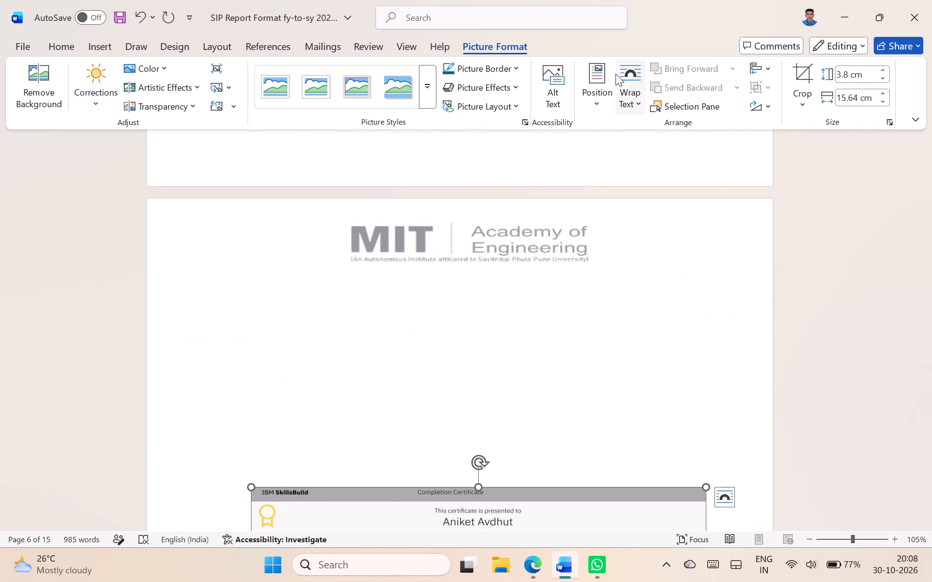
click(603, 80)
click(638, 216)
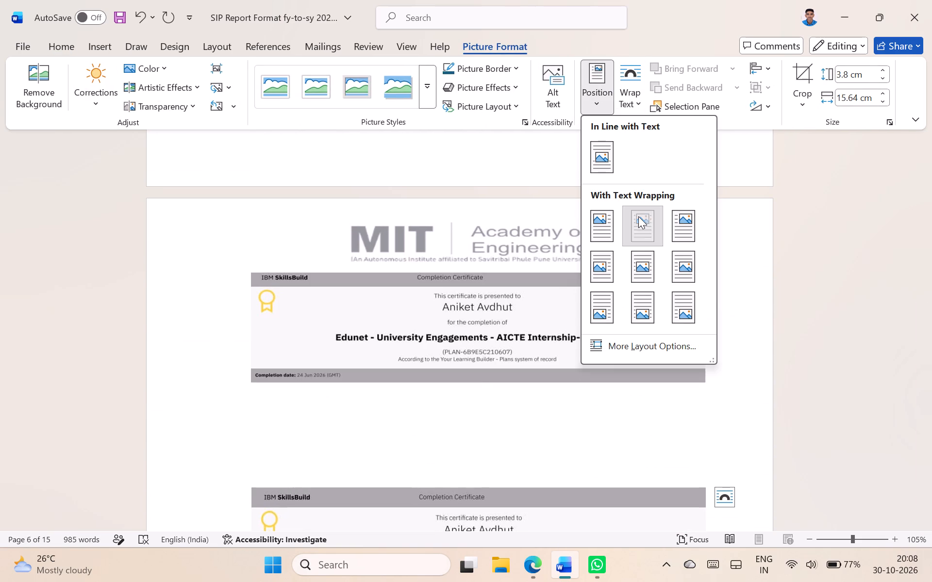
Position the Exploring Quantum Computing certificate image at the middle centre of its page with text wrapping.
click(500, 509)
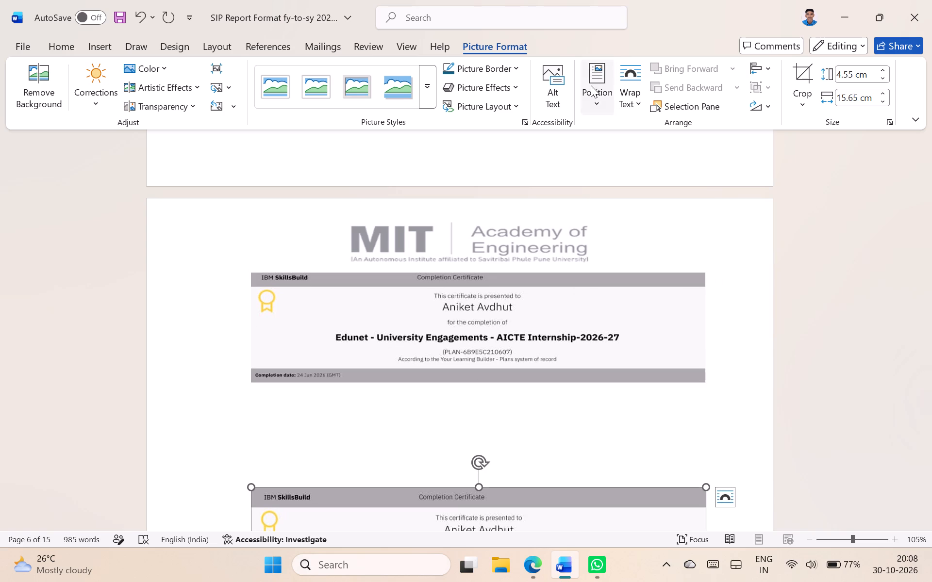
click(591, 85)
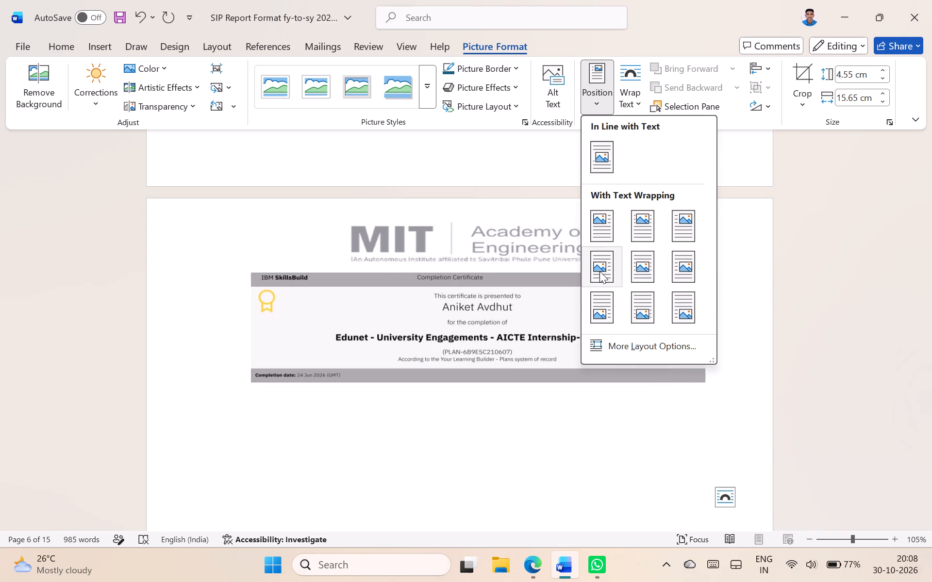
scroll(623, 256, down, 7)
scroll(639, 246, up, 2)
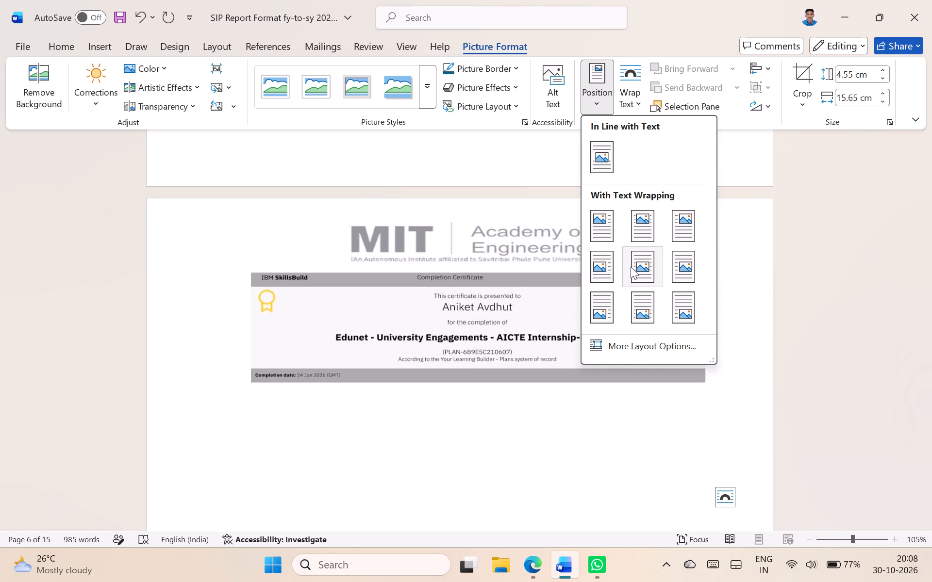
click(631, 267)
Move the Exploring Quantum Computing certificate up to sit just below the Edunet certificate, leaving a small gap between them.
scroll(560, 331, down, 5)
scroll(525, 354, down, 2)
drag(495, 377, 498, 272)
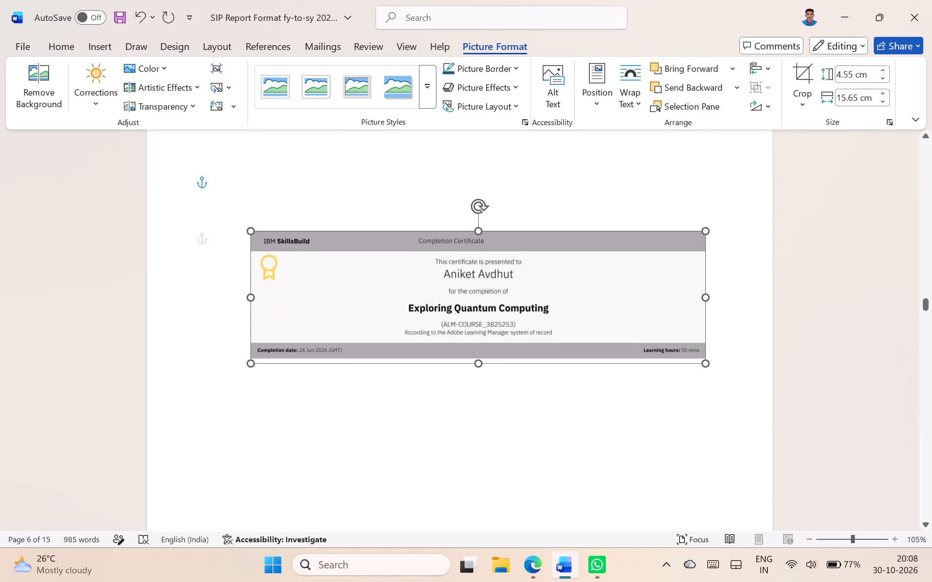
drag(498, 272, 491, 240)
scroll(524, 263, up, 5)
drag(503, 385, 507, 378)
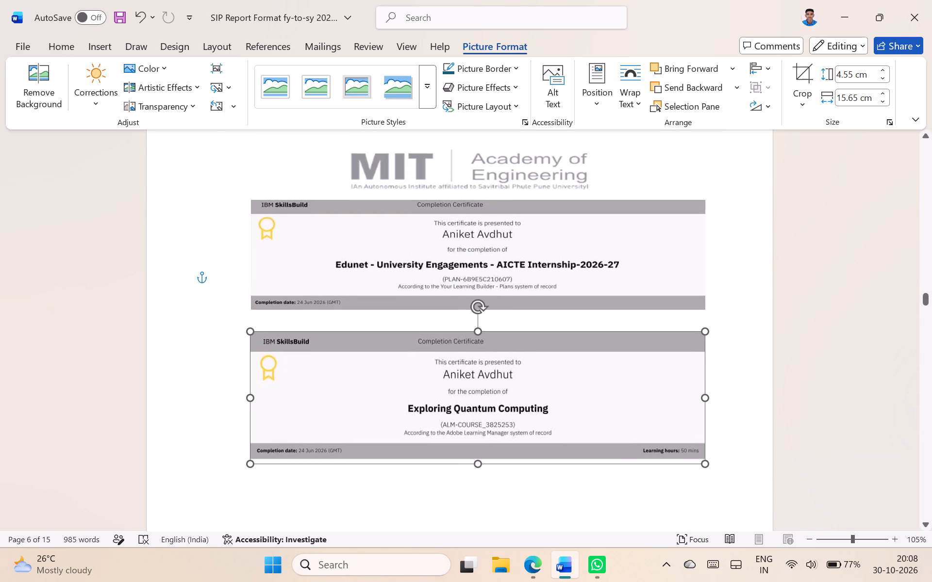
drag(507, 378, 507, 380)
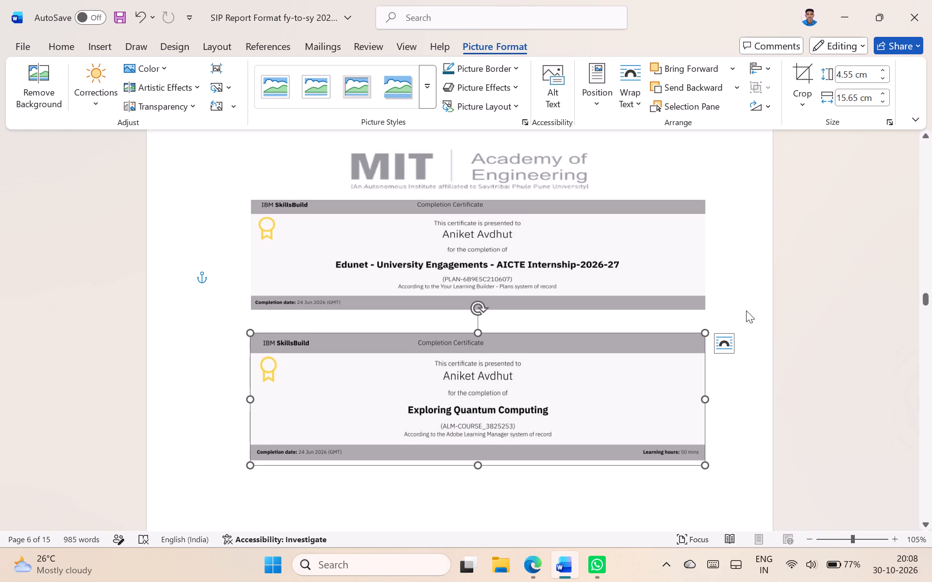
click(746, 310)
Move the Lab: Troubleshoot Your Code Using IBM Bob certificate image out of its blue frame toward the page area above.
scroll(625, 325, down, 6)
scroll(587, 299, down, 7)
scroll(580, 294, up, 1)
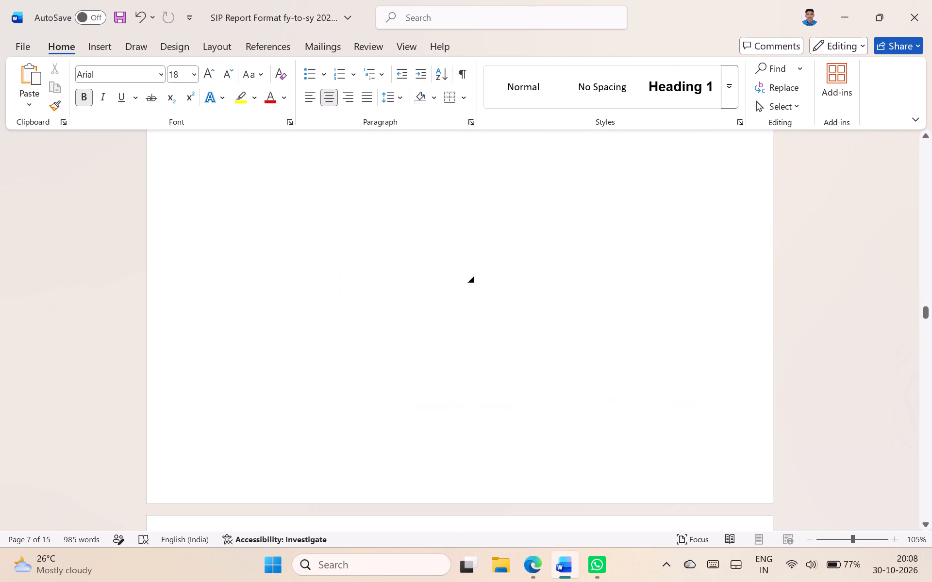
scroll(579, 293, down, 12)
click(540, 290)
drag(540, 290, 544, 289)
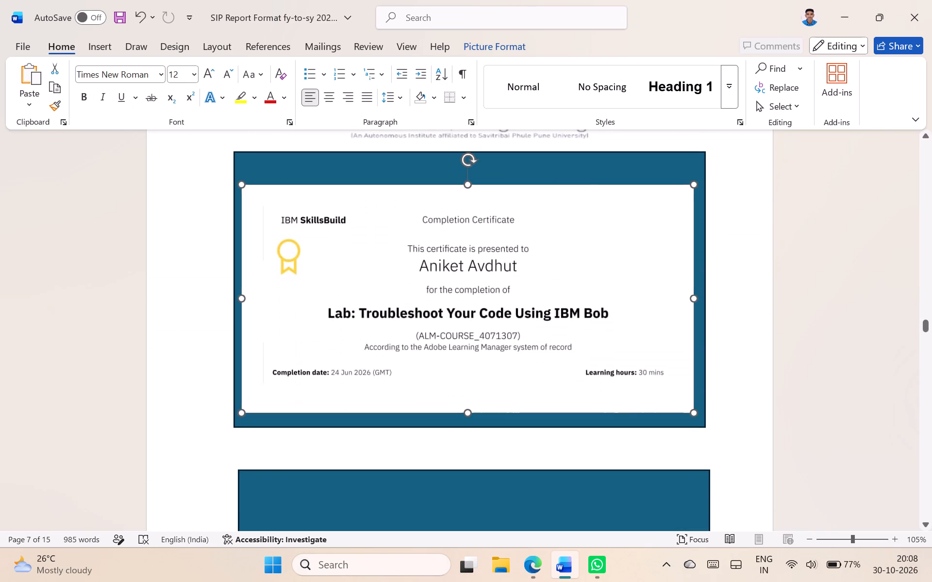
drag(544, 289, 528, 153)
scroll(538, 197, up, 12)
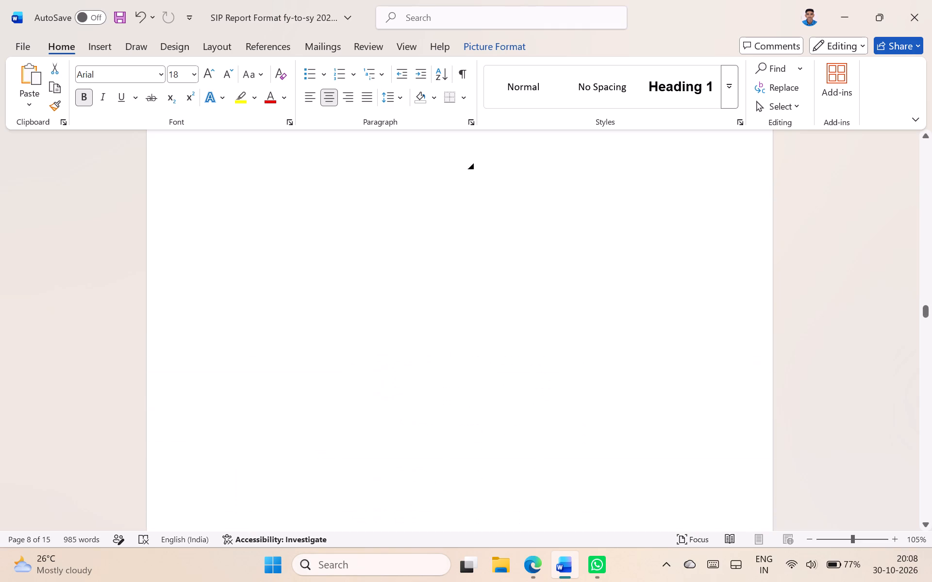
Cut the blue frame covering the Lab: Troubleshoot Your Code Using IBM Bob certificate on page 8.
scroll(538, 197, up, 12)
scroll(538, 197, down, 20)
scroll(538, 197, down, 2)
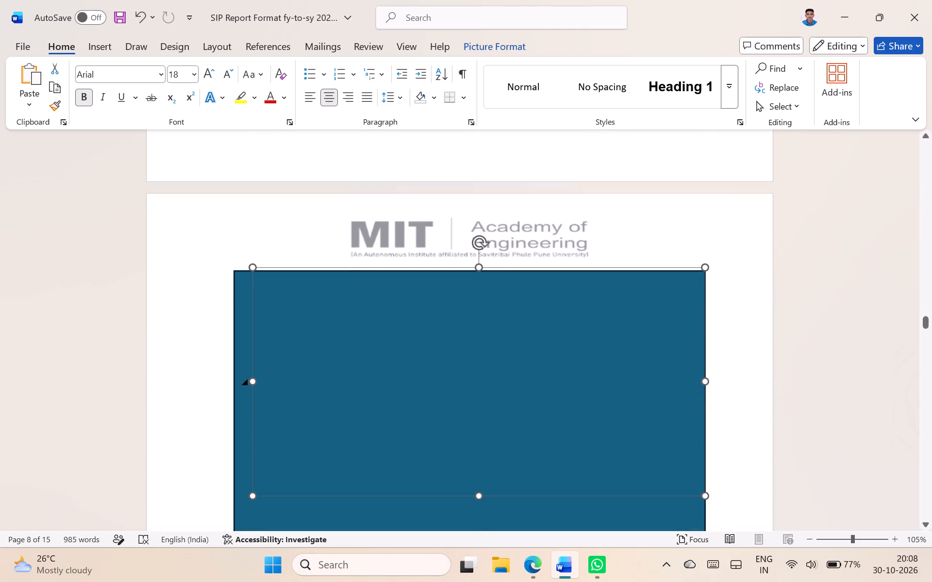
drag(471, 300, 481, 369)
click(487, 322)
right_click(487, 322)
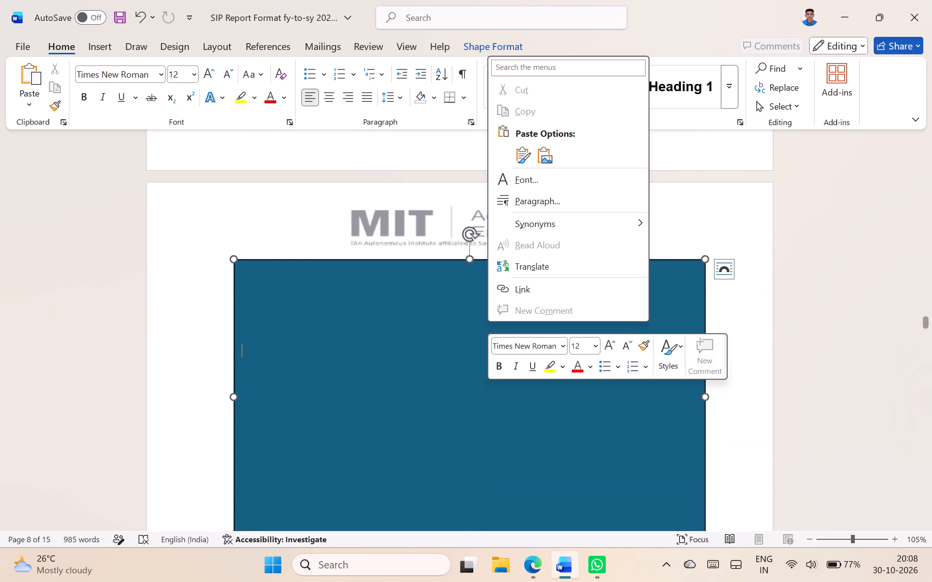
click(452, 290)
click(504, 266)
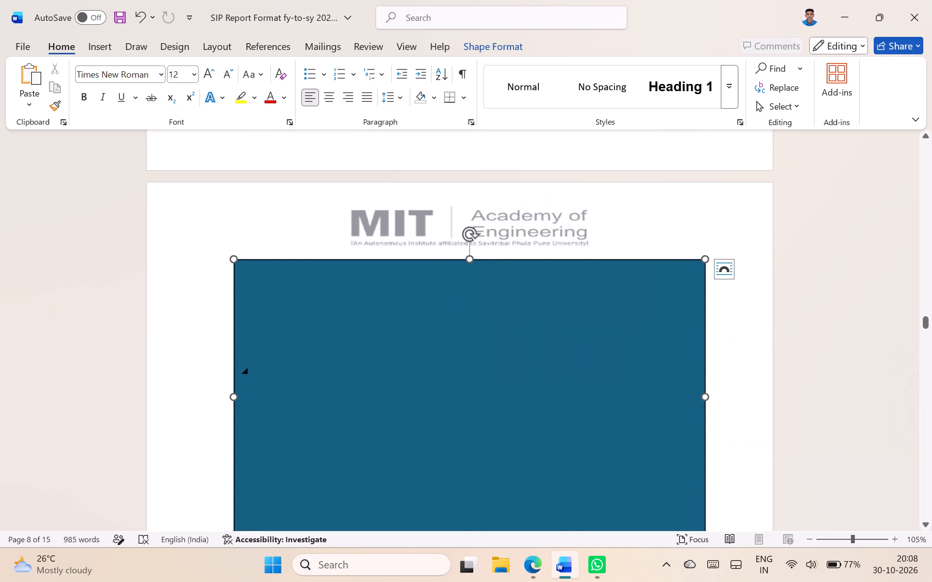
click(509, 259)
right_click(509, 259)
click(527, 187)
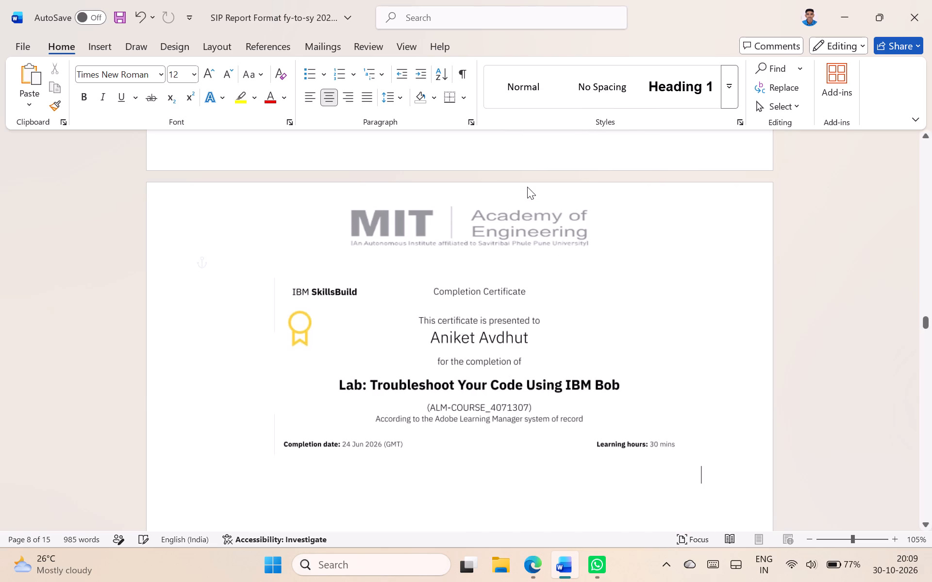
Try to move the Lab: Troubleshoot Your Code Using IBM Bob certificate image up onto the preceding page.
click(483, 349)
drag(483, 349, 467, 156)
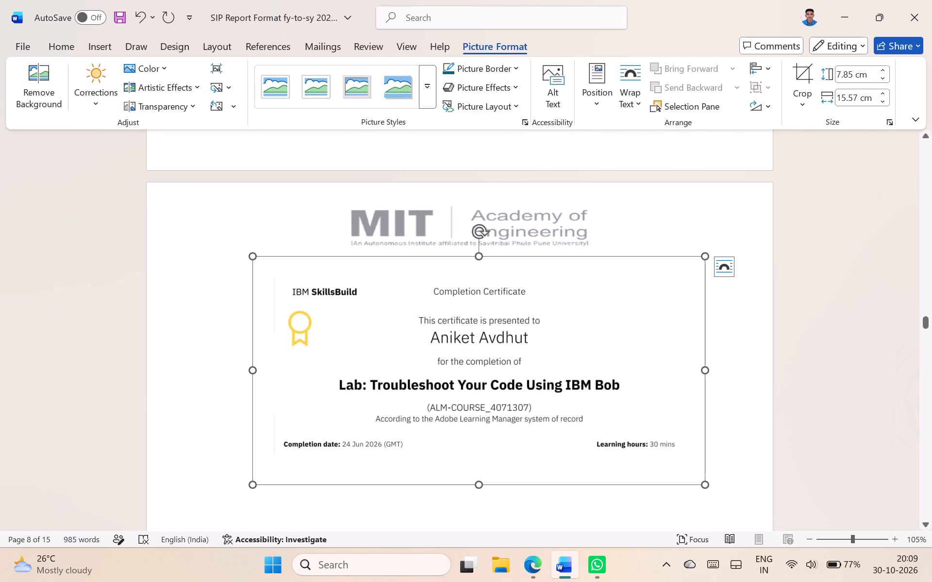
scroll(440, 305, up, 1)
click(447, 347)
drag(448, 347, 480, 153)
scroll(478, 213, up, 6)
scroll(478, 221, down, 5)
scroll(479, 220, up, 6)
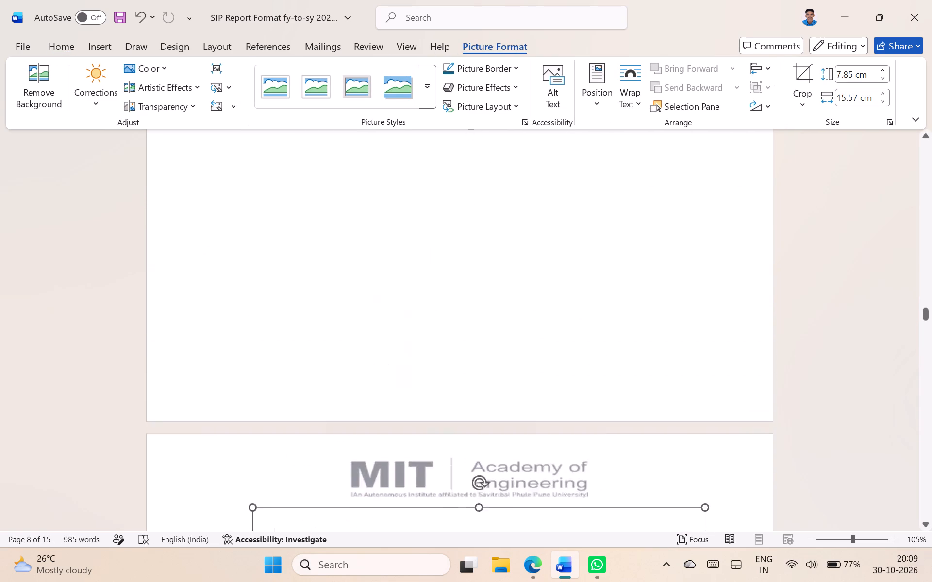
Delete the blank lines below the Exploring Quantum Computing certificate to pull the IBM Bob lab certificate up onto that page.
click(478, 229)
key(BackSpace)
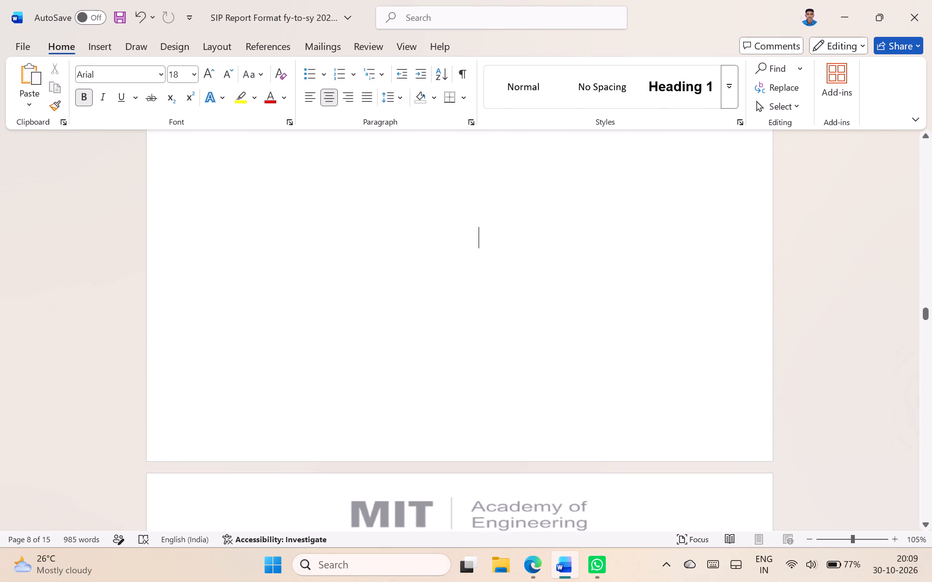
key(BackSpace)
key(BackSpace)
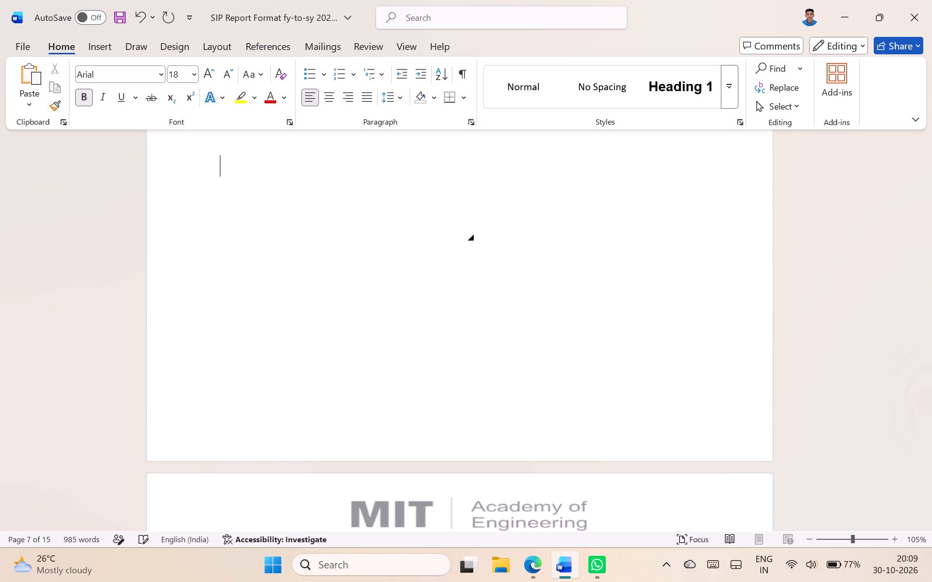
scroll(467, 235, up, 5)
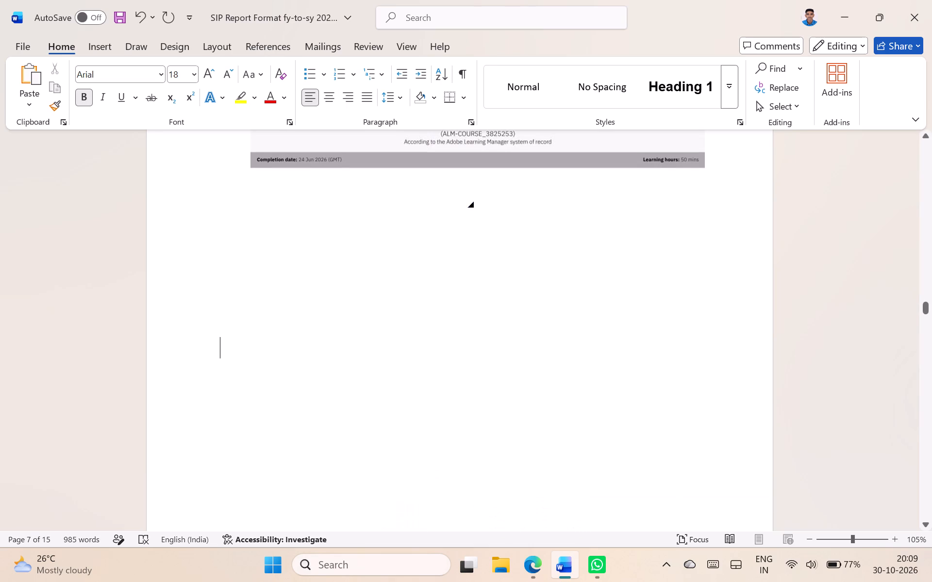
drag(461, 202, 513, 436)
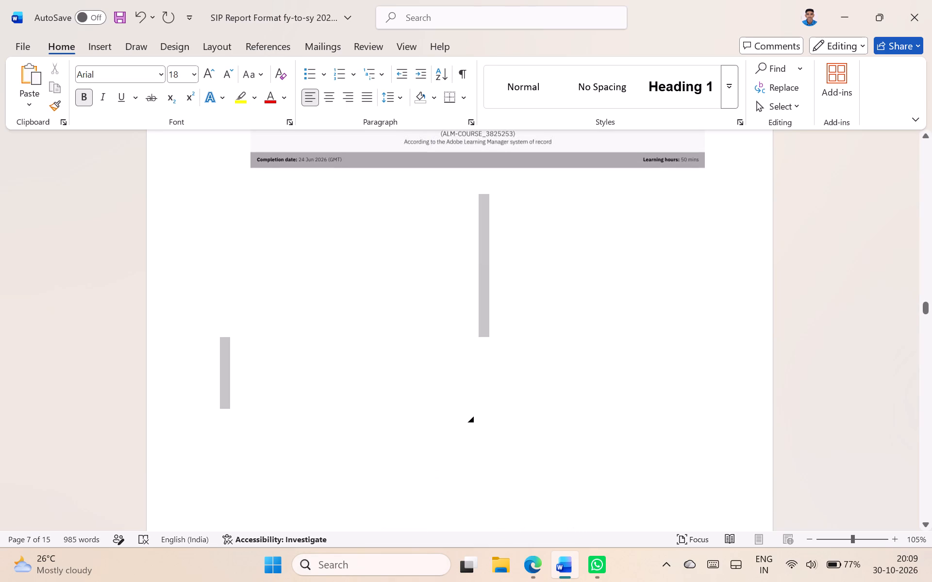
drag(513, 436, 513, 436)
key(BackSpace)
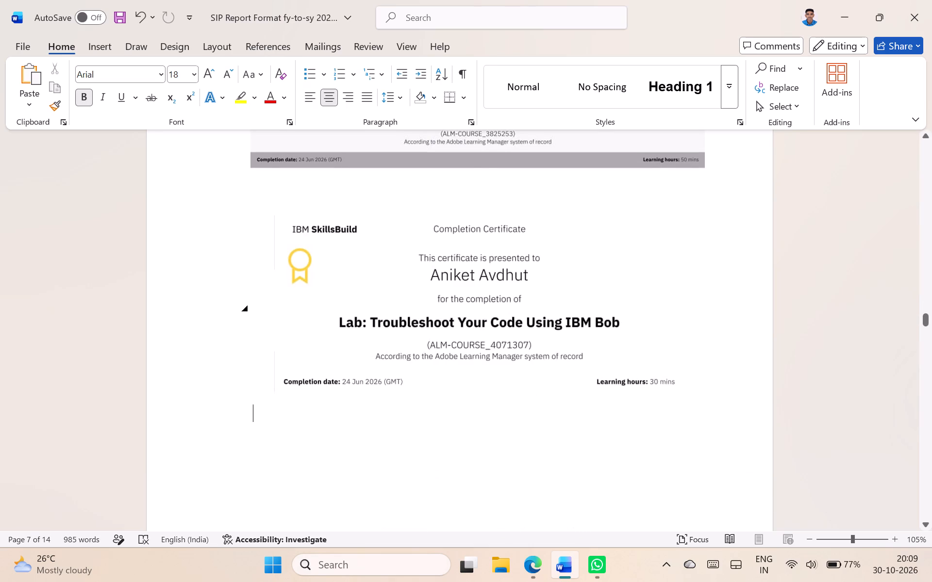
Position the Lab: Troubleshoot Your Code Using IBM Bob certificate image at the bottom centre of its page with text wrapping.
click(510, 290)
click(484, 42)
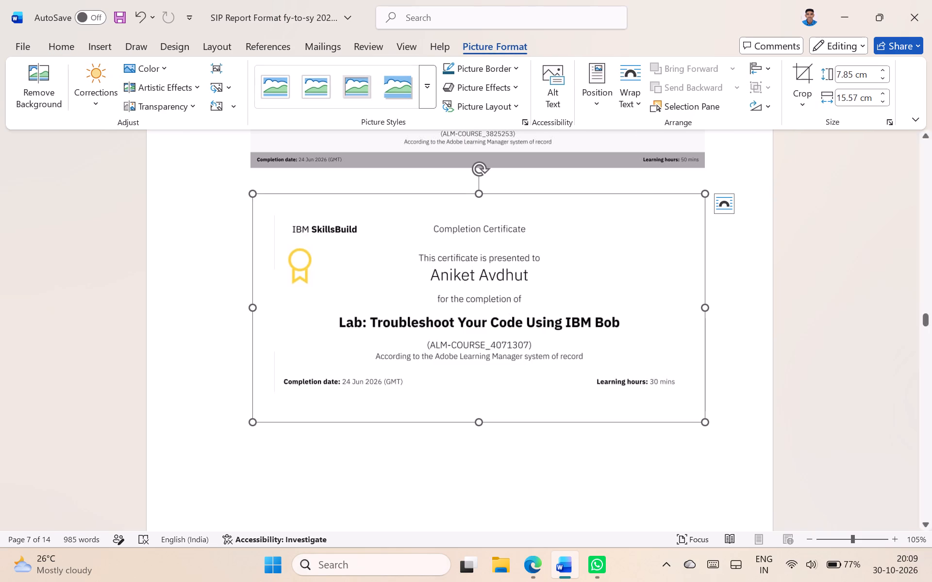
click(589, 106)
click(642, 308)
Move the IBM Bob lab certificate image up, leaving clear space above the blue frame at the page bottom.
scroll(591, 265, down, 6)
drag(533, 272, 538, 204)
scroll(547, 208, up, 5)
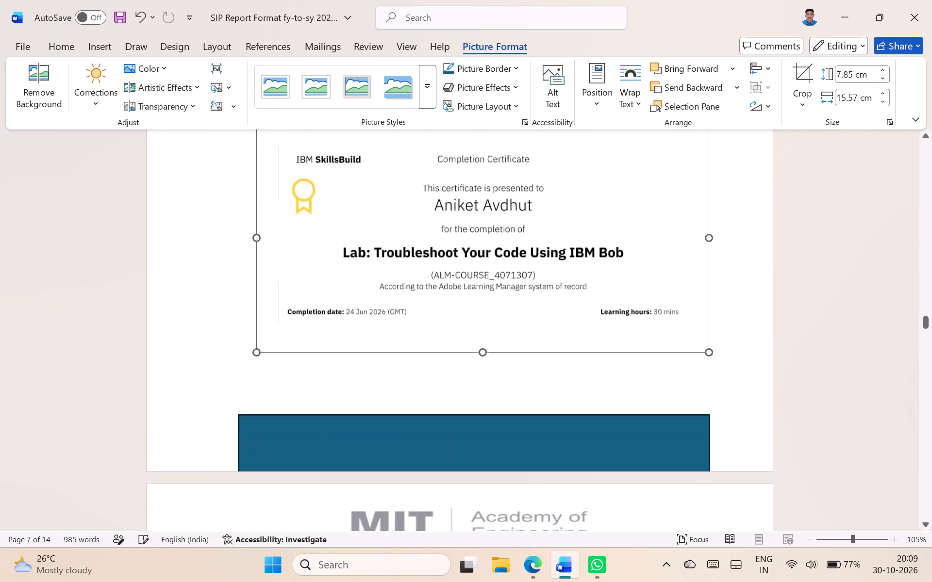
drag(547, 336, 548, 280)
scroll(545, 289, down, 5)
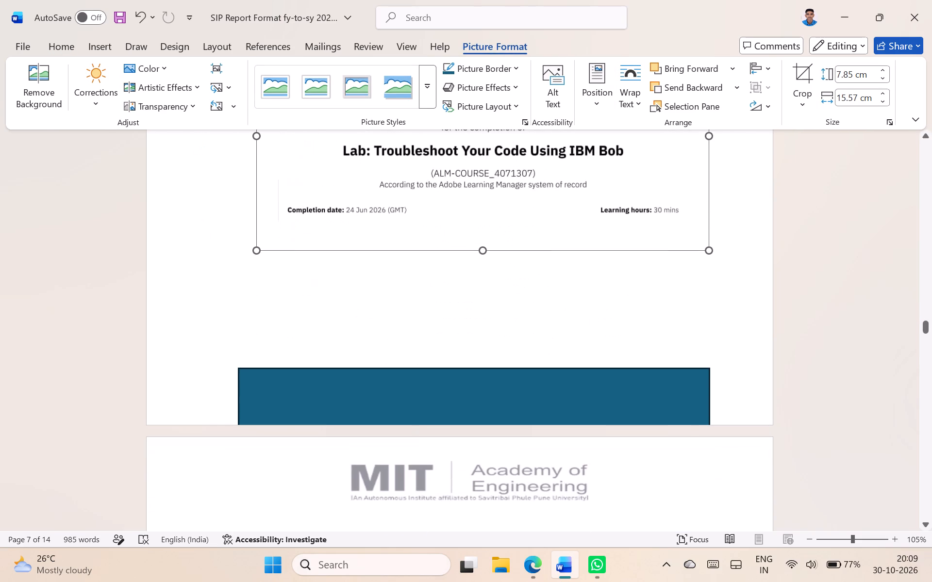
Cut the blue frame at the bottom of page 7, below the IBM Bob lab certificate.
click(504, 377)
right_click(504, 378)
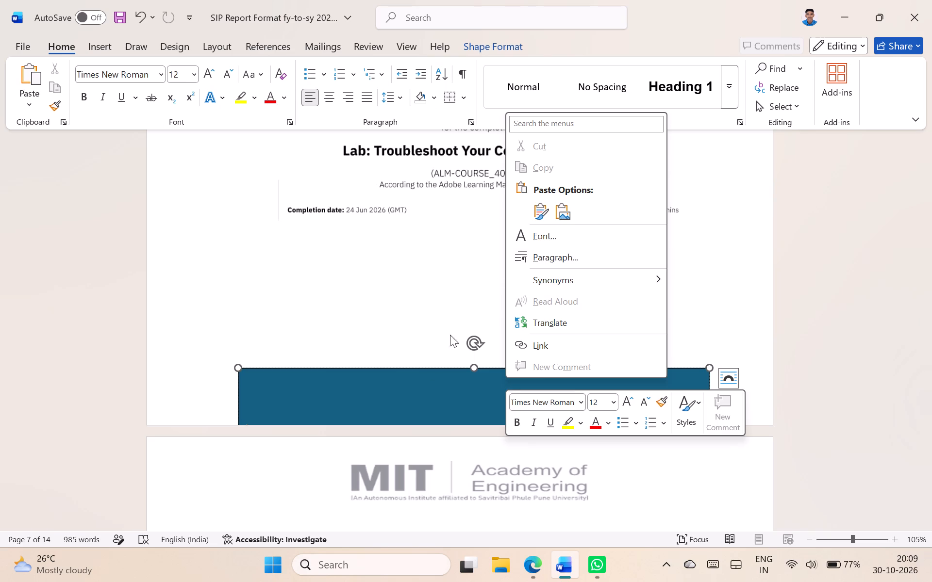
click(427, 371)
right_click(430, 366)
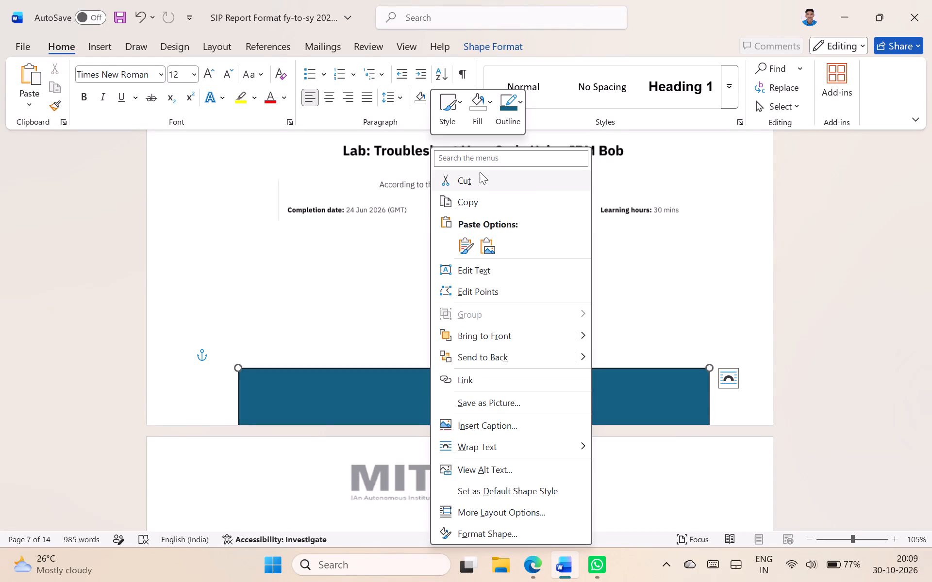
click(474, 180)
Move the IBM Bob lab certificate up just below the Exploring Quantum Computing certificate, horizontally aligned with it and leaving a small gap.
scroll(486, 200, up, 11)
scroll(484, 247, down, 1)
scroll(484, 247, up, 2)
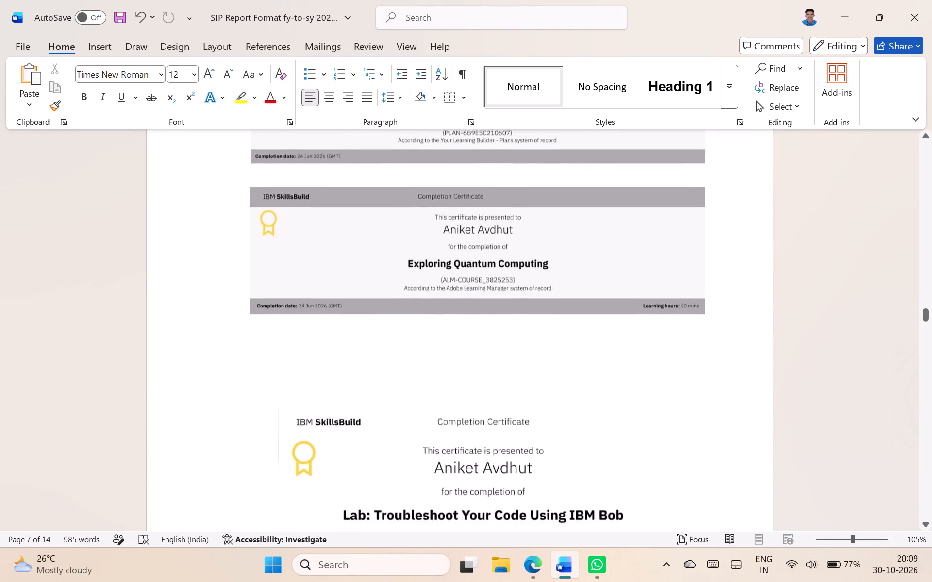
scroll(484, 247, up, 2)
scroll(484, 247, down, 5)
drag(453, 418, 457, 371)
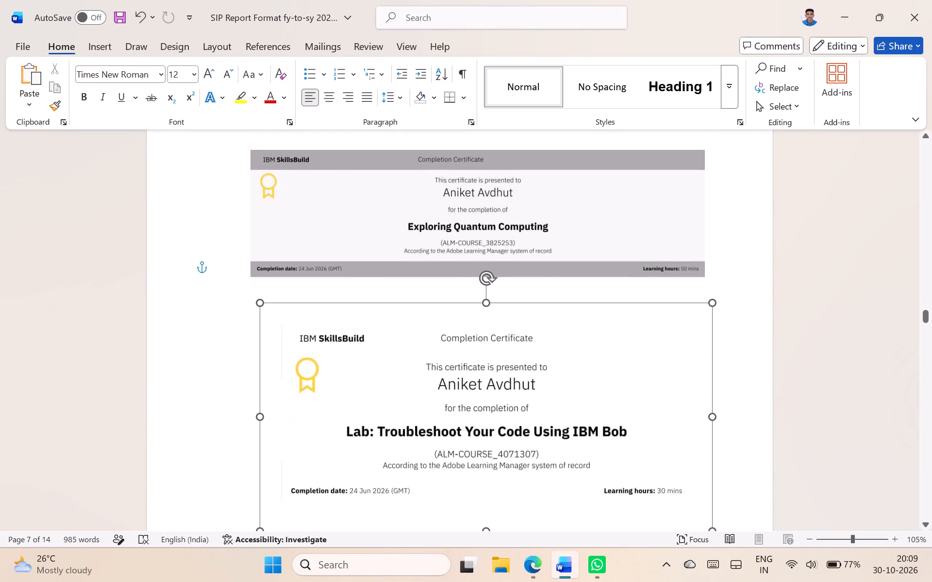
drag(457, 371, 450, 358)
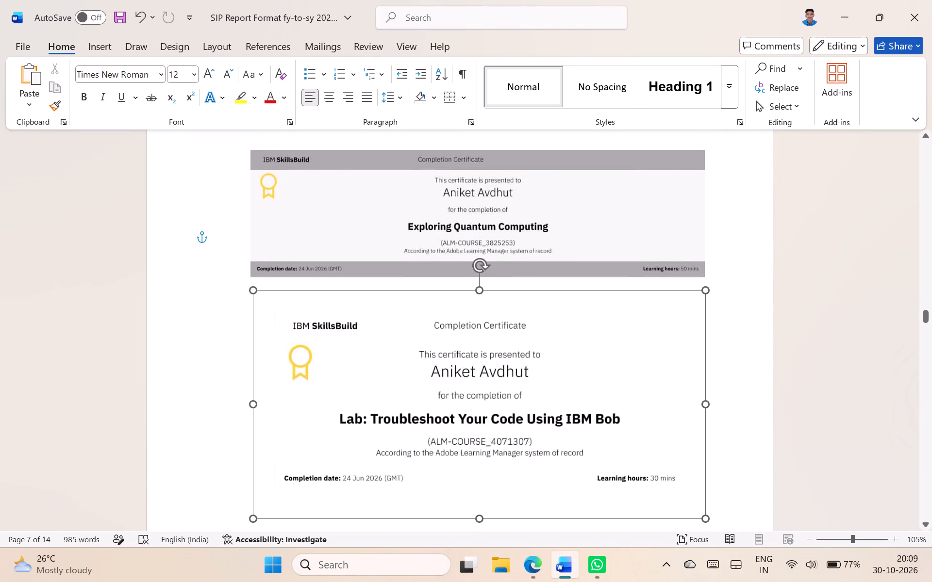
drag(450, 358, 450, 358)
Give the Lab: Troubleshoot Your Code Using IBM Bob certificate image a black picture border.
click(492, 39)
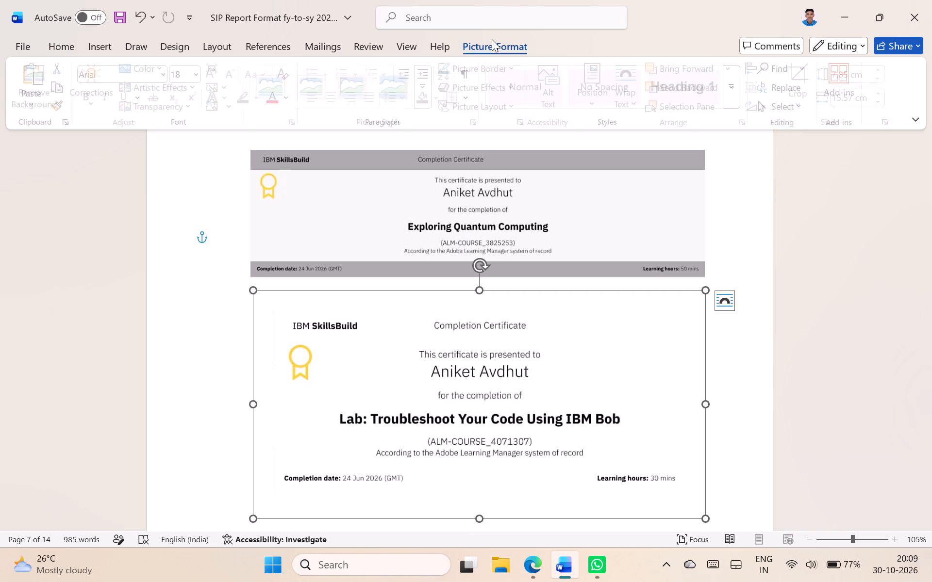
click(513, 67)
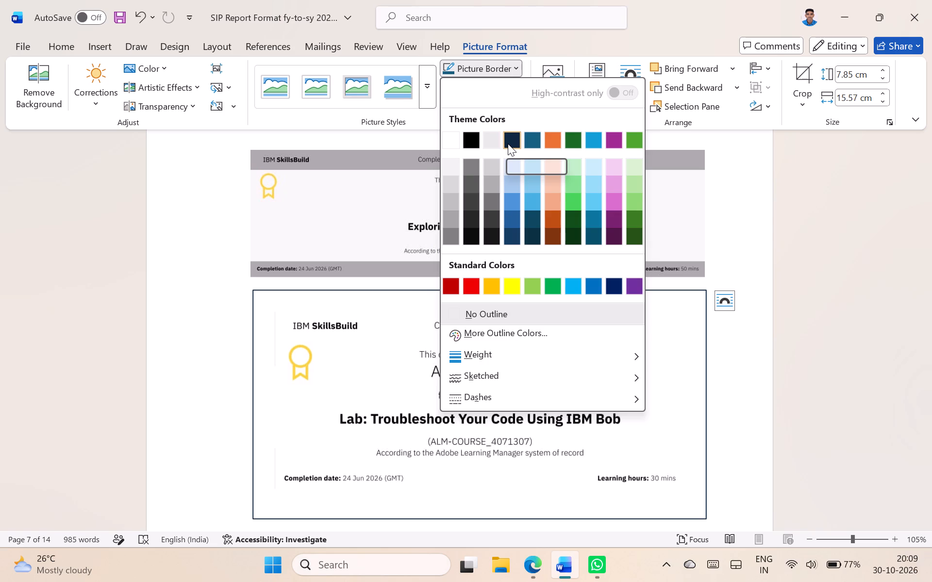
Set the picture border colour of the Lab: Troubleshoot Your Code Using IBM Bob certificate to black.
click(470, 141)
click(784, 250)
Delete all the blank lines above the ACKNOWLEDGEMENT heading on page 8, bringing it directly below the MIT Academy of Engineering logo.
scroll(606, 240, down, 6)
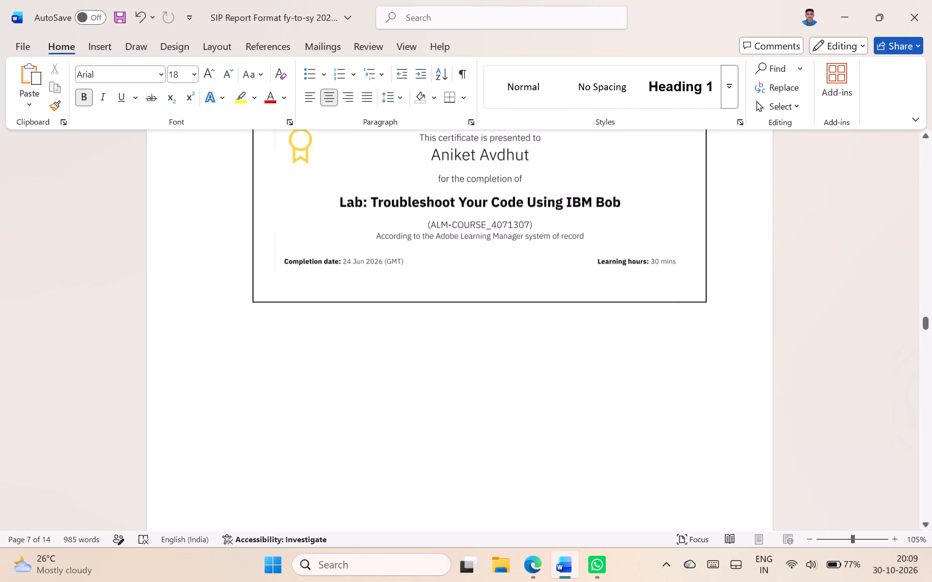
scroll(599, 233, down, 18)
scroll(580, 213, down, 6)
scroll(580, 212, up, 7)
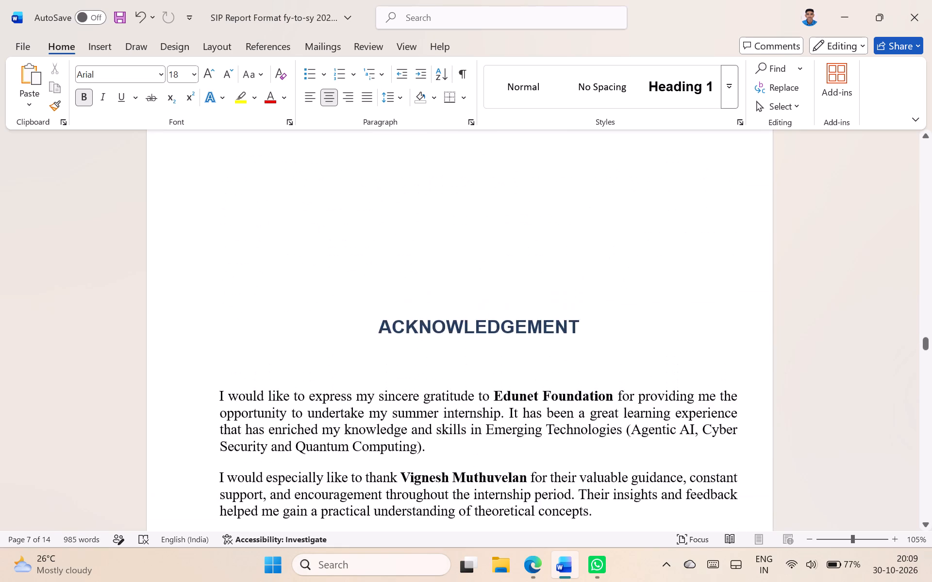
scroll(440, 307, up, 3)
click(377, 438)
drag(377, 438, 325, 197)
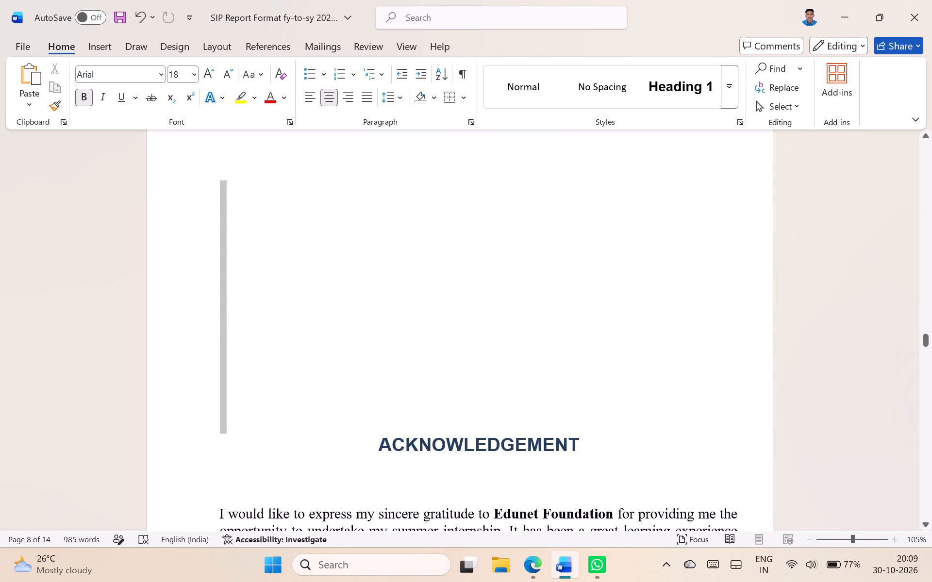
drag(325, 197, 320, 156)
scroll(328, 187, up, 2)
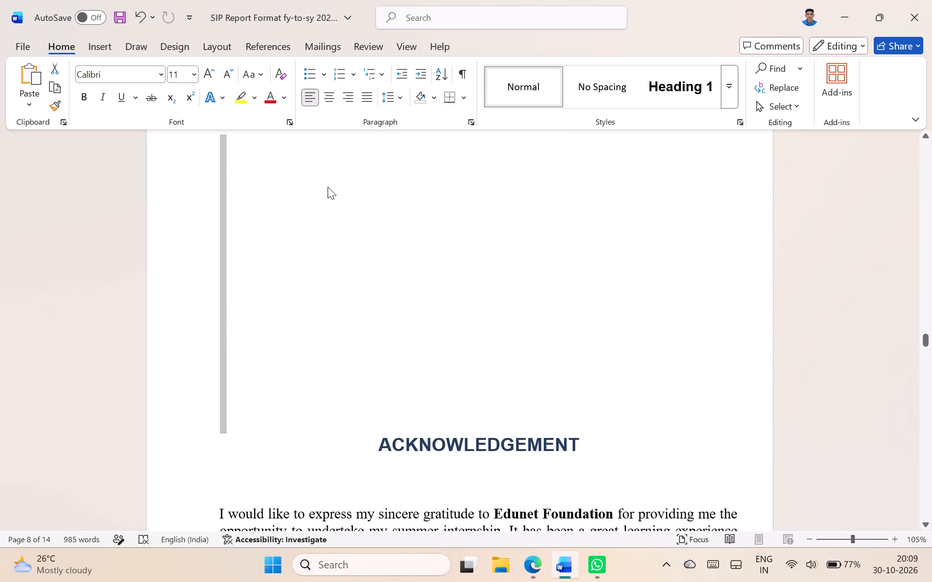
scroll(328, 187, up, 1)
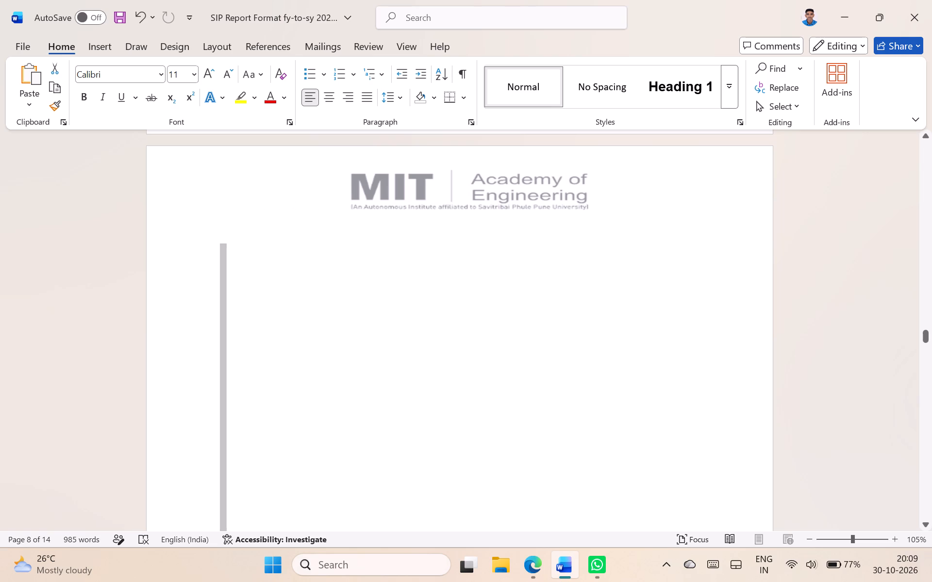
shift+click(244, 223)
shift+click(236, 210)
key(BackSpace)
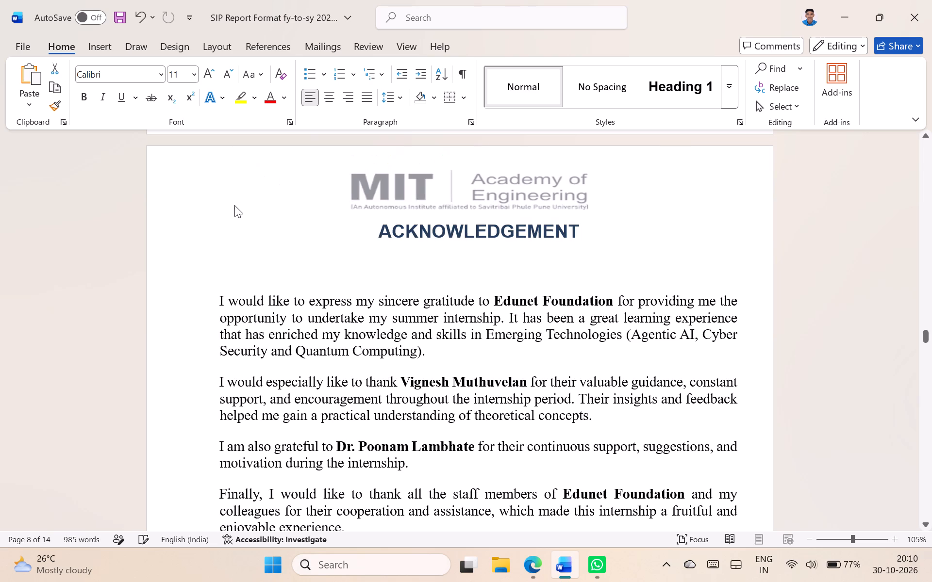
Check the spacing around the ACKNOWLEDGEMENT heading and review the layout of the certificate pages before it.
scroll(234, 205, up, 1)
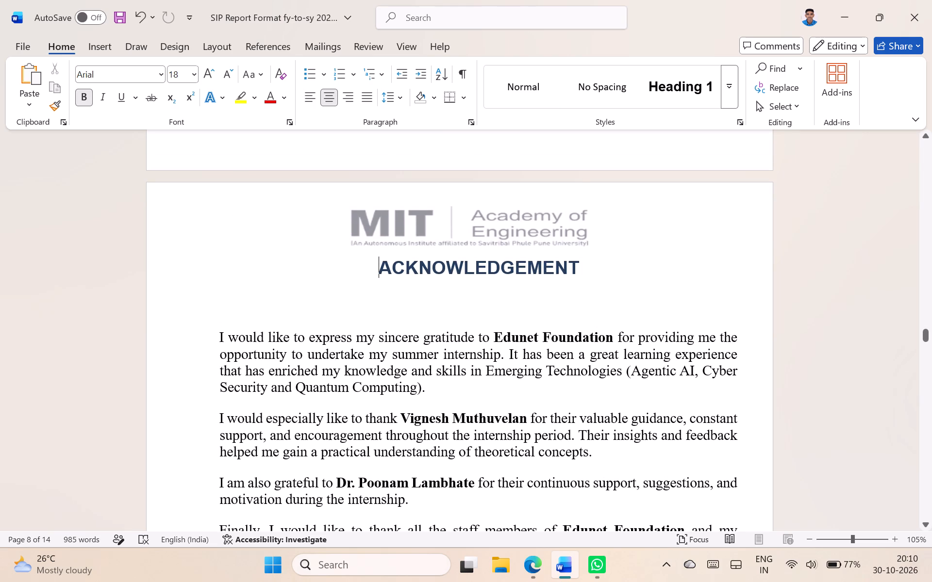
click(335, 303)
click(394, 312)
click(593, 282)
click(592, 306)
scroll(492, 264, up, 14)
scroll(492, 264, up, 11)
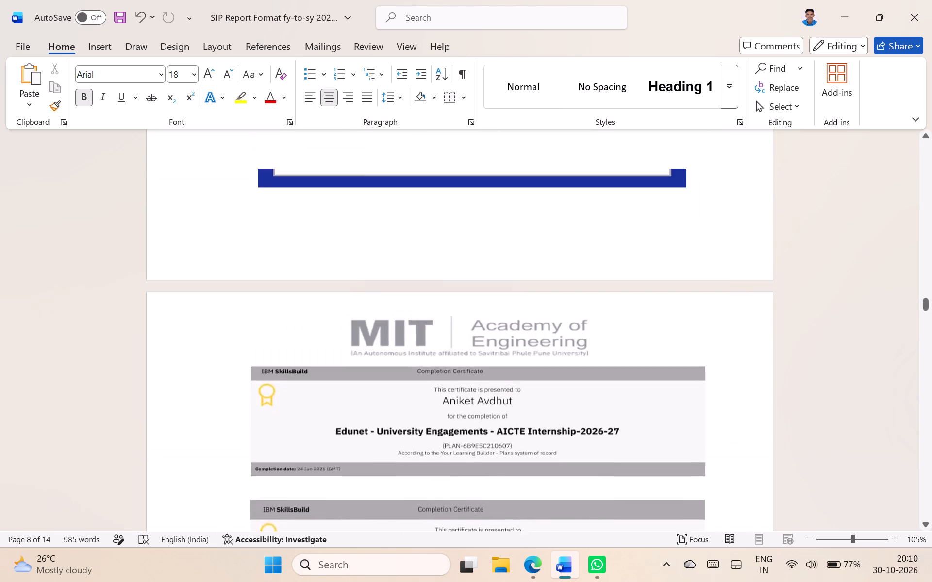
scroll(492, 264, up, 4)
scroll(492, 264, down, 4)
scroll(501, 259, up, 14)
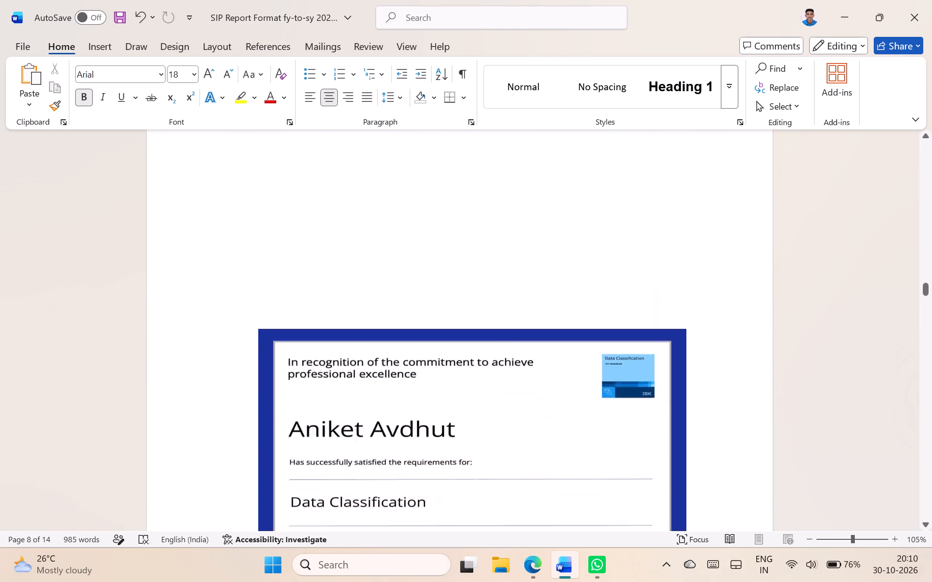
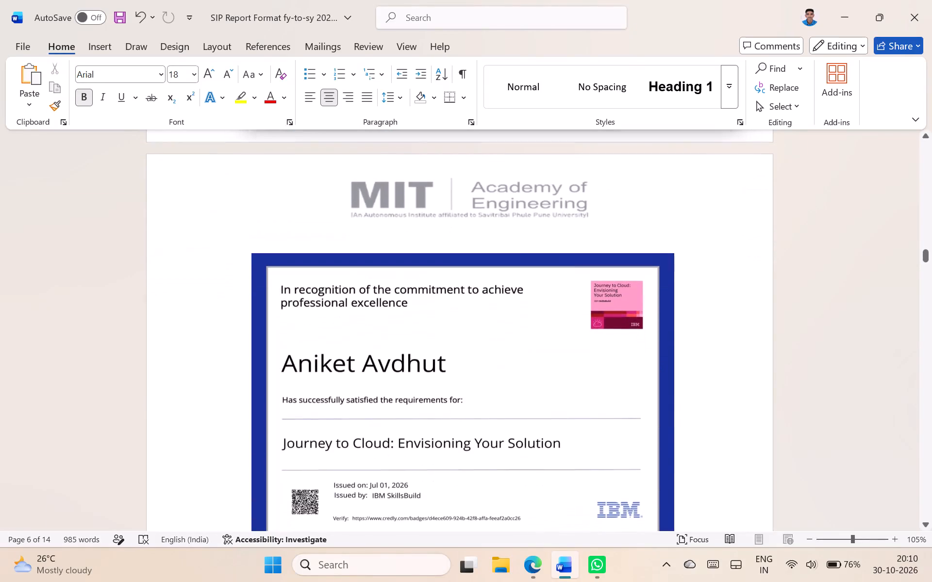
Review the layout and spacing of the Journey to Cloud, Getting Started with Artificial Intelligence and Data Classification certificates across their pages.
scroll(749, 277, down, 12)
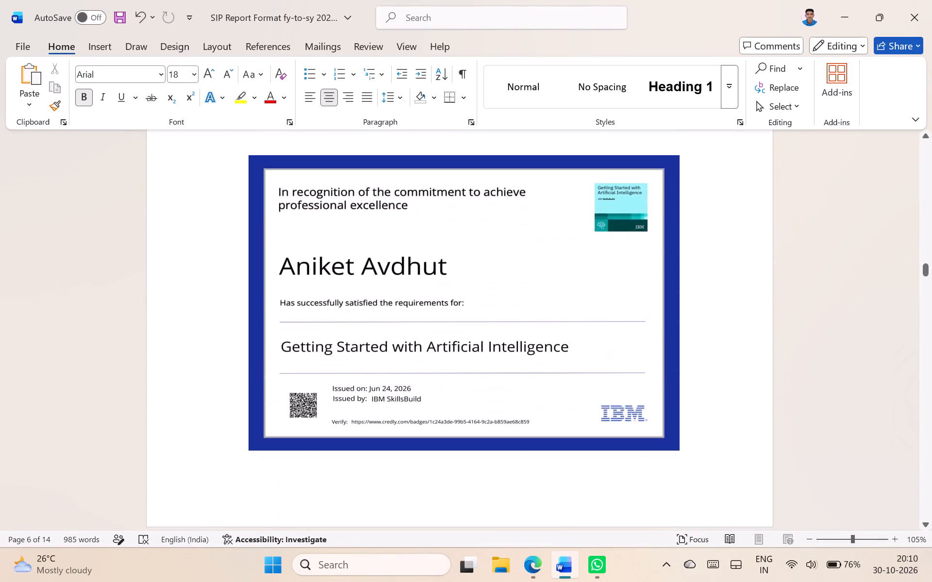
scroll(749, 275, down, 20)
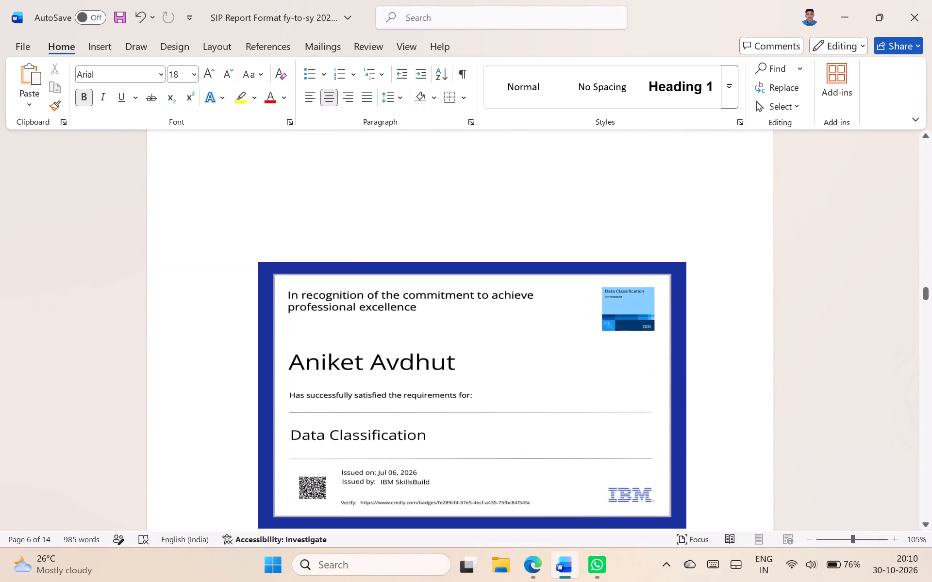
scroll(629, 200, up, 5)
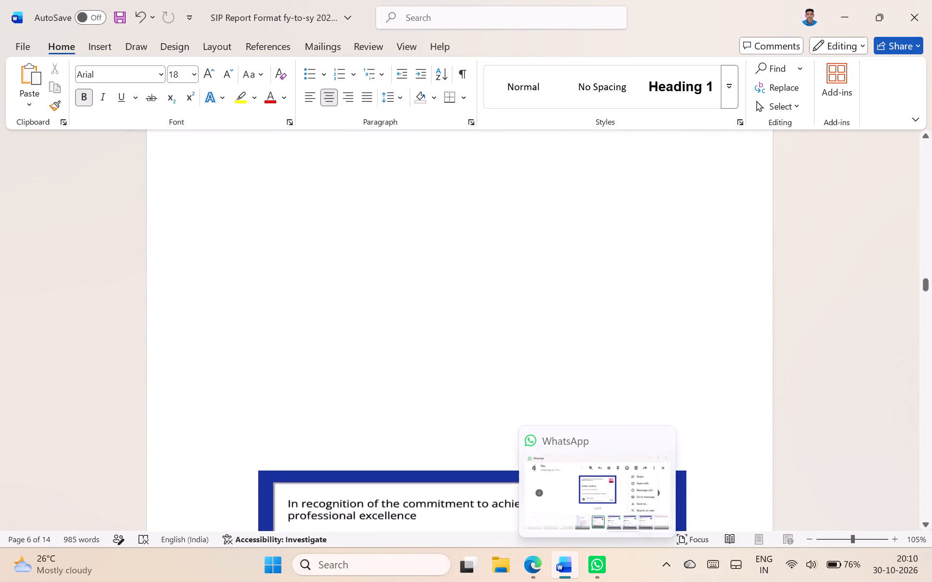
scroll(629, 200, up, 20)
scroll(629, 200, up, 12)
scroll(629, 200, down, 9)
scroll(629, 200, up, 1)
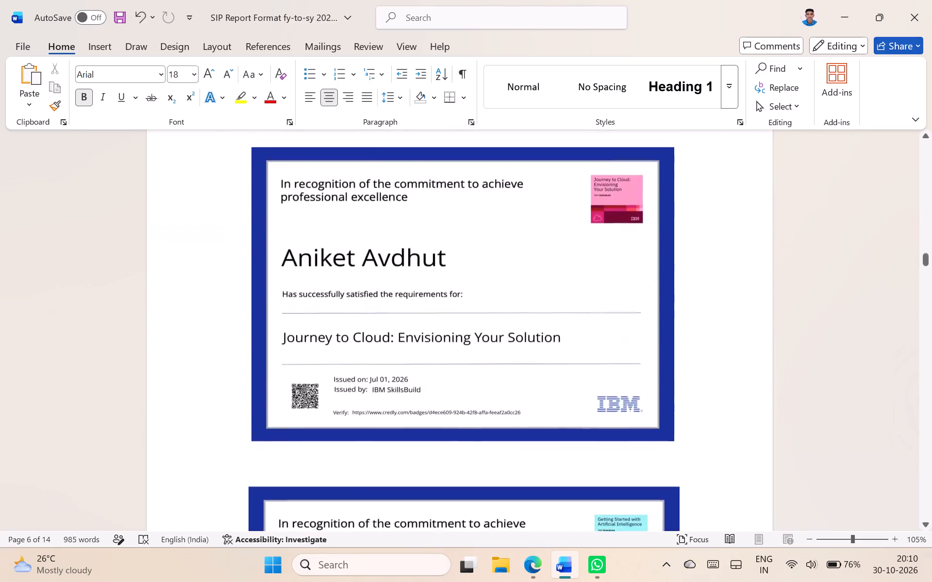
scroll(629, 200, down, 19)
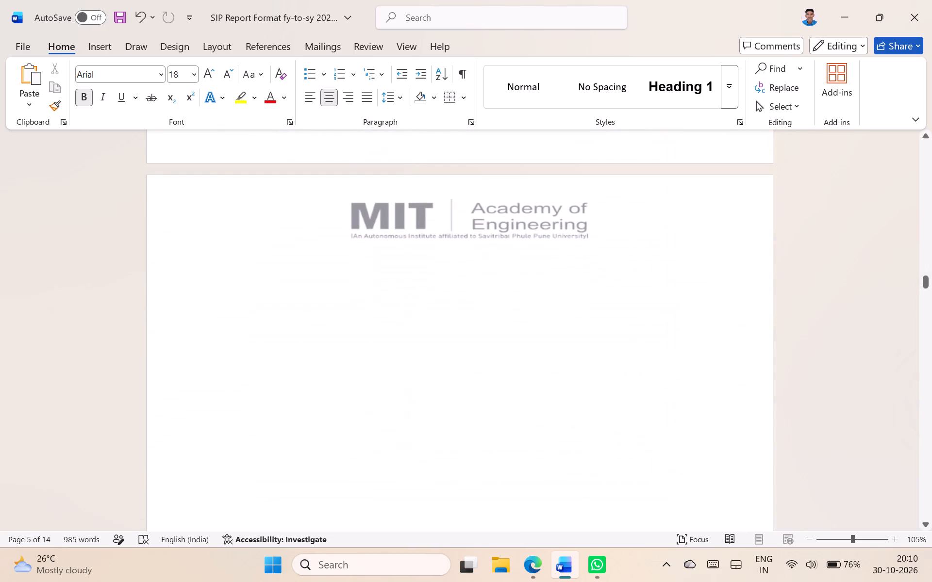
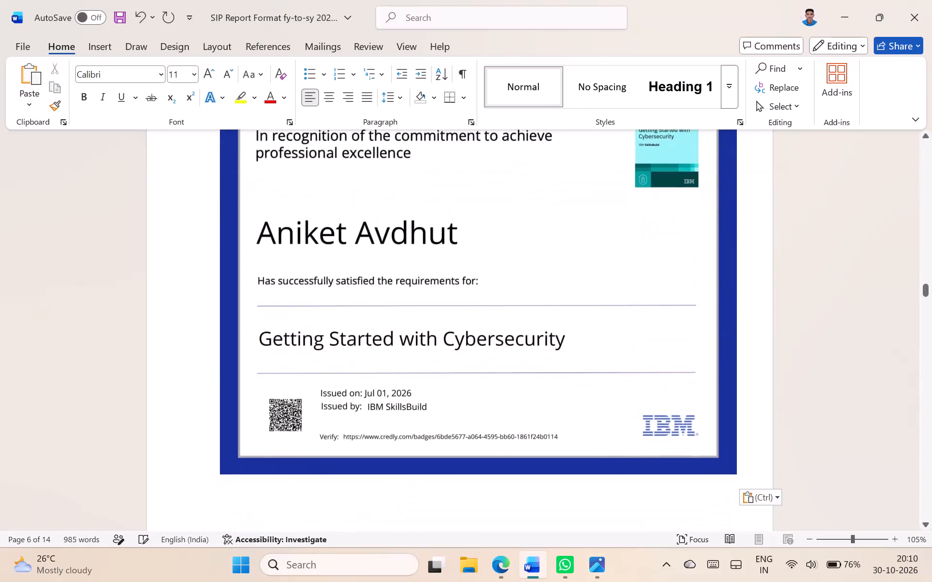
Position the Getting Started with Cybersecurity certificate at the top centre of its page with text wrapping.
scroll(514, 287, down, 11)
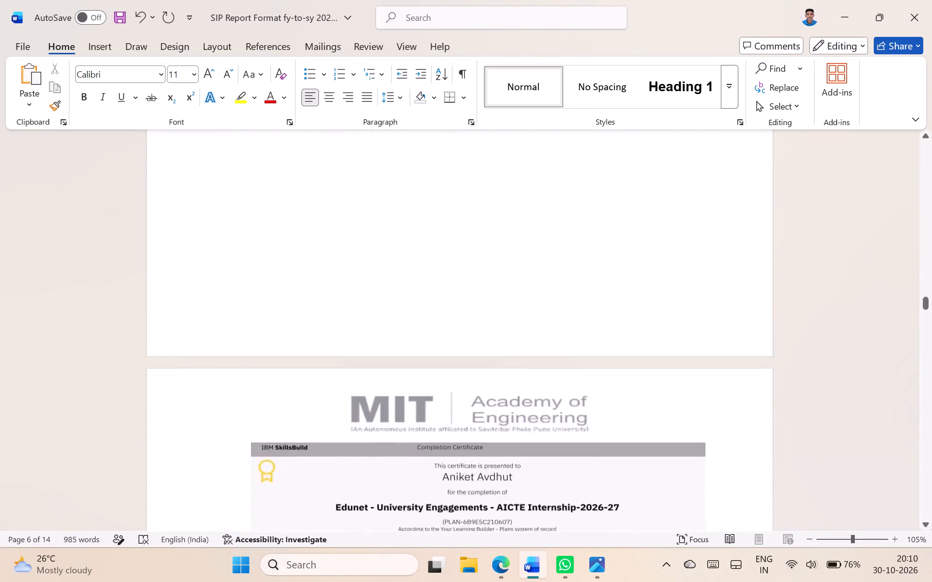
scroll(514, 280, down, 6)
scroll(514, 280, up, 20)
scroll(514, 280, up, 8)
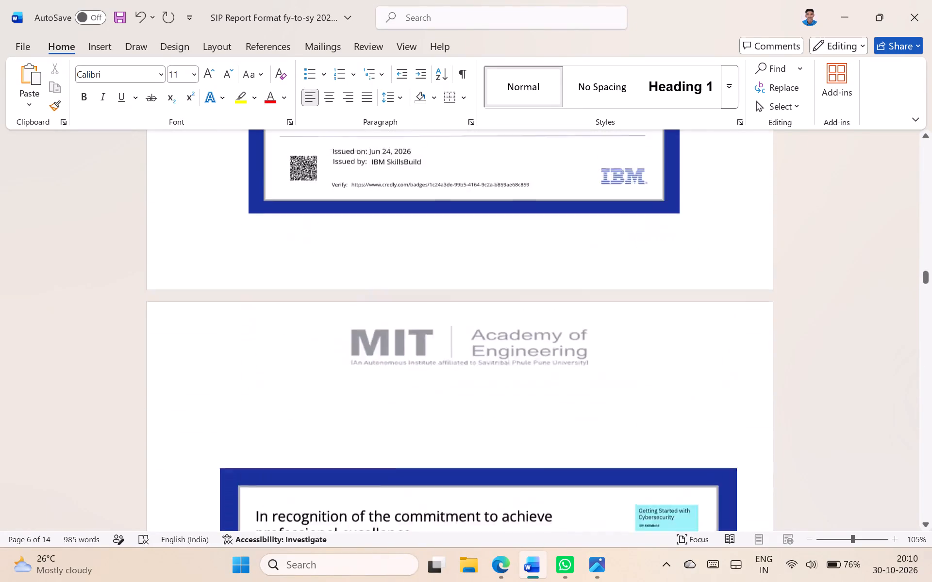
scroll(513, 281, up, 19)
scroll(513, 281, up, 9)
scroll(513, 281, down, 7)
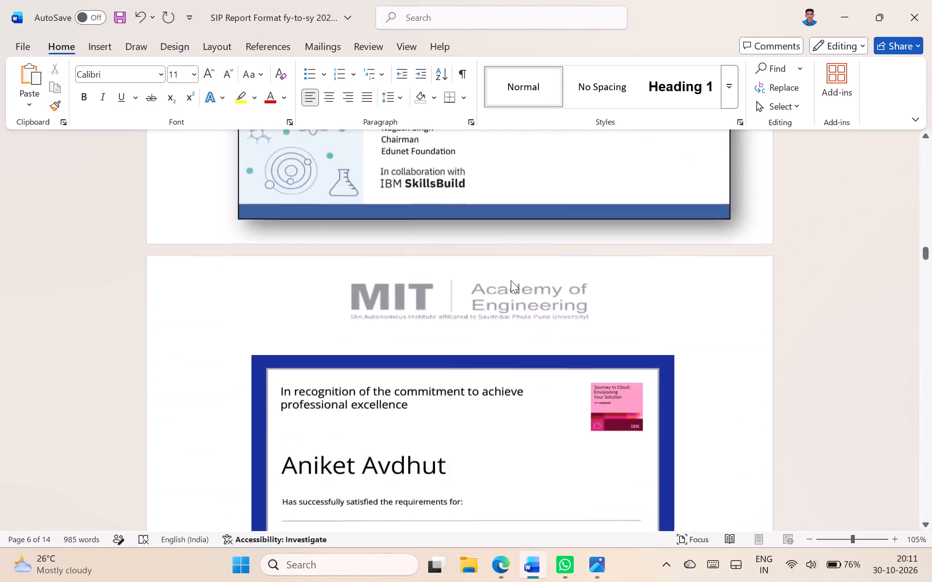
scroll(511, 280, down, 14)
scroll(510, 280, down, 13)
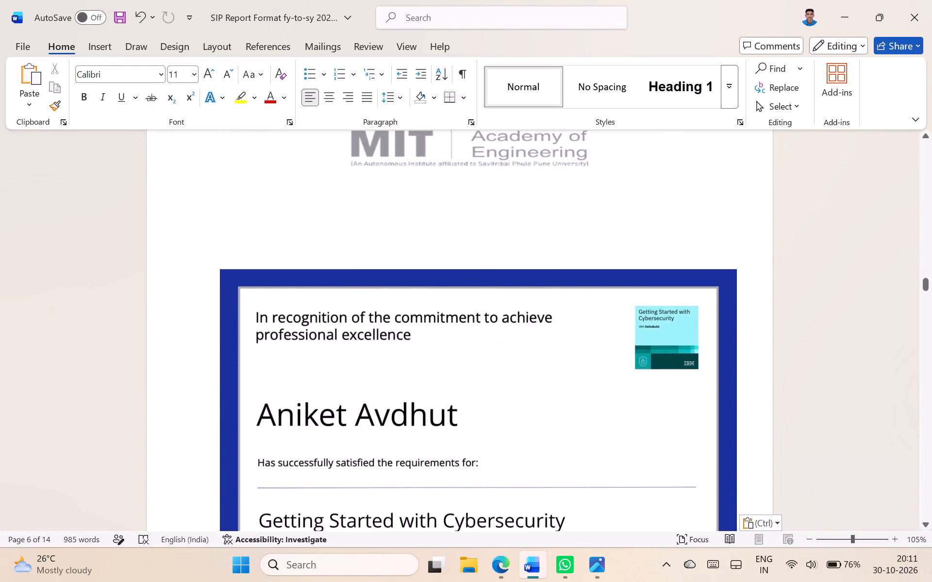
click(513, 348)
click(505, 46)
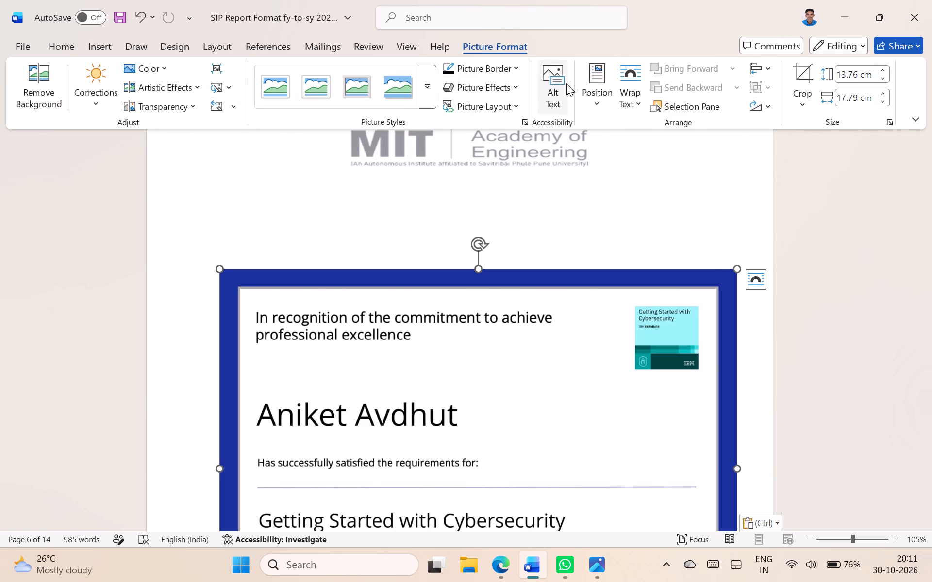
click(602, 100)
click(634, 226)
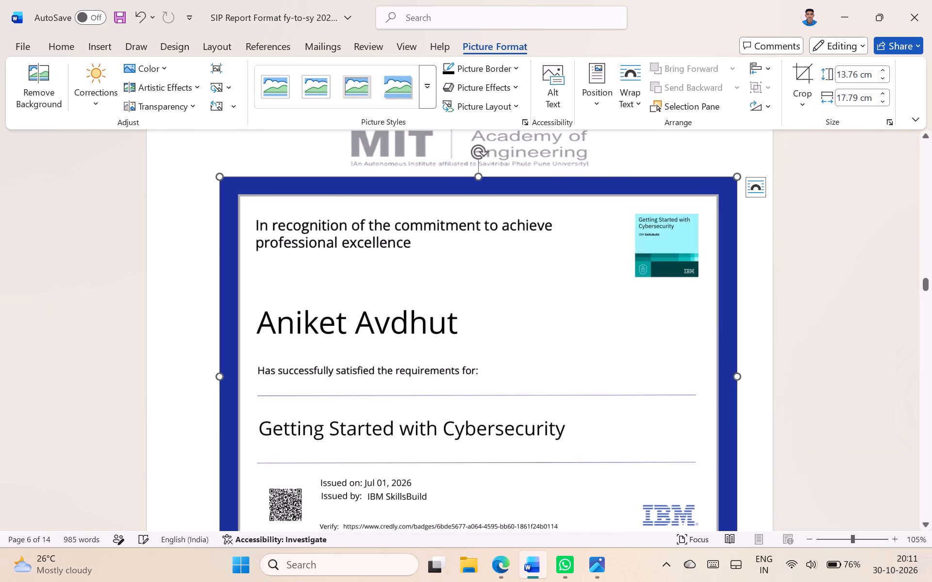
Shrink the Getting Started with Cybersecurity certificate to about 12.21 cm high by 15.79 cm wide.
scroll(613, 171, down, 5)
scroll(638, 204, down, 2)
drag(735, 323, 723, 269)
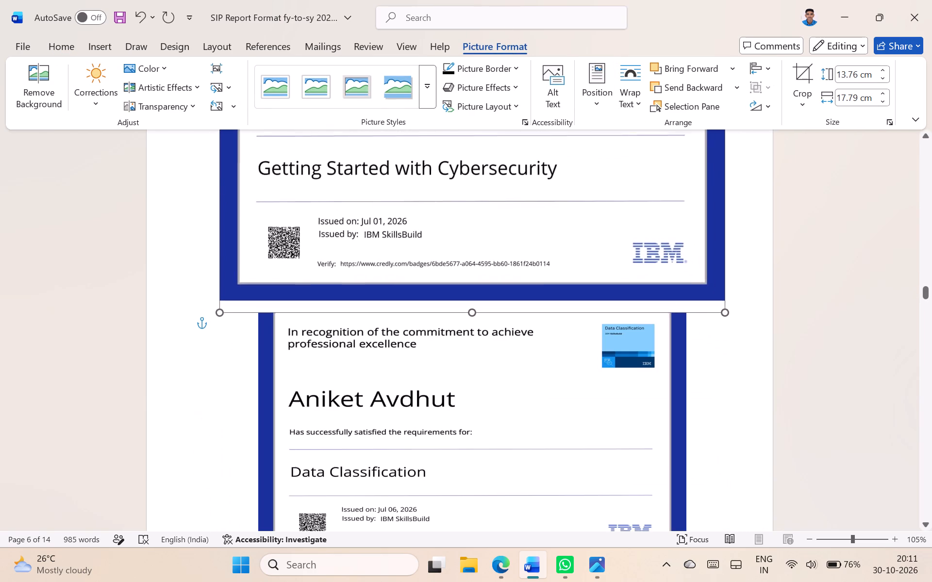
drag(723, 269, 695, 188)
scroll(734, 227, up, 5)
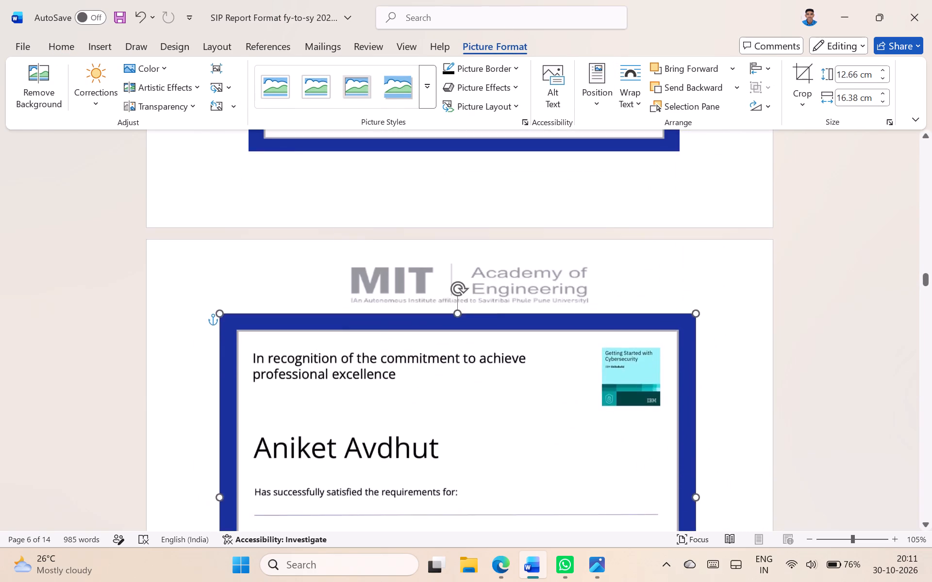
scroll(721, 209, up, 3)
scroll(721, 207, down, 4)
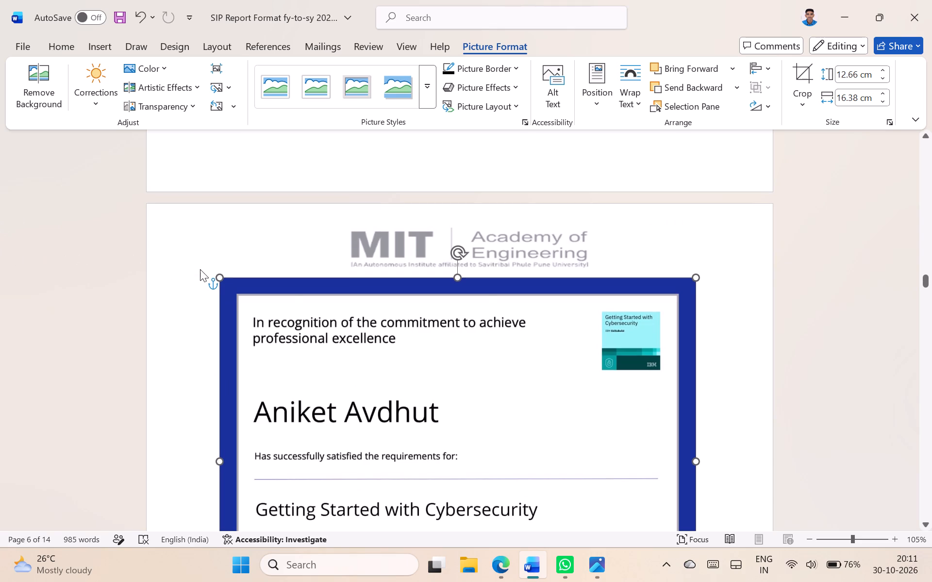
click(213, 282)
drag(217, 276, 217, 277)
drag(217, 277, 237, 323)
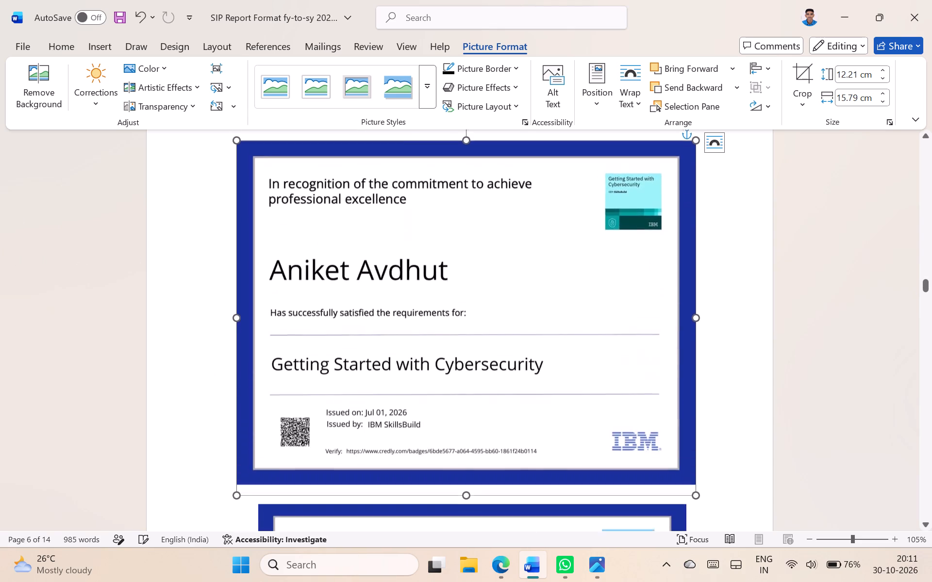
Move the Data Classification certificate down and slightly left, leaving a wider gap below the Cybersecurity certificate.
scroll(324, 192, down, 3)
scroll(366, 310, down, 8)
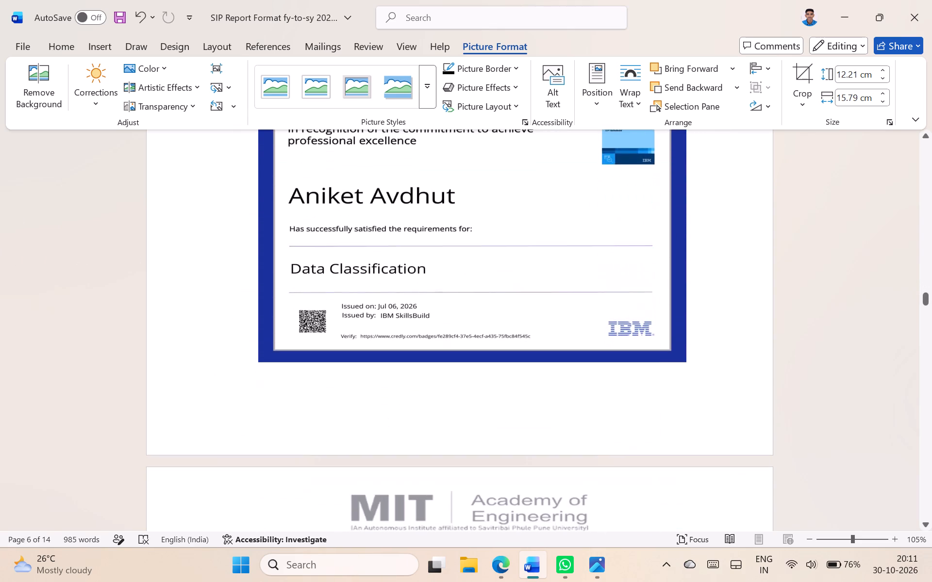
drag(399, 268, 391, 323)
Reduce the Getting Started with Cybersecurity certificate to about 11.51 cm high by 15.19 cm wide.
scroll(429, 298, up, 7)
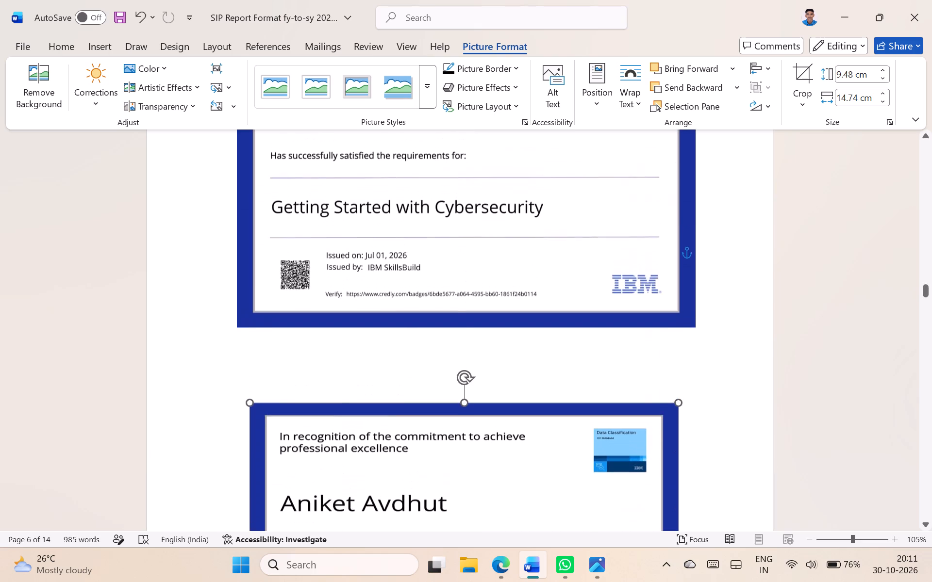
click(449, 279)
scroll(539, 262, up, 16)
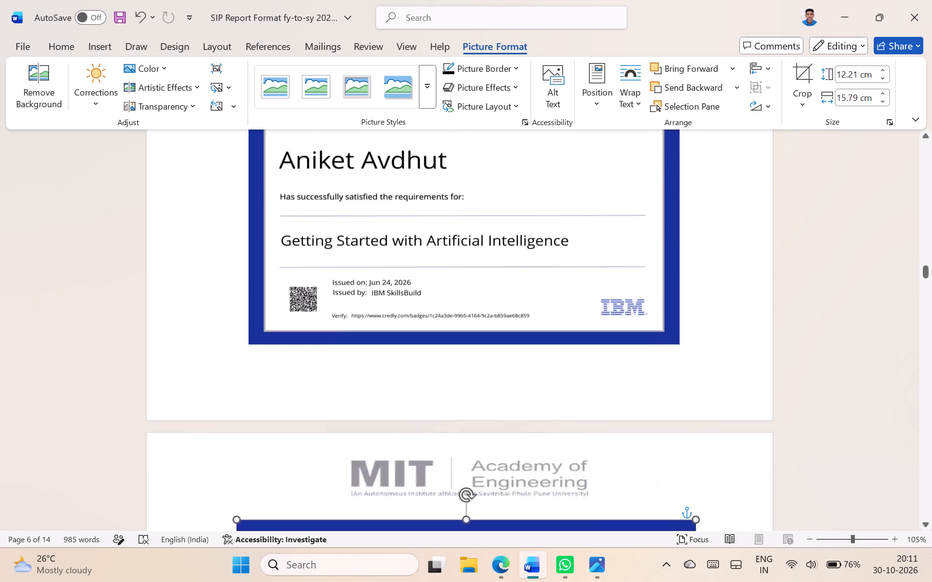
scroll(540, 260, up, 2)
scroll(540, 260, down, 11)
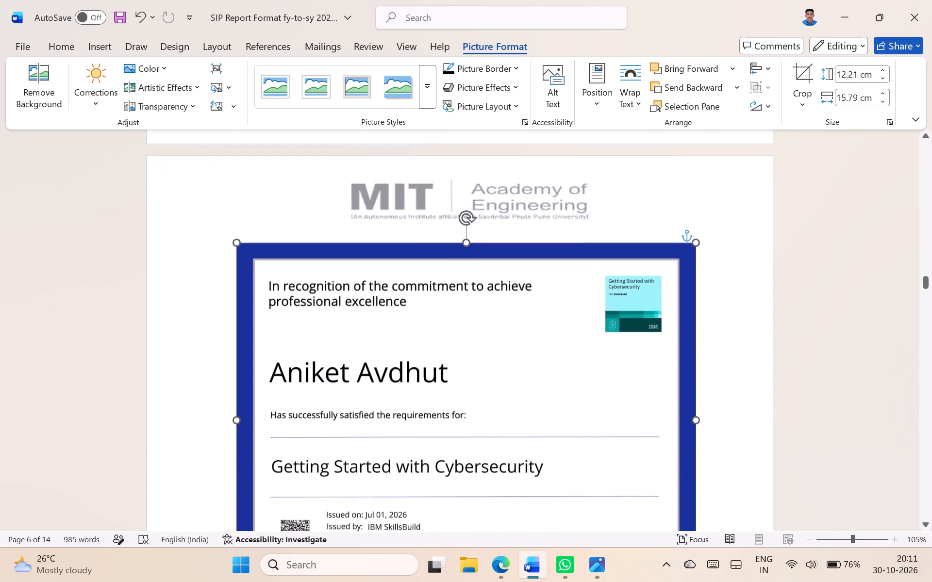
drag(698, 241, 702, 265)
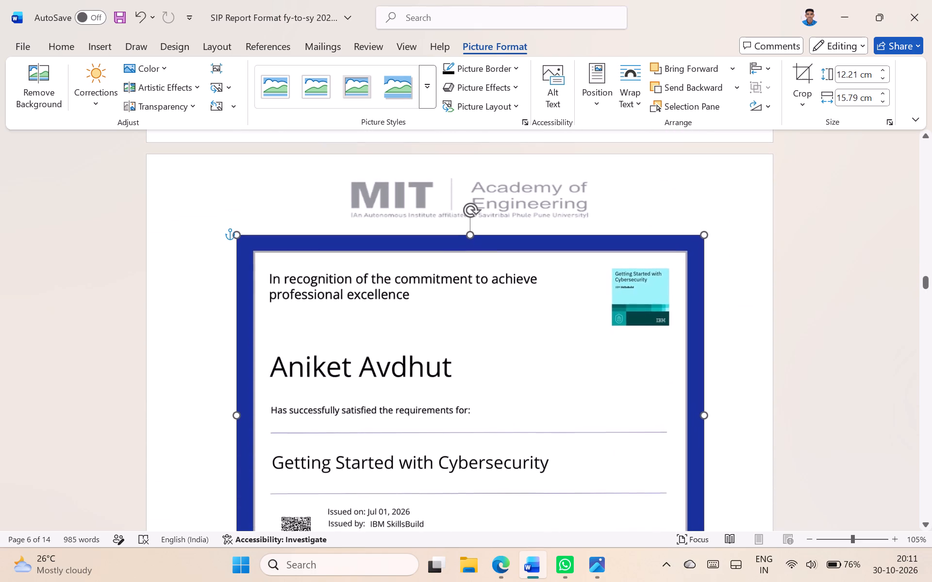
drag(702, 265, 676, 256)
scroll(627, 334, down, 4)
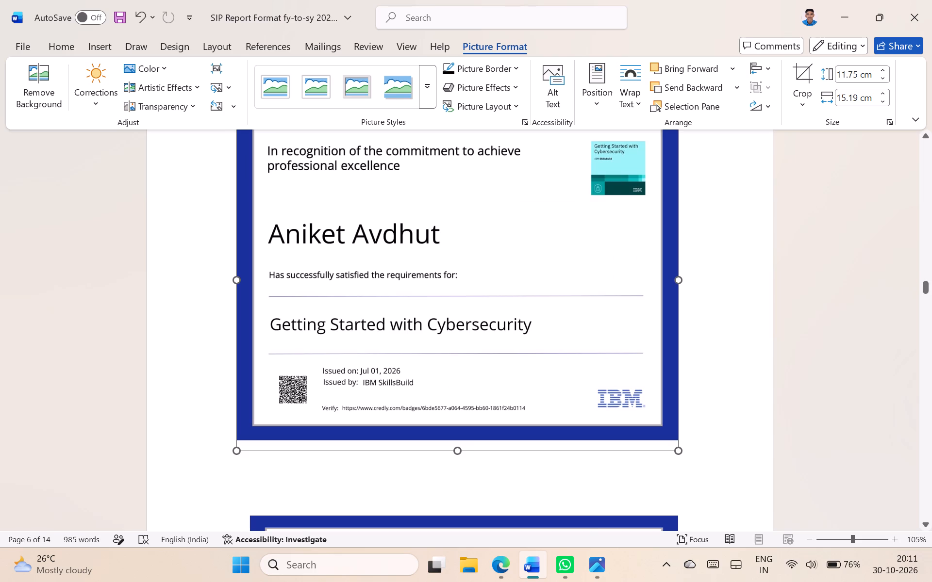
drag(462, 450, 463, 452)
drag(463, 452, 466, 444)
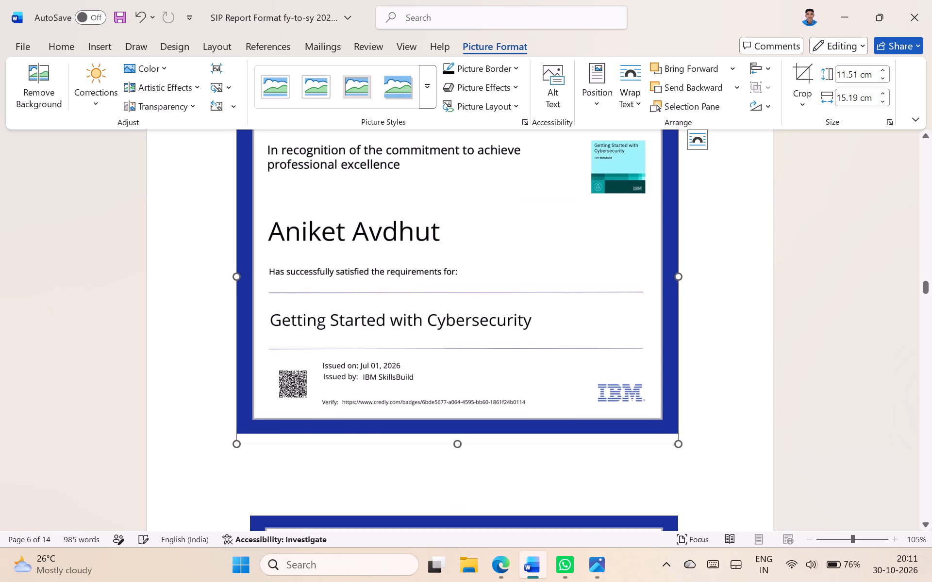
Crop the blank strip below the Cybersecurity certificate's blue frame, bringing the picture height to about 11.18 cm.
click(557, 260)
click(803, 103)
click(806, 86)
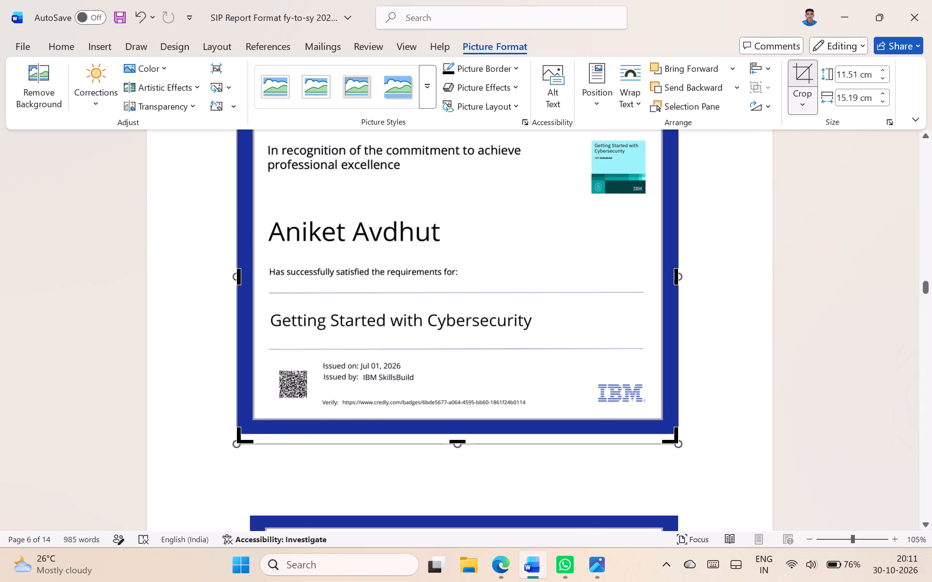
drag(466, 443, 465, 434)
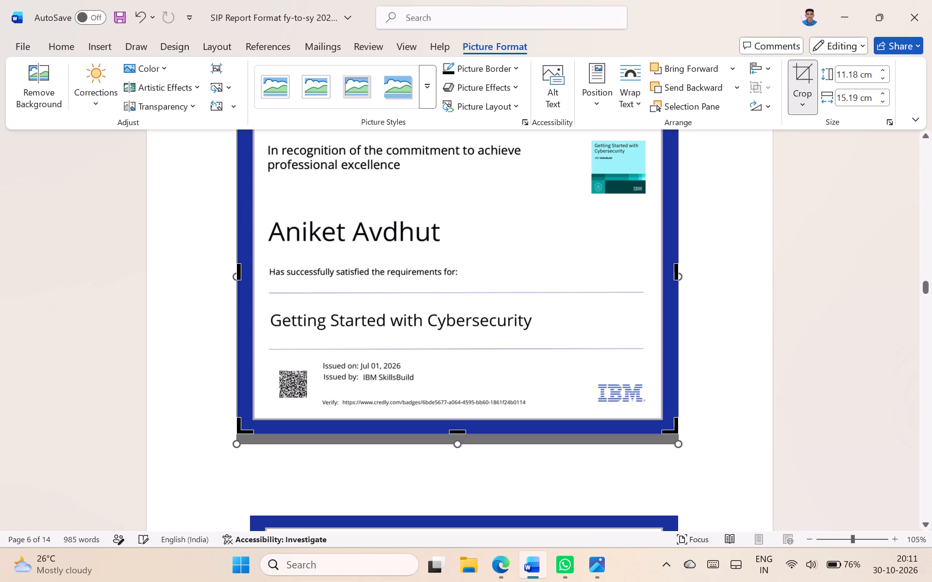
scroll(719, 369, up, 5)
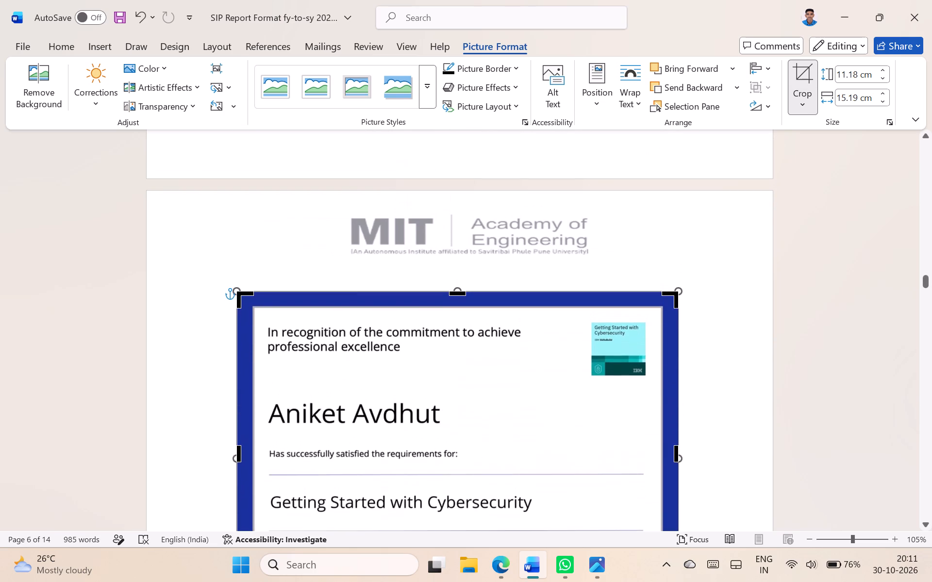
drag(680, 294, 686, 302)
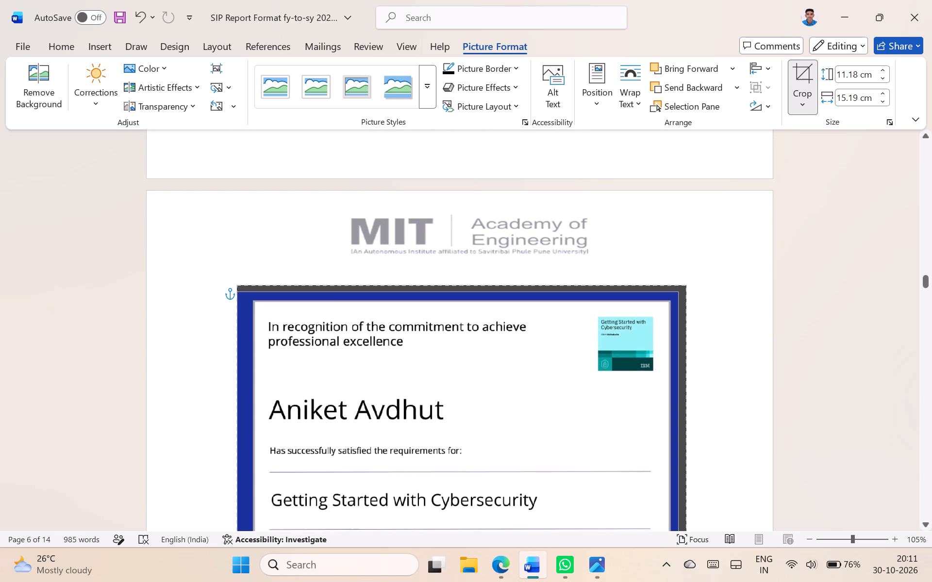
drag(686, 302, 678, 304)
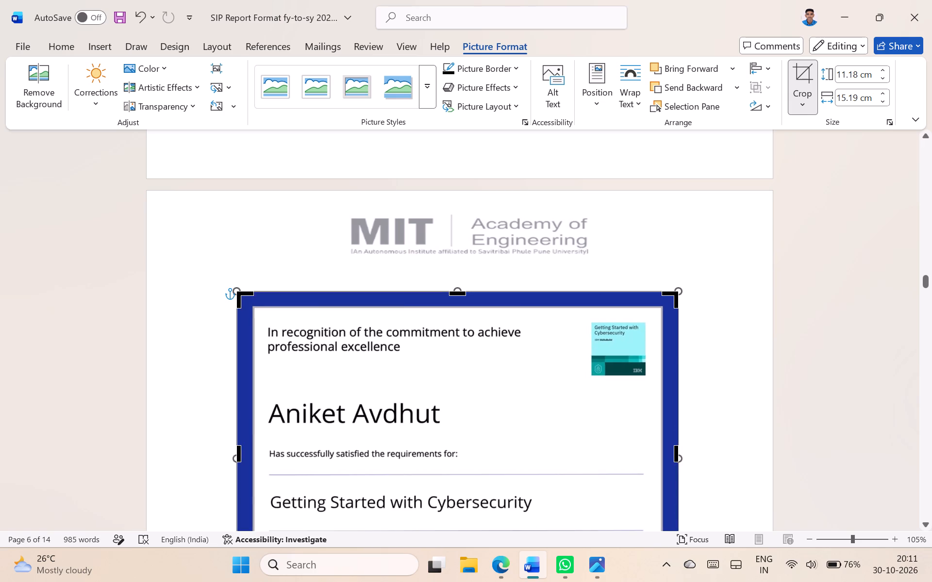
scroll(706, 354, down, 3)
click(714, 332)
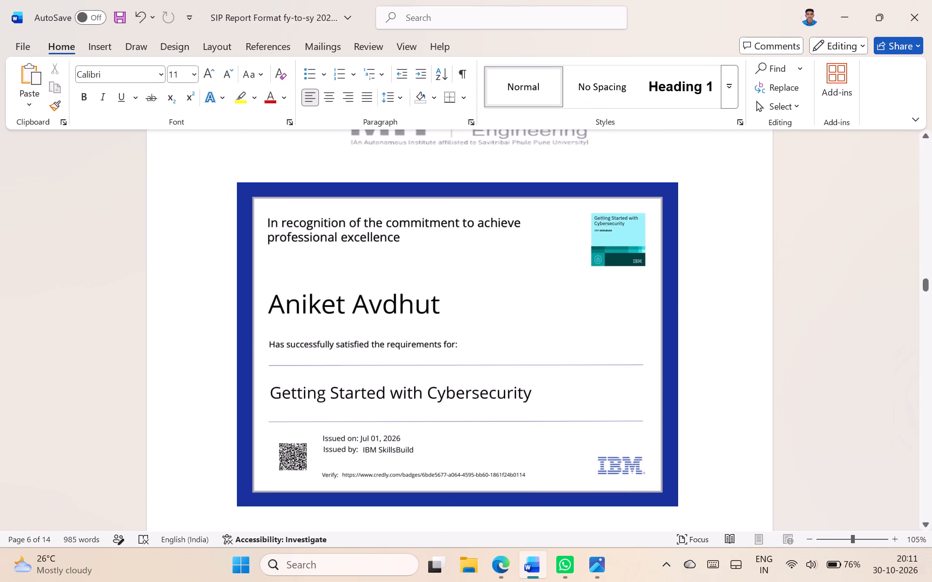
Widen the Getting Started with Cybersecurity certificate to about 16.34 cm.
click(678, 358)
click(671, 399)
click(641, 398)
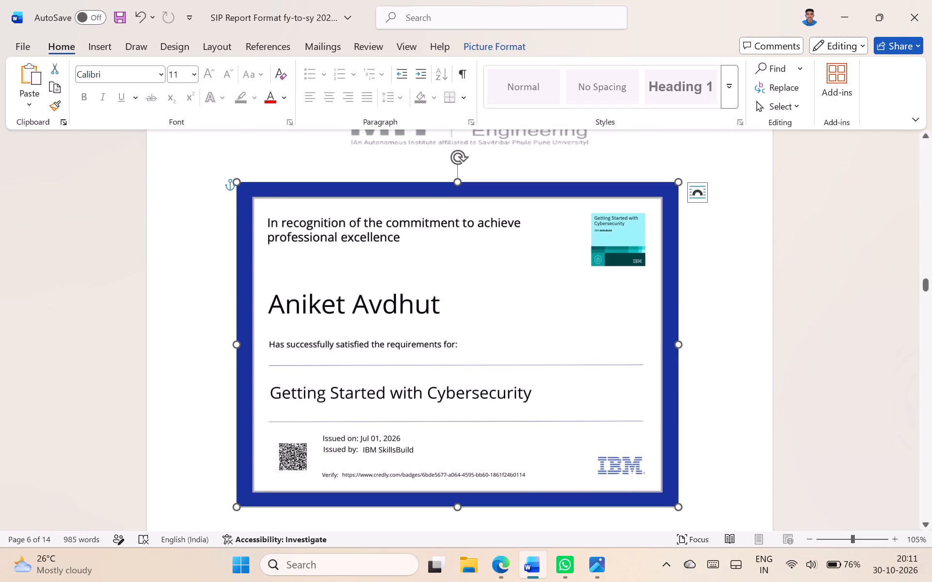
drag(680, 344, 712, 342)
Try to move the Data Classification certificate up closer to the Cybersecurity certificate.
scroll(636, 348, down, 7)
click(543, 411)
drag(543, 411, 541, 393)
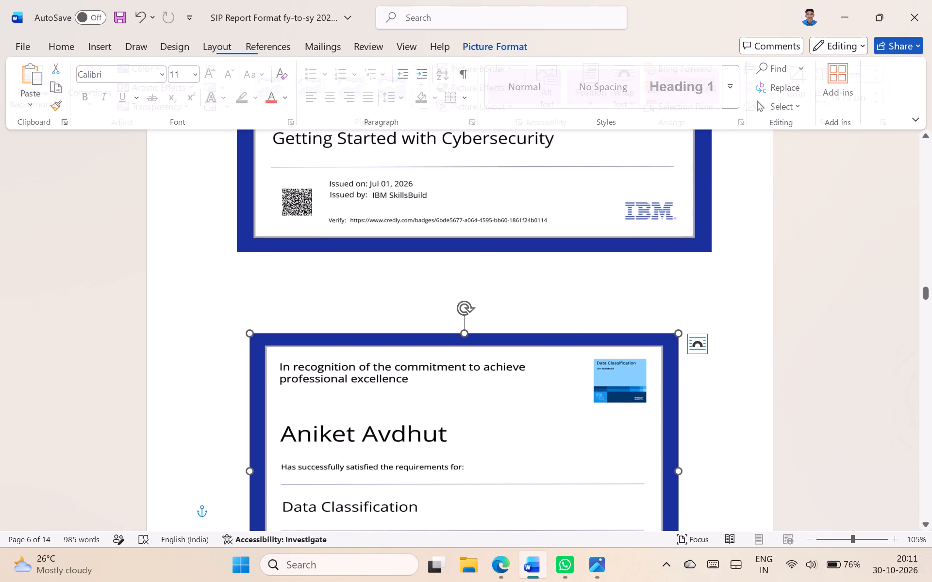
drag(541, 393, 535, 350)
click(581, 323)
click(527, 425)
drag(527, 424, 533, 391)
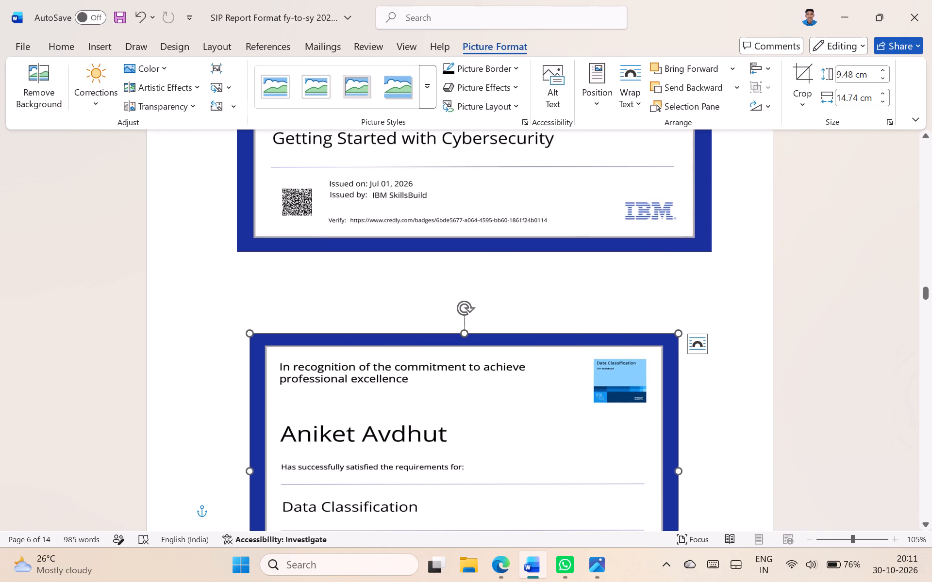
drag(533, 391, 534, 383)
Shrink the Getting Started with Cybersecurity certificate to about 10.56 cm high by 14.44 cm wide.
scroll(561, 314, up, 2)
click(570, 283)
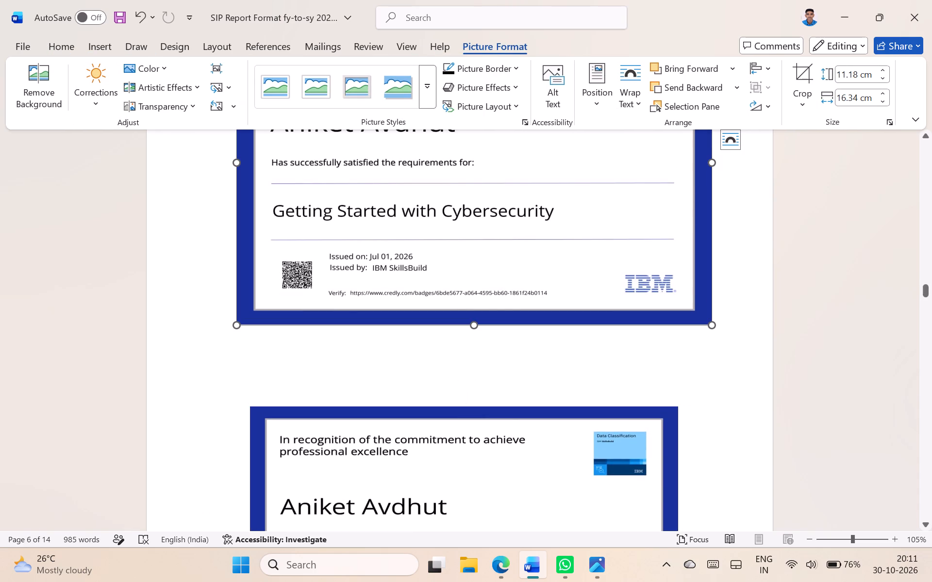
drag(713, 162, 687, 171)
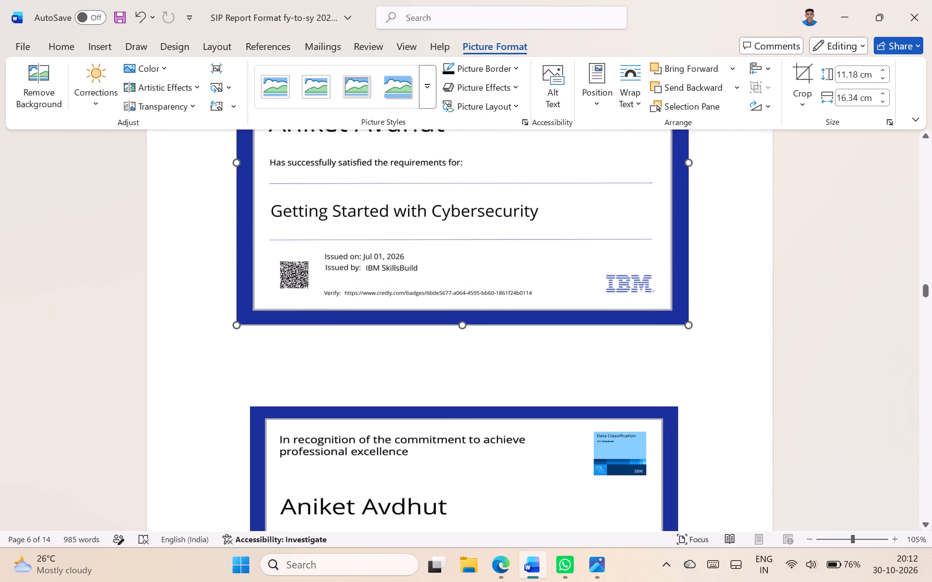
drag(687, 171, 680, 172)
scroll(656, 263, up, 2)
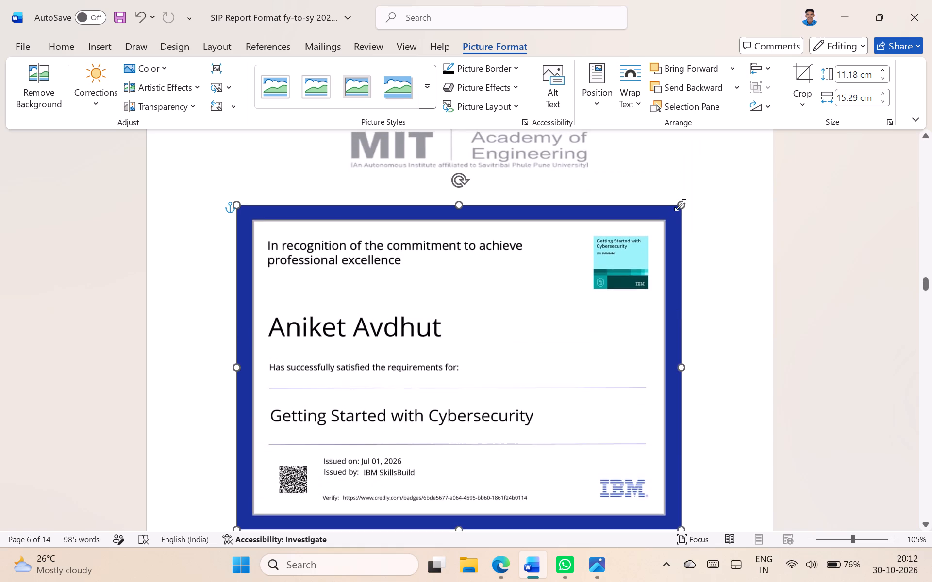
drag(680, 205, 656, 225)
Move the Getting Started with Cybersecurity certificate right and slightly down, below the MIT Academy of Engineering header.
drag(608, 322, 644, 303)
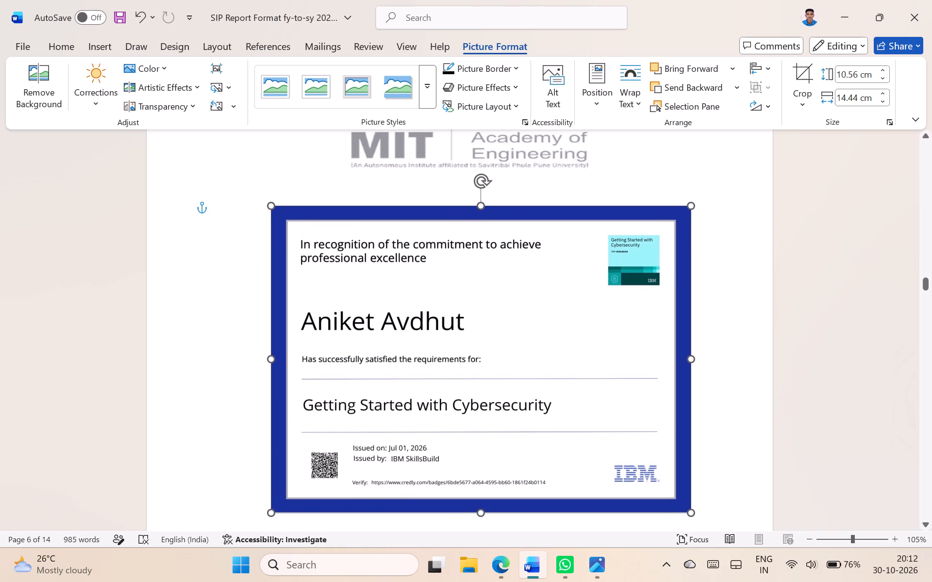
drag(644, 303, 648, 317)
Move the Data Classification certificate up and slightly right, narrowing the gap below the Cybersecurity certificate.
scroll(649, 310, down, 8)
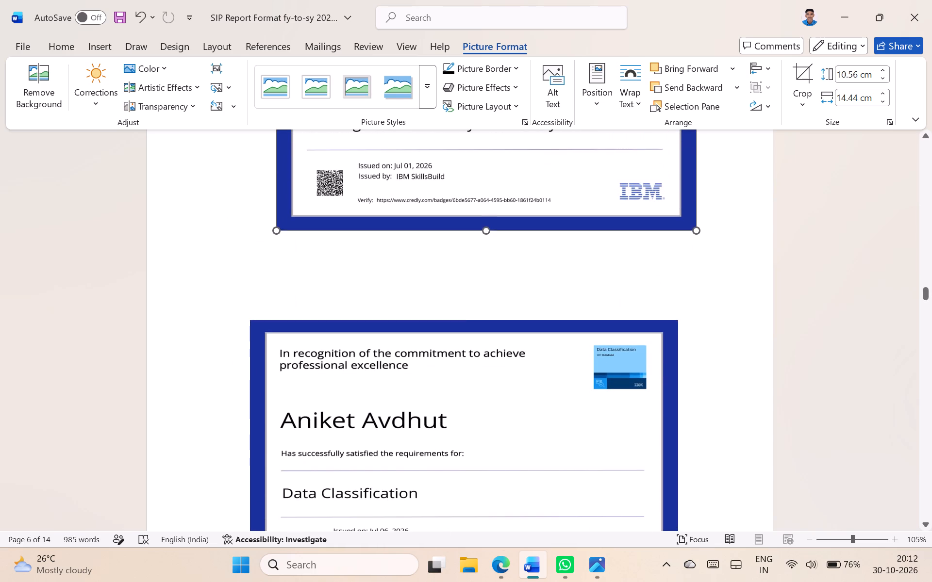
click(573, 403)
drag(572, 403, 597, 351)
click(646, 281)
click(550, 376)
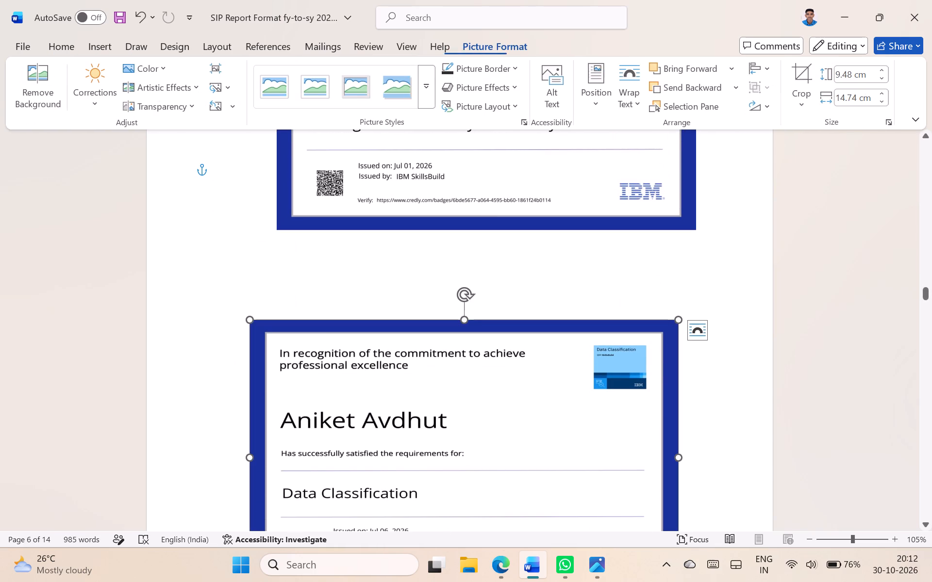
Position the Data Classification certificate at bottom center with text wrapping, and move it up close below the Cybersecurity certificate.
click(585, 108)
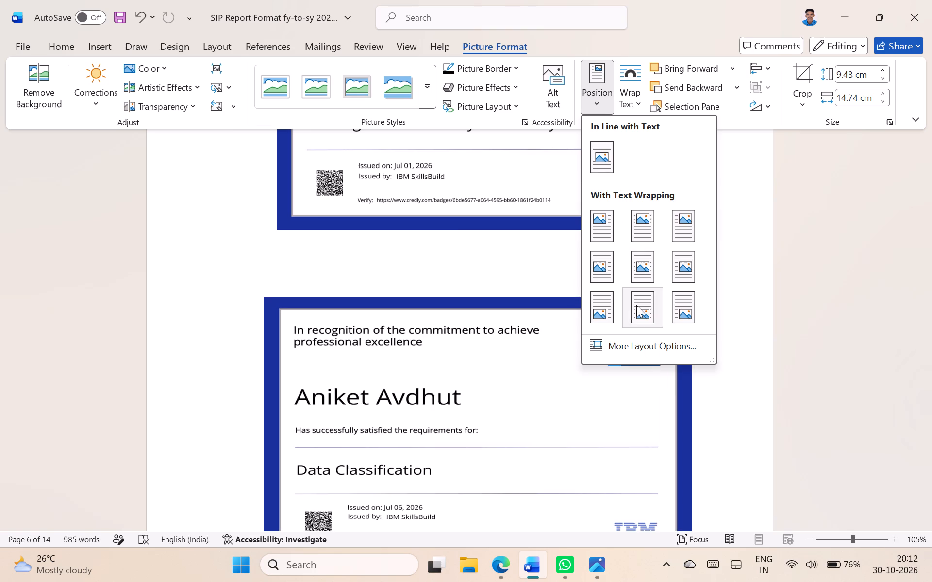
click(636, 305)
drag(553, 401, 557, 363)
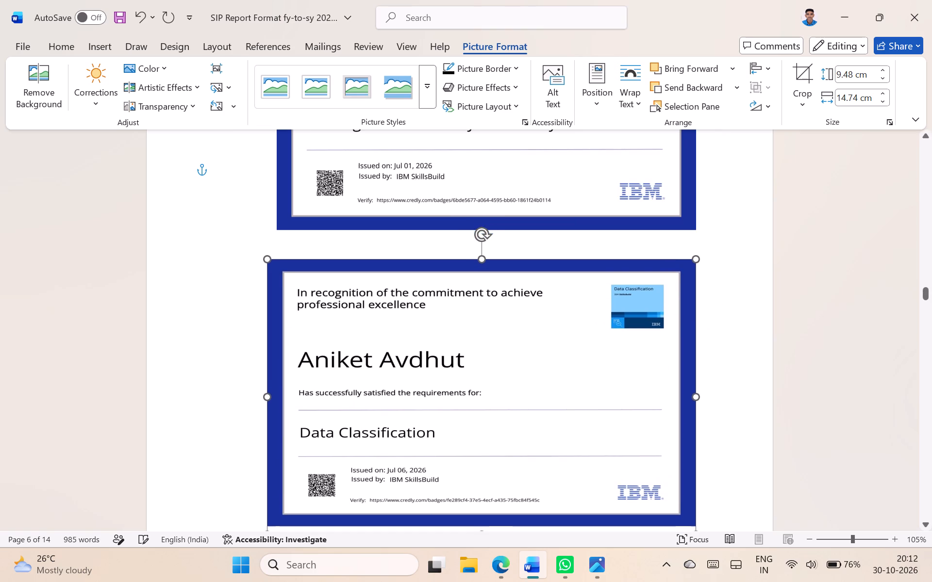
drag(557, 363, 555, 368)
Move the Getting Started with Cybersecurity certificate slightly left and down, and widen it to about 14.84 cm to match the Data Classification certificate.
drag(550, 183, 530, 196)
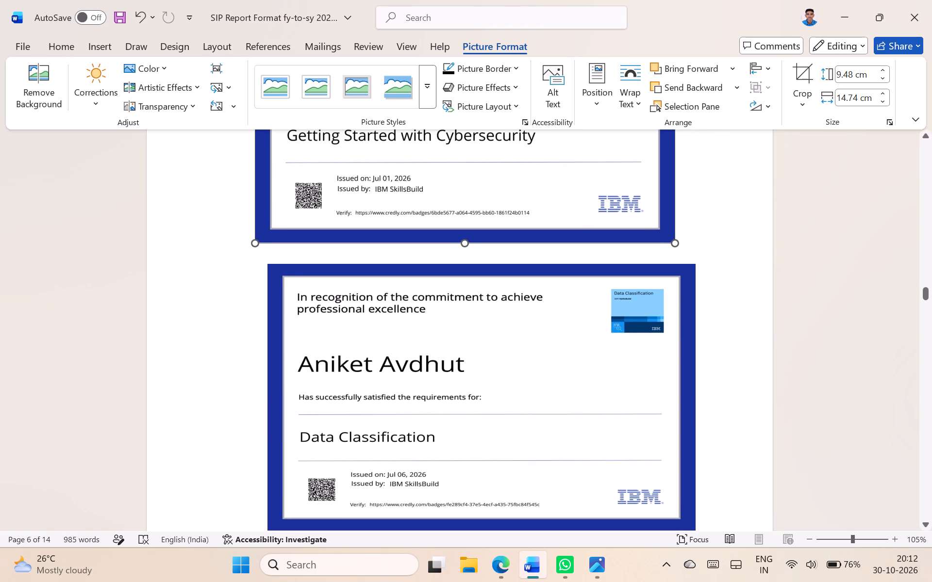
drag(530, 196, 538, 196)
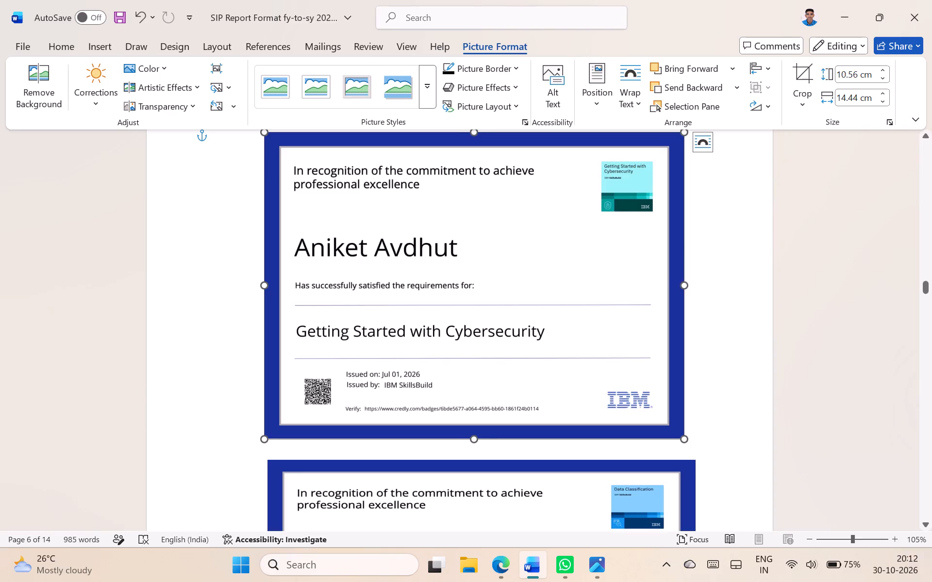
drag(686, 285, 695, 284)
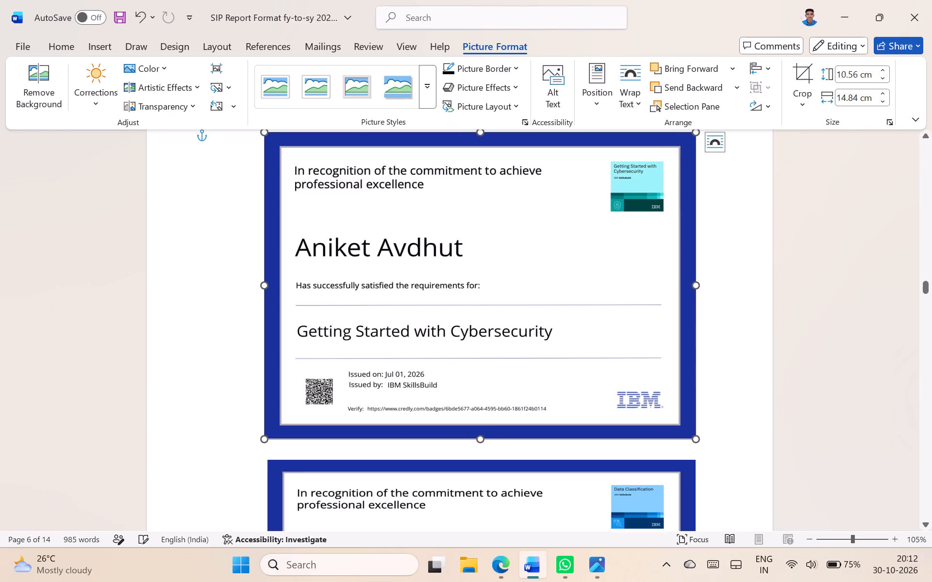
click(721, 285)
Review the layout of the internship and IBM SkillsBuild certificate pages up to the Acknowledgement page.
scroll(692, 301, down, 5)
scroll(689, 300, up, 20)
scroll(689, 300, up, 2)
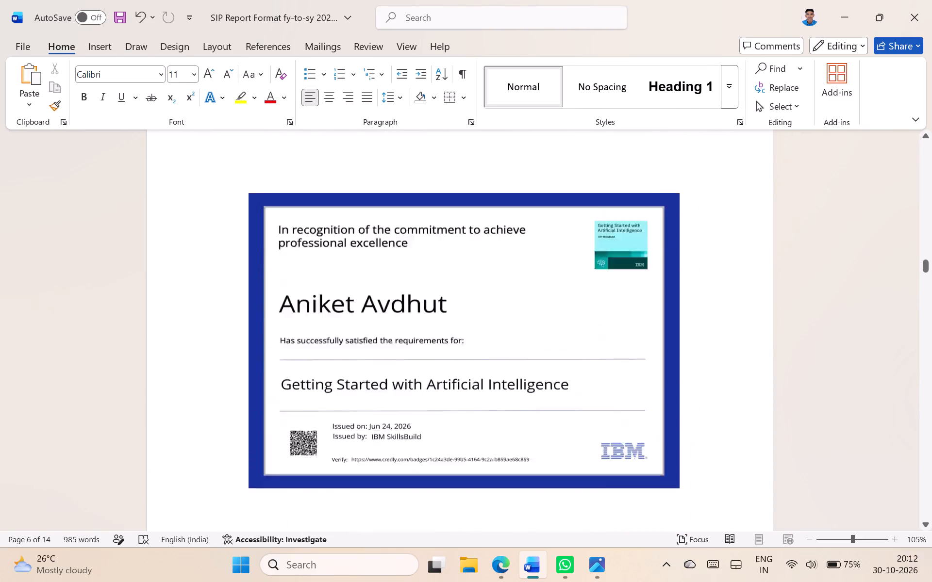
scroll(687, 298, up, 20)
scroll(687, 298, up, 11)
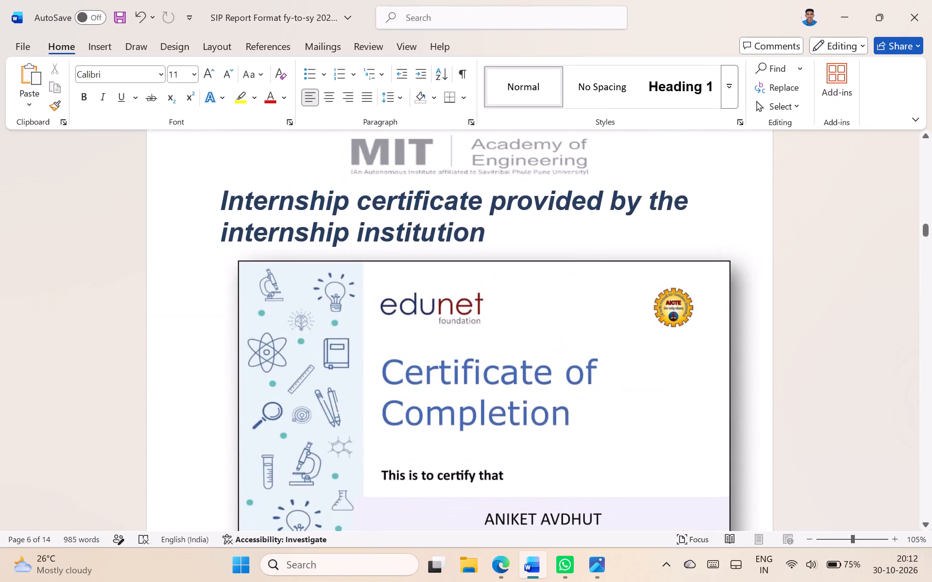
scroll(687, 299, down, 3)
scroll(597, 256, up, 3)
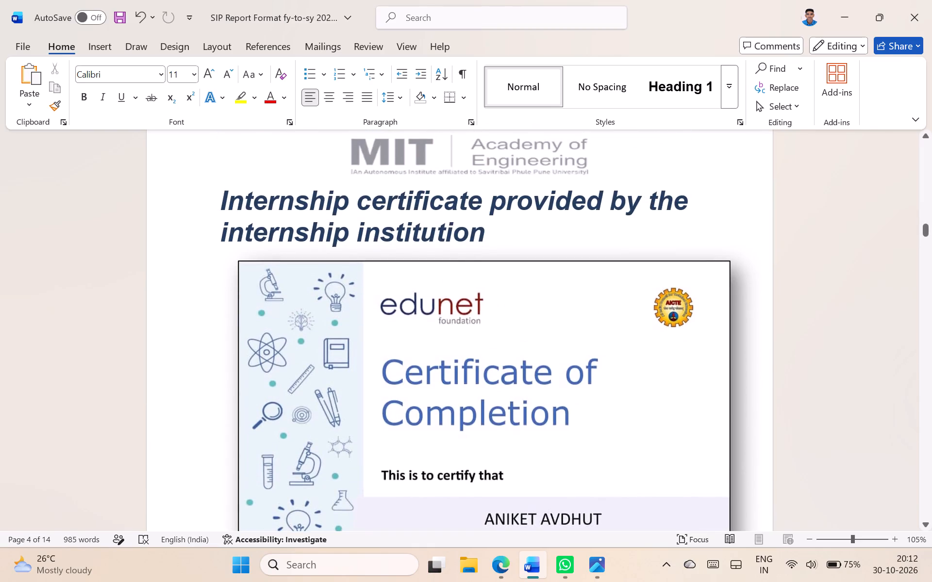
scroll(481, 261, down, 14)
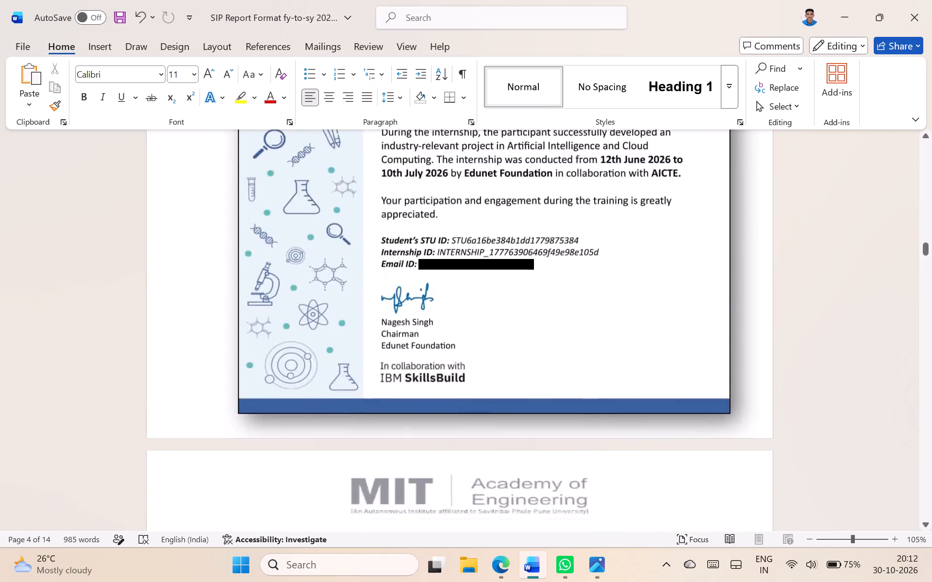
scroll(495, 257, down, 20)
scroll(495, 257, down, 19)
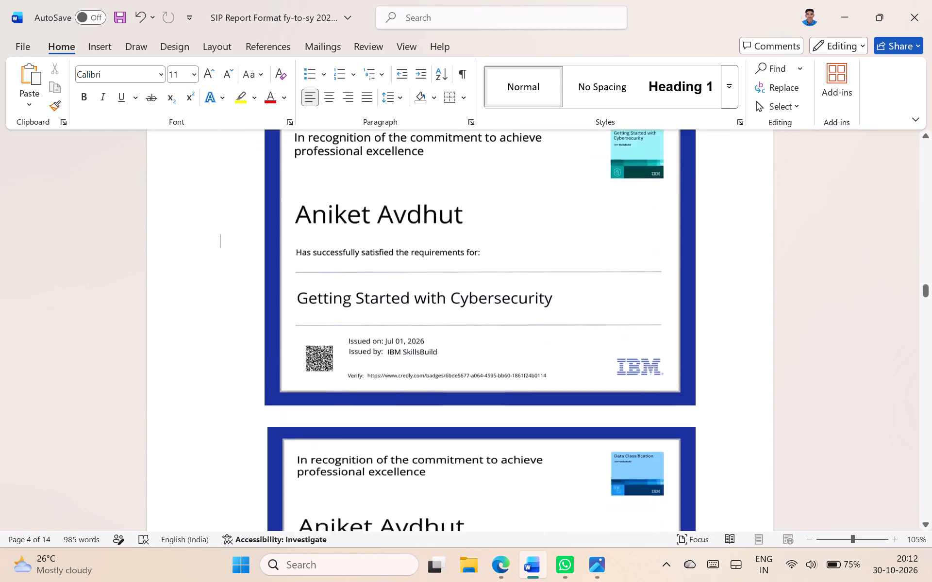
scroll(799, 259, down, 13)
scroll(725, 267, down, 16)
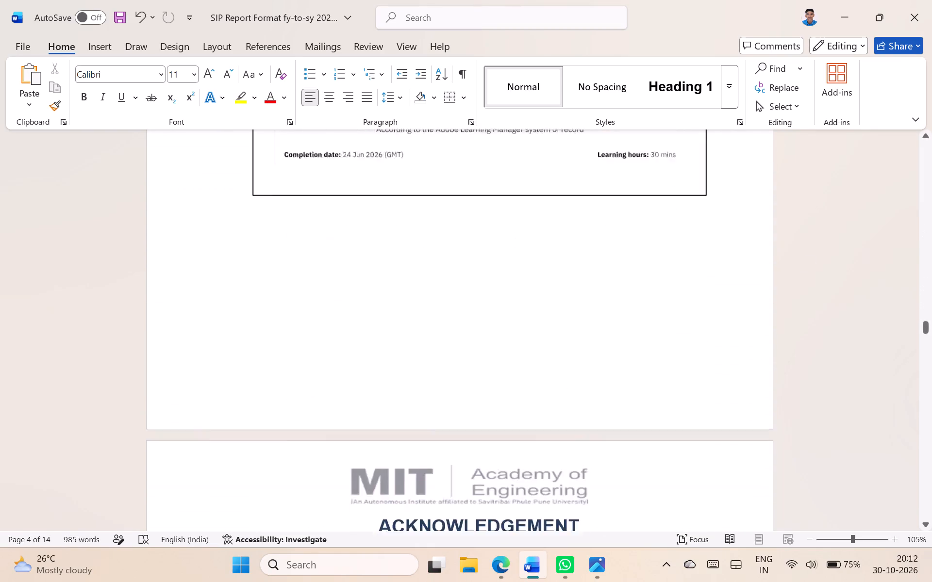
Read through the report's remaining pages, examining the table of contents and the guidelines for the Introduction, discussion and formatting.
scroll(725, 267, down, 18)
scroll(725, 267, up, 2)
scroll(725, 267, down, 4)
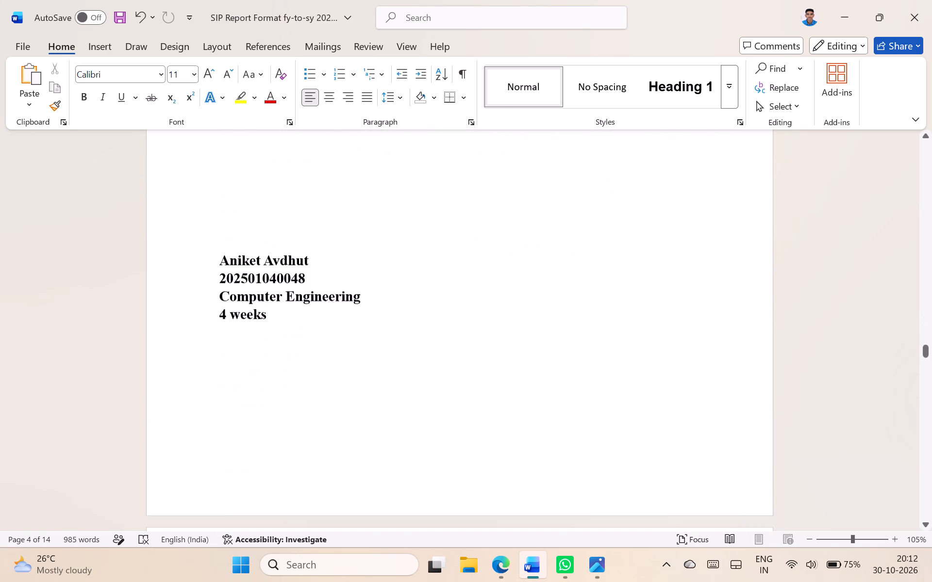
scroll(725, 267, down, 18)
scroll(725, 267, down, 7)
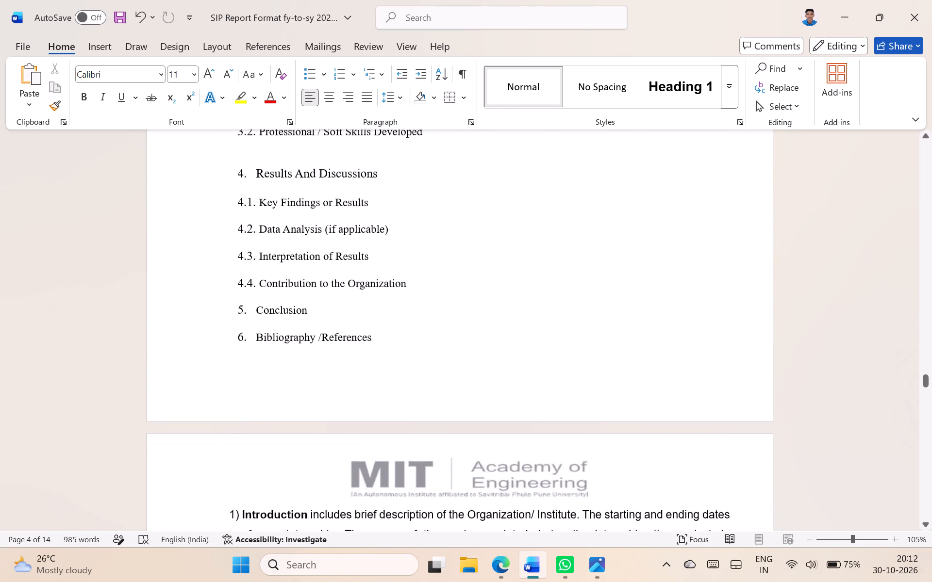
scroll(725, 267, down, 19)
scroll(725, 268, down, 6)
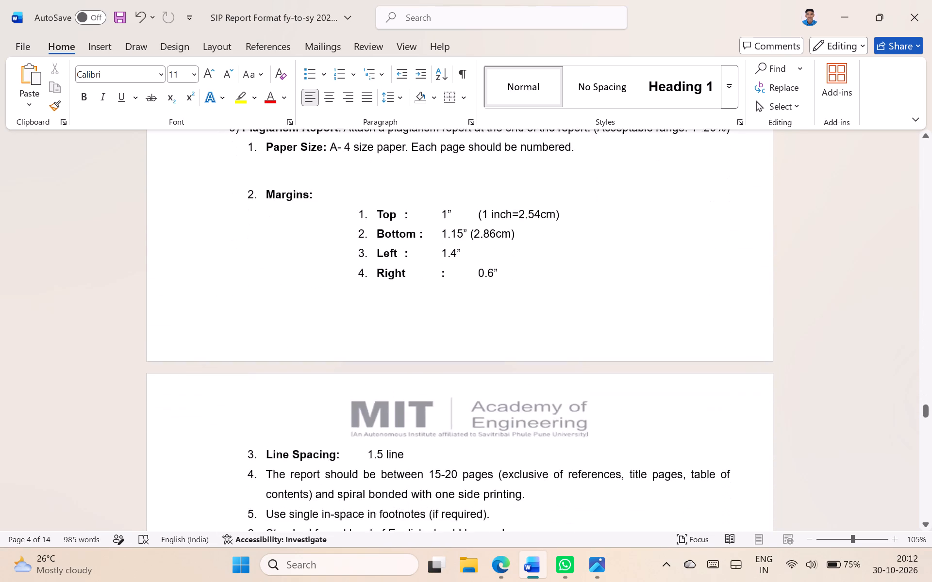
scroll(725, 268, down, 9)
scroll(725, 268, up, 11)
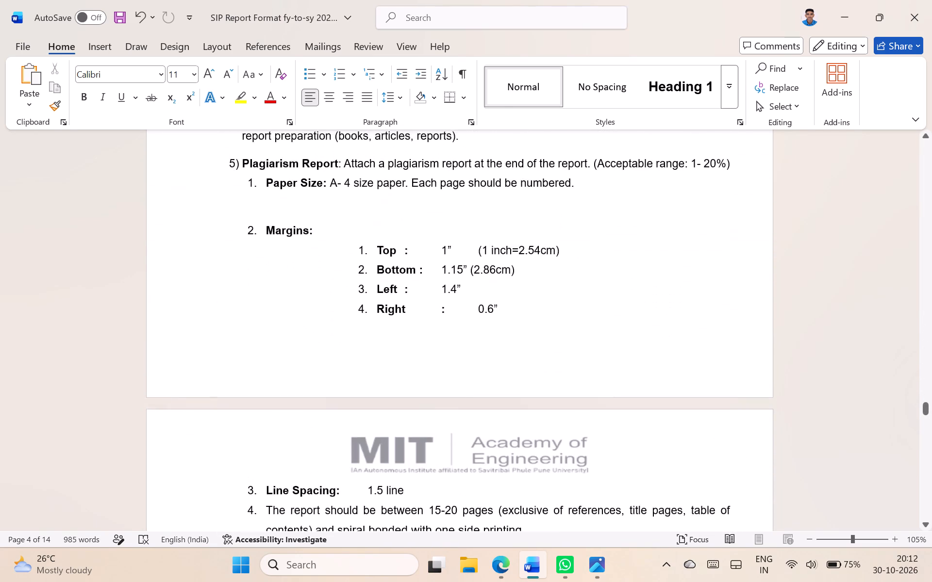
scroll(725, 268, up, 6)
scroll(725, 268, down, 1)
scroll(725, 268, up, 2)
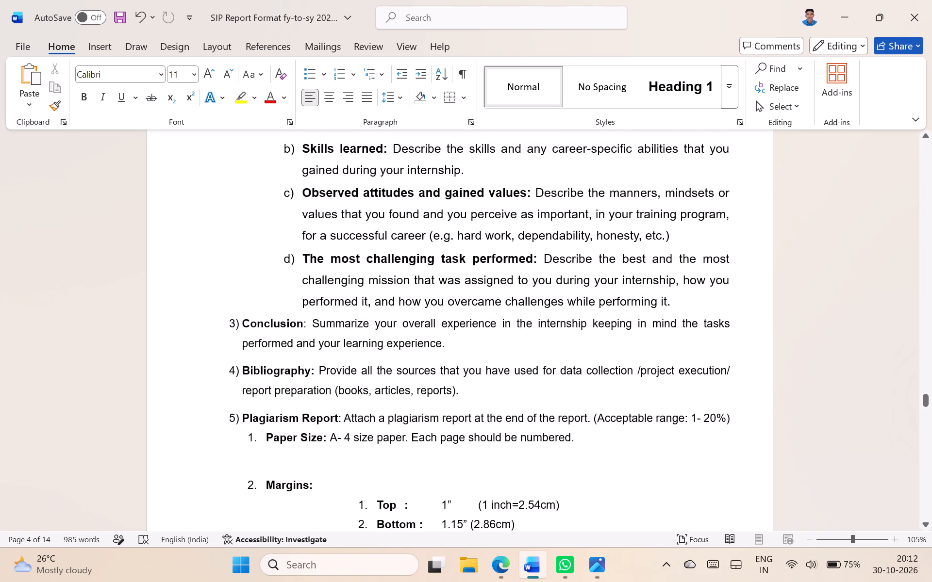
scroll(546, 315, up, 3)
scroll(546, 315, down, 1)
scroll(546, 315, up, 4)
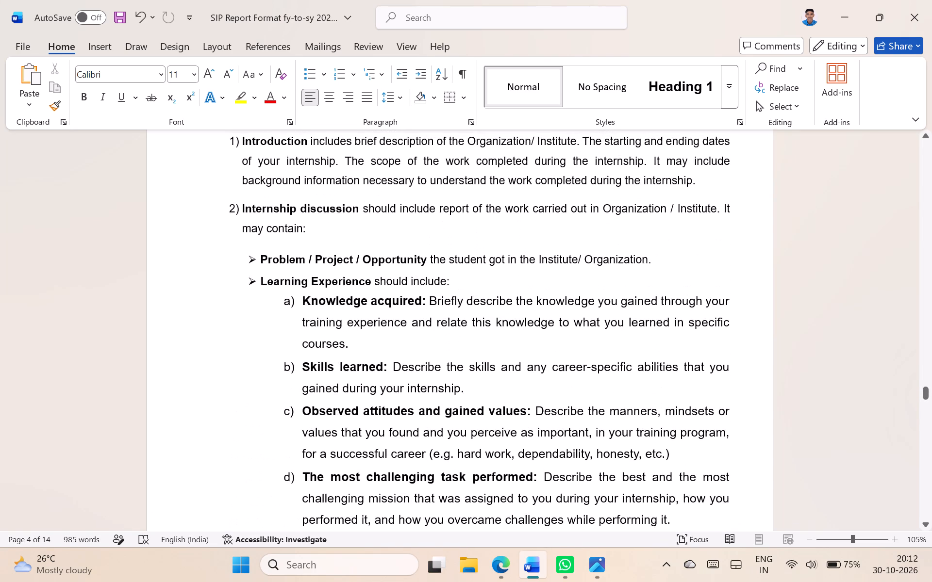
scroll(545, 315, up, 3)
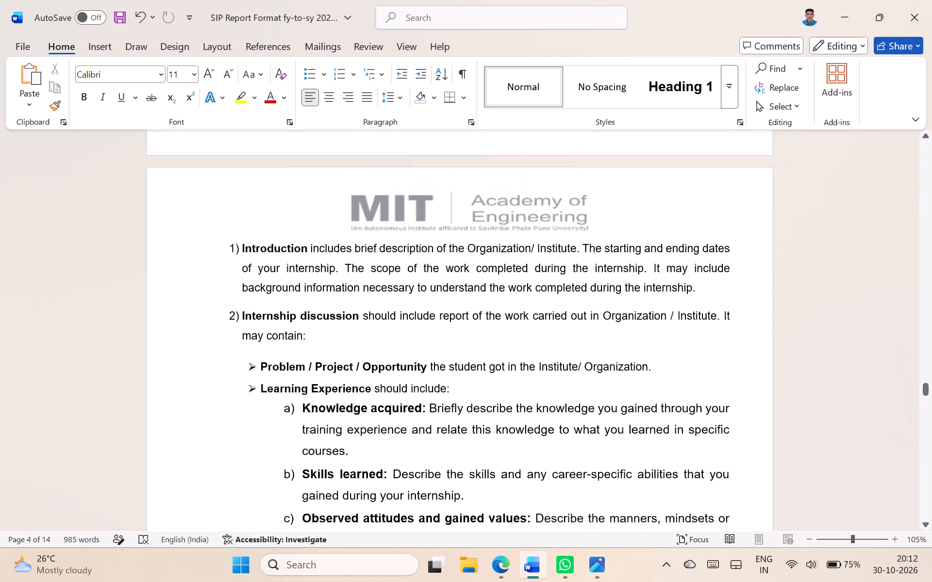
drag(243, 248, 447, 287)
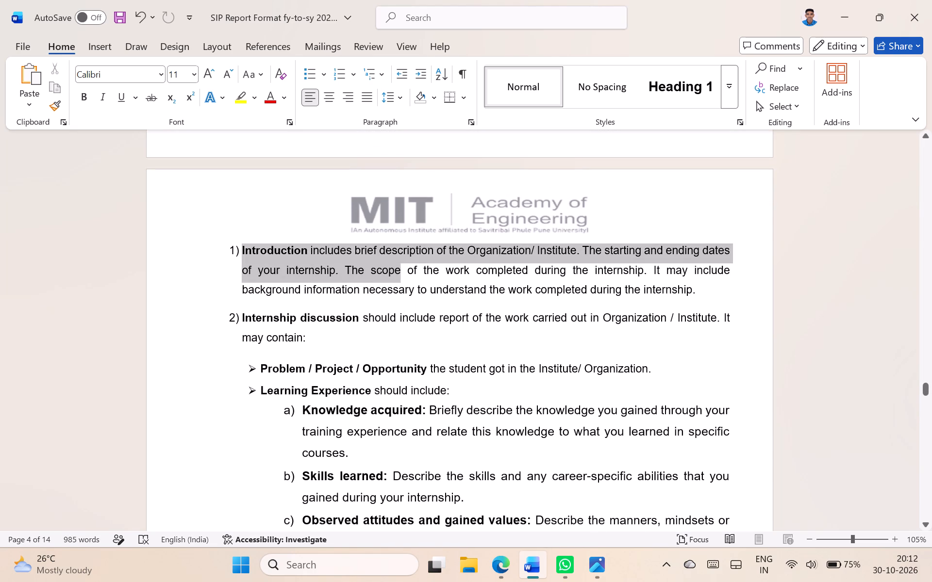
drag(447, 287, 673, 293)
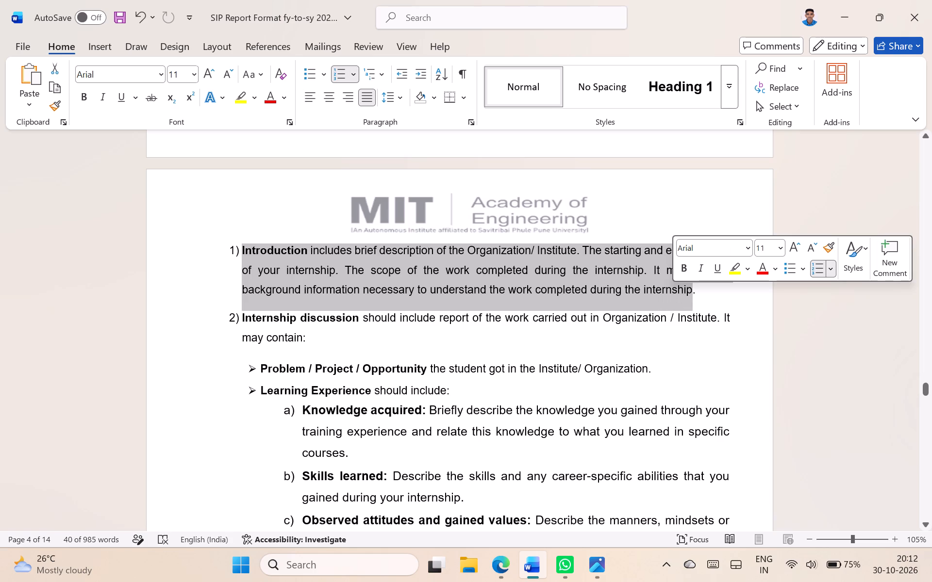
shift+click(702, 289)
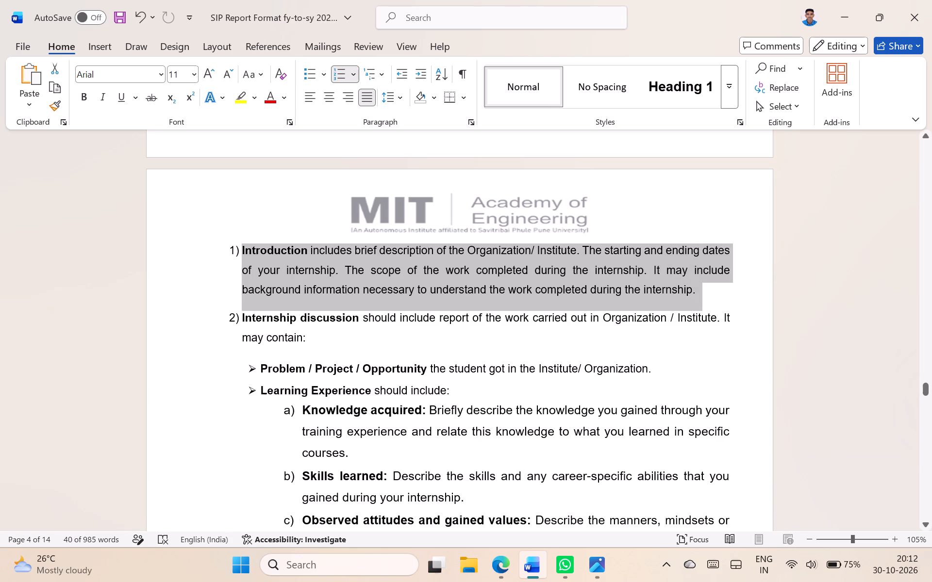
scroll(482, 327, down, 11)
scroll(478, 326, up, 1)
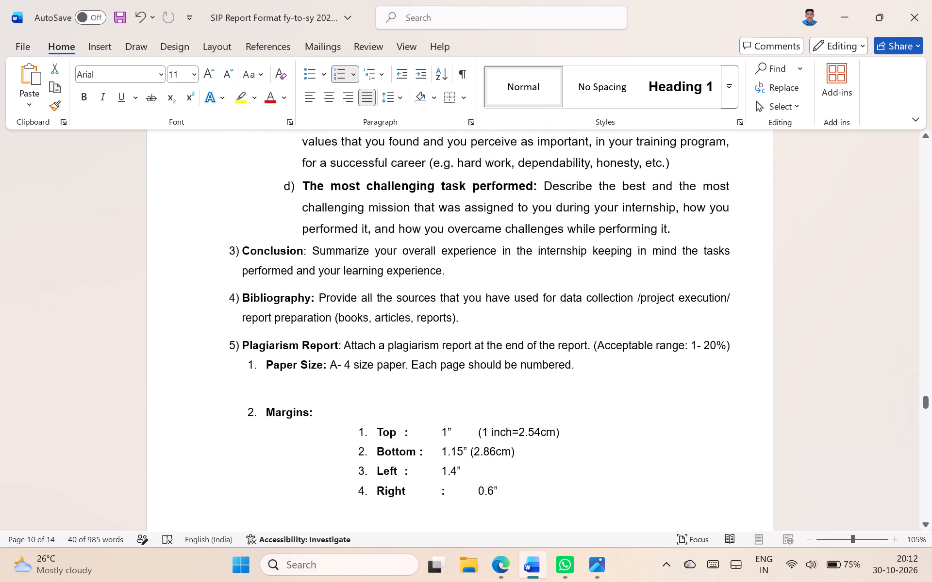
scroll(478, 326, up, 20)
scroll(478, 326, up, 10)
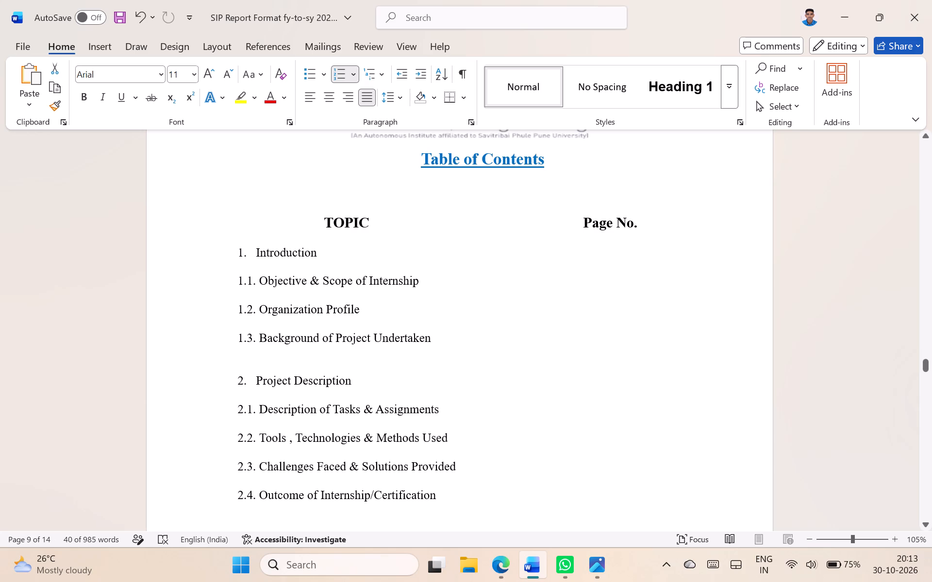
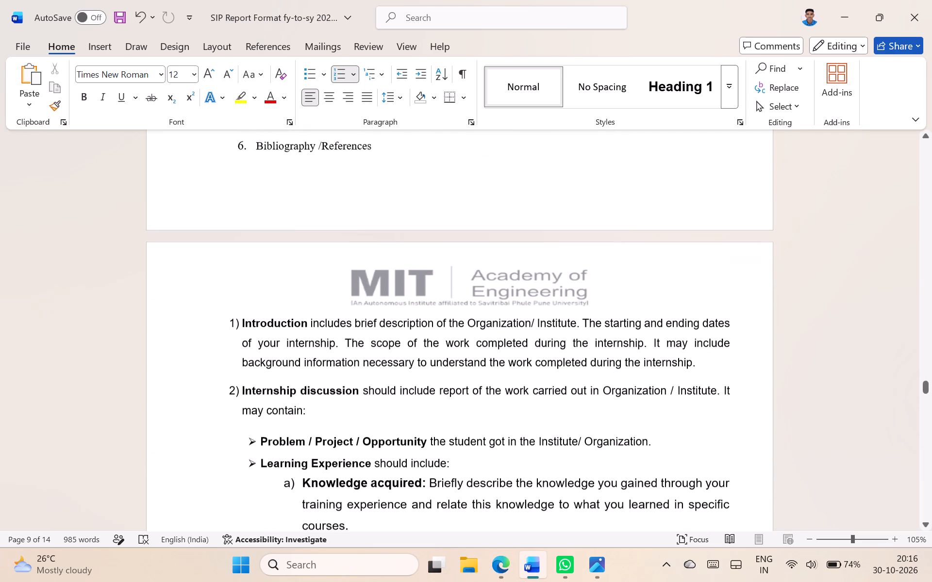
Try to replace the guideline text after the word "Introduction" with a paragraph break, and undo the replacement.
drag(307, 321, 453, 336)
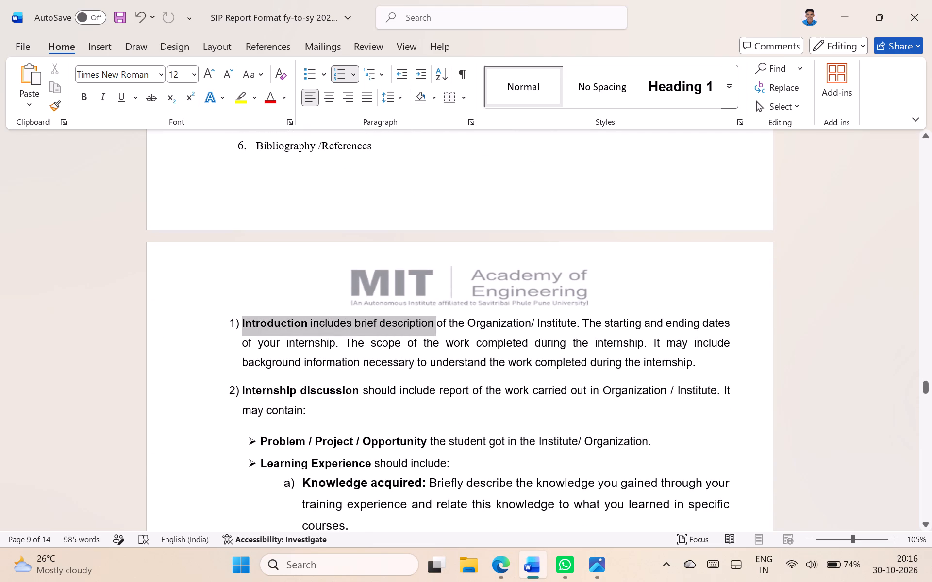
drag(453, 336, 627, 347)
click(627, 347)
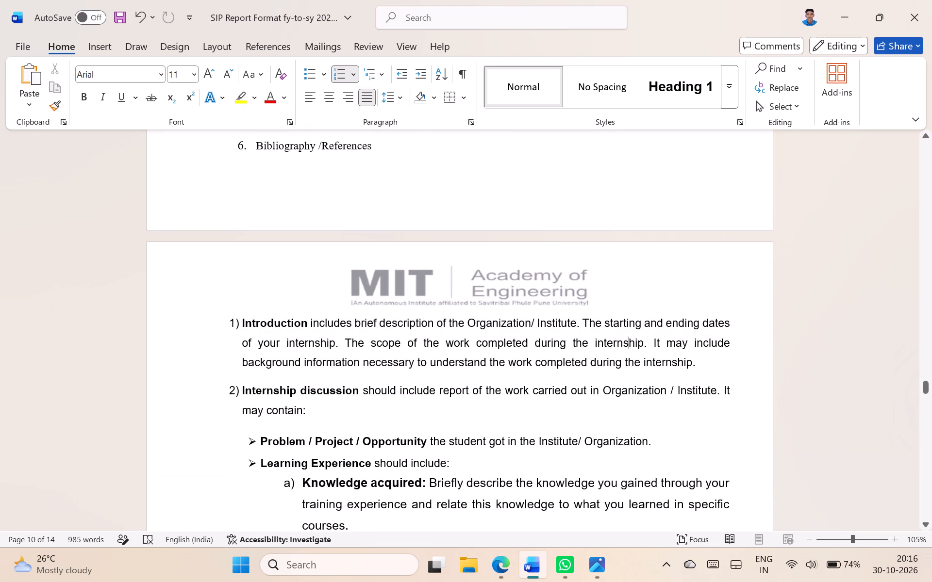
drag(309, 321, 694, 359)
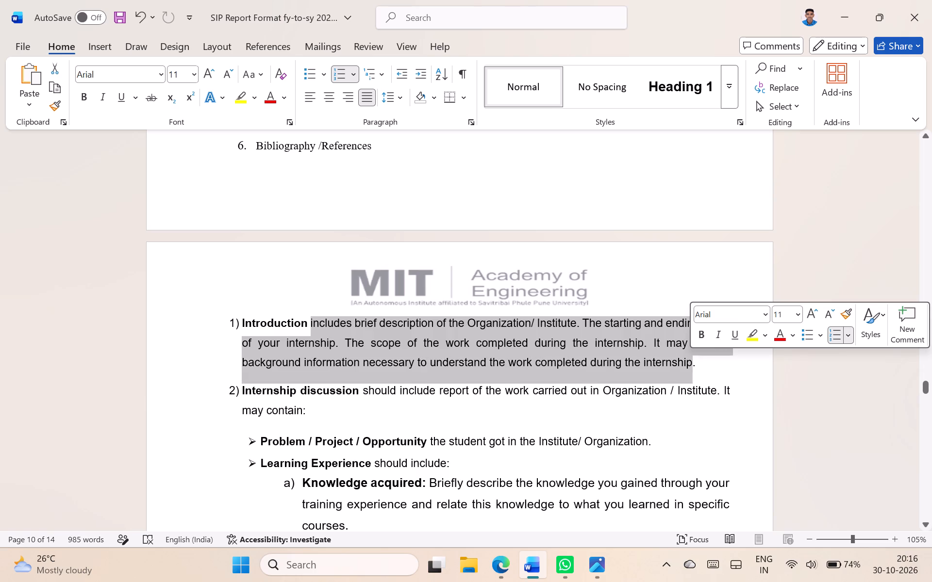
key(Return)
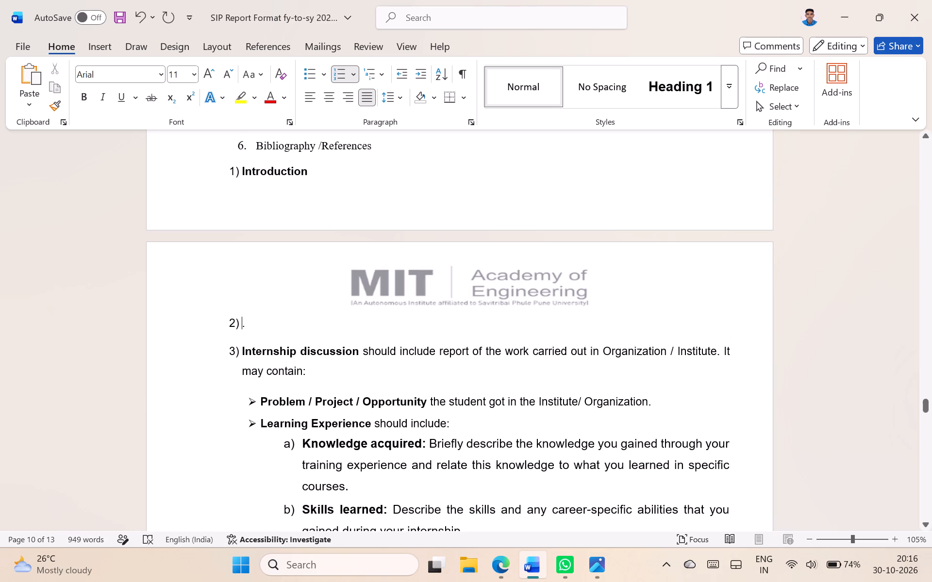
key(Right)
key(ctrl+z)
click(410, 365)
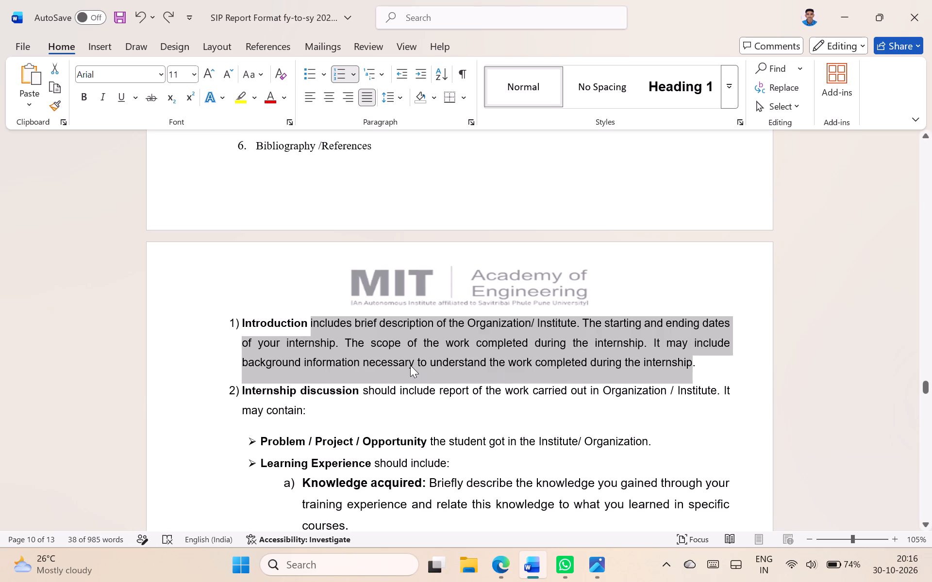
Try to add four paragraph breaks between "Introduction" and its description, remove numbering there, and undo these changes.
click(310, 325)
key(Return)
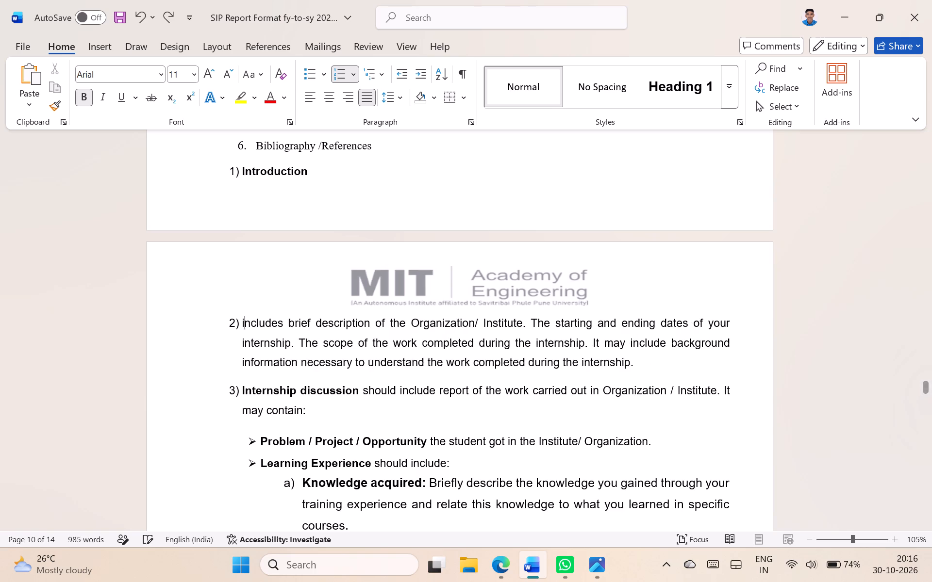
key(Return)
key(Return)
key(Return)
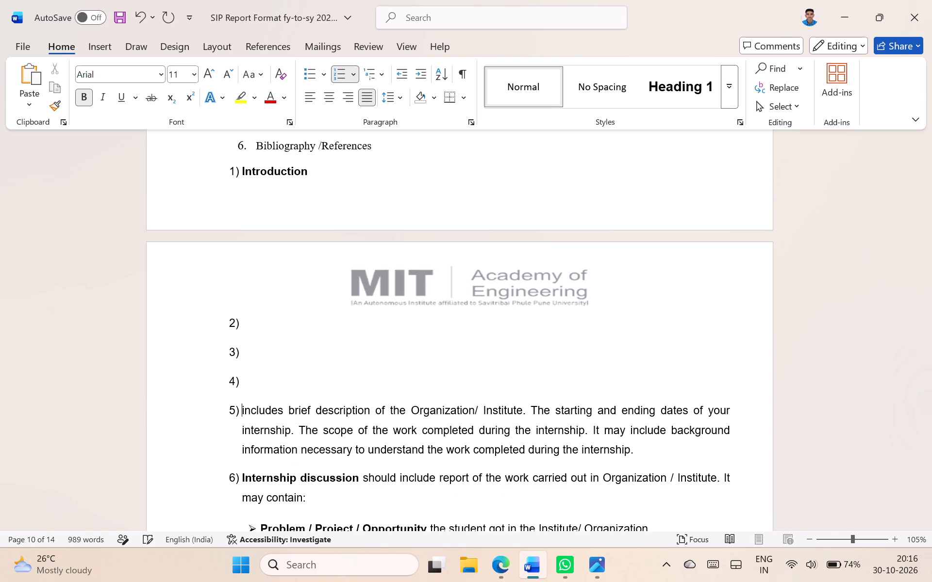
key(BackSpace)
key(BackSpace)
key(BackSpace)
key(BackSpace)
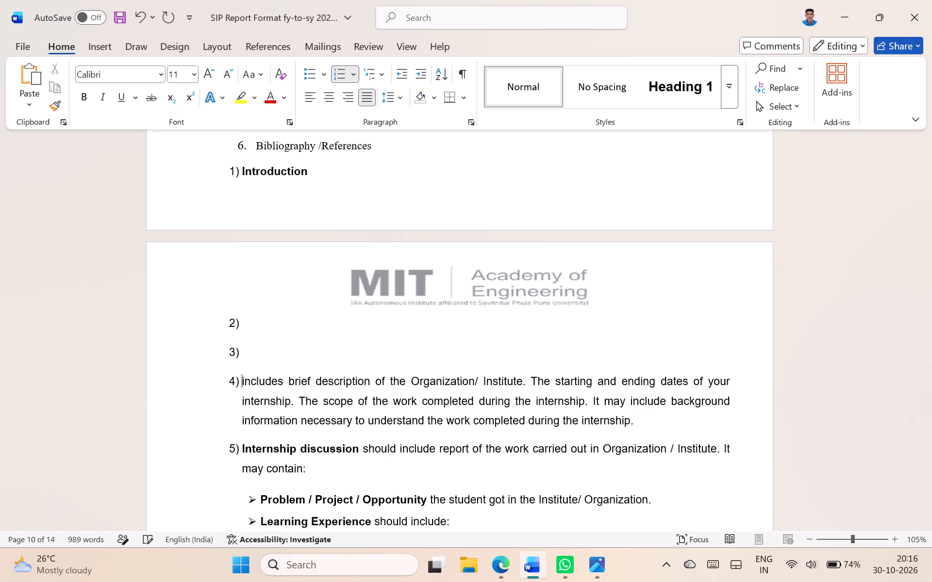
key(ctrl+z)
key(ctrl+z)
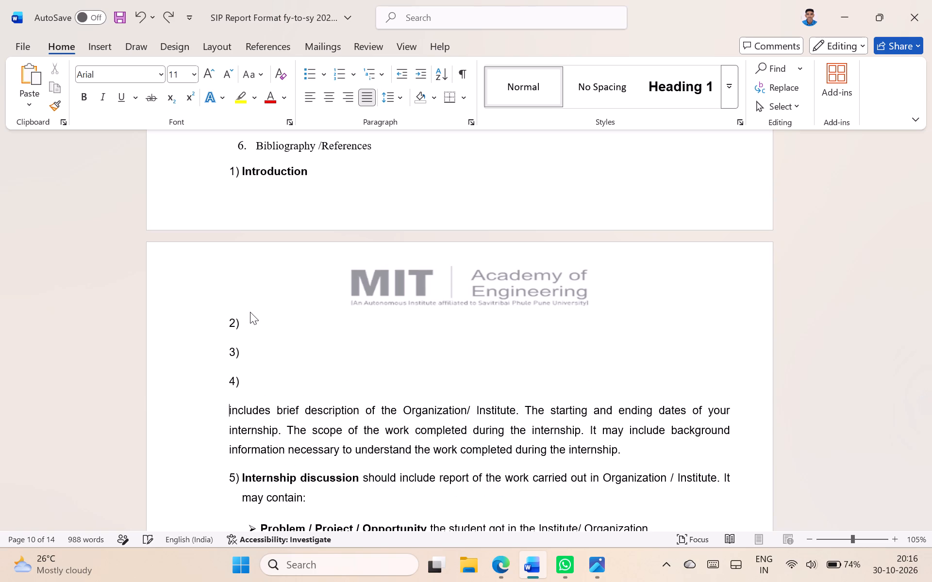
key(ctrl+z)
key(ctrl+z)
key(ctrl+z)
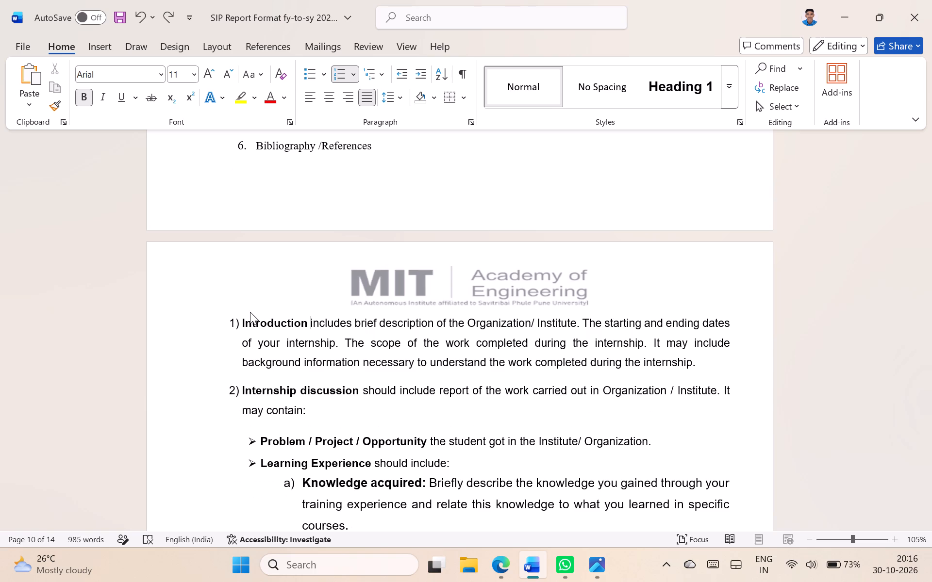
Look through the report guidelines, from the Introduction item down to the paper size and margins.
click(282, 340)
scroll(468, 365, down, 3)
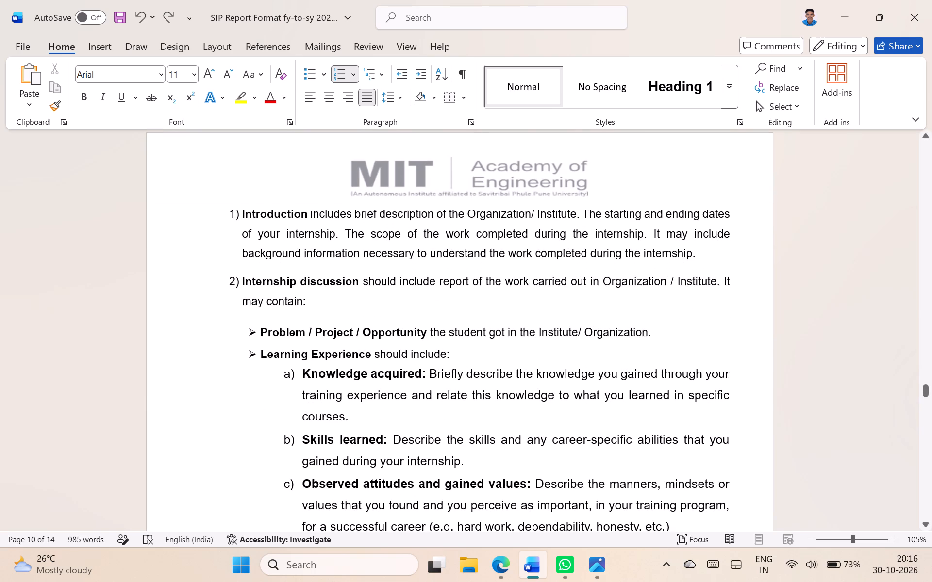
click(240, 270)
scroll(312, 268, down, 5)
scroll(312, 268, up, 1)
scroll(312, 268, down, 7)
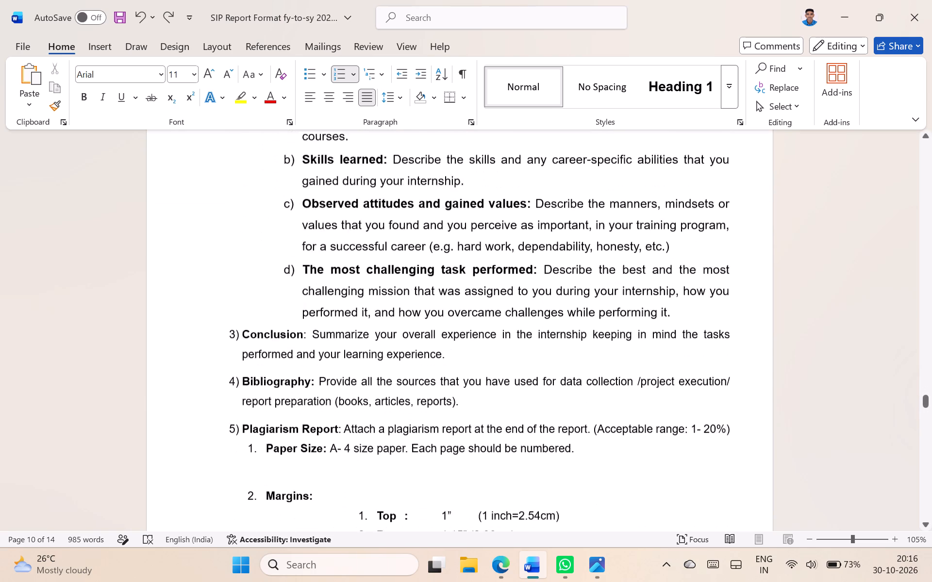
scroll(312, 268, down, 1)
scroll(312, 268, up, 11)
scroll(440, 258, up, 4)
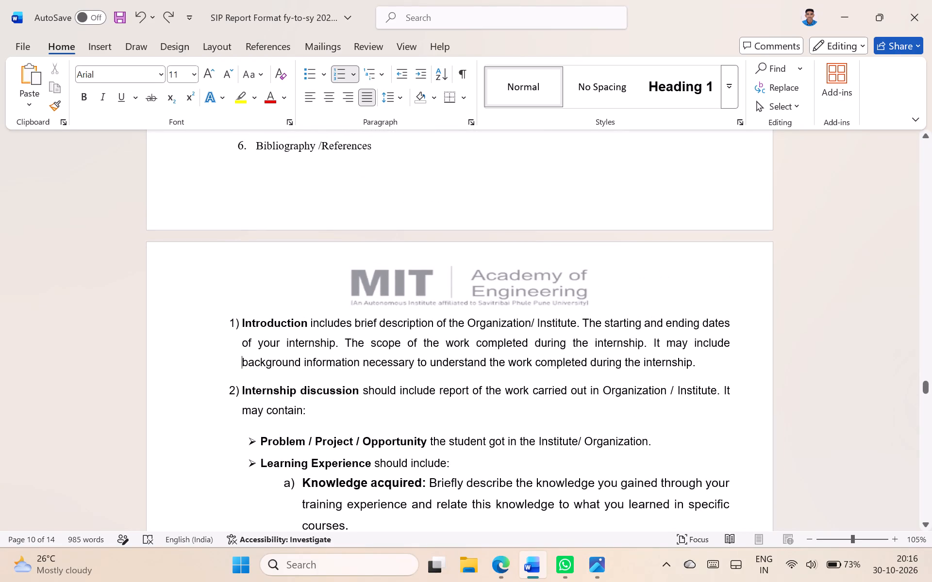
Insert eleven line breaks after the Introduction guideline's last sentence, making blank space before Internship discussion without adding numbered items.
click(438, 355)
click(710, 361)
key(shift+Return)
key(shift+Return)
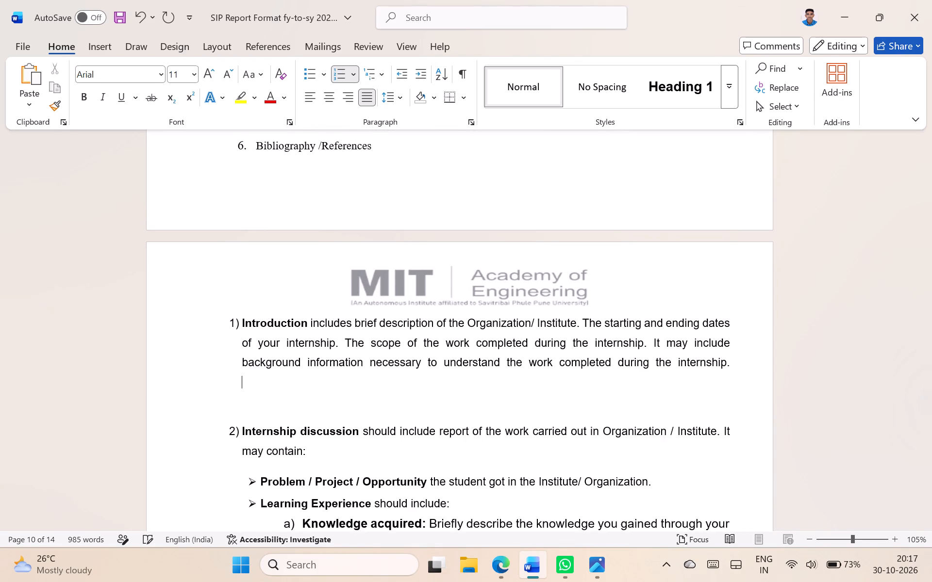
key(shift+Return)
key(shift+Return)
key(shift+Return)
key(shift+Return)
key(shift+Return)
key(shift+Return)
key(shift+Return)
key(shift+Return)
key(shift+Return)
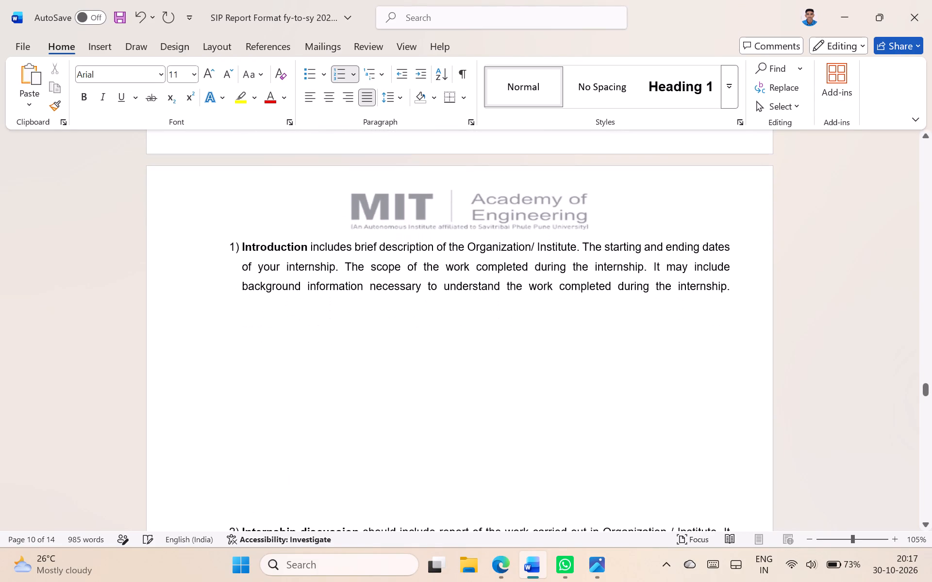
shift+scroll(705, 360, down, 15)
scroll(397, 399, down, 7)
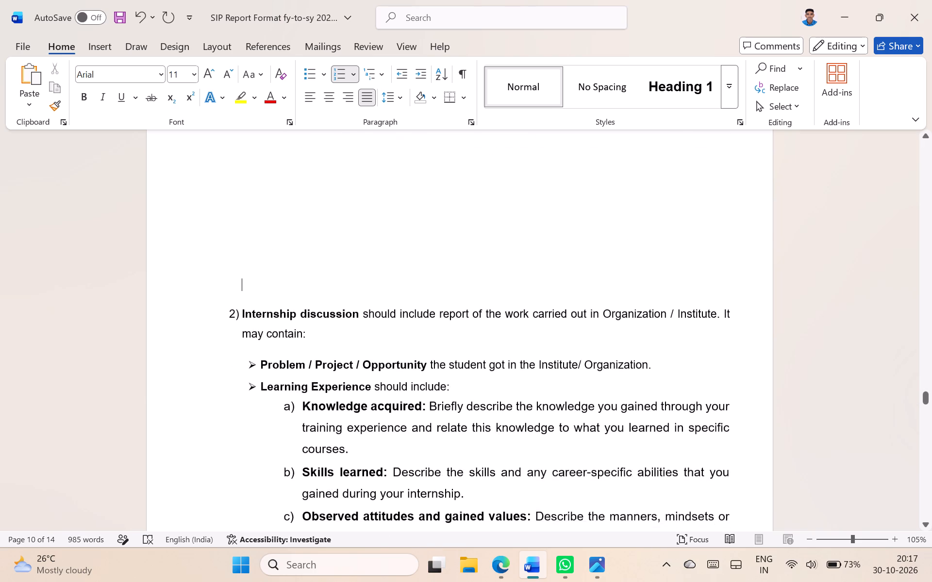
Insert nineteen more line breaks below the Introduction guideline to enlarge the blank space before Internship discussion.
key(shift+Return)
key(shift+Return)
key(shift+Return)
key(shift+Return)
key(shift+Return)
key(shift+Return)
key(shift+Return)
key(shift+Return)
key(shift+Return)
key(shift+Return)
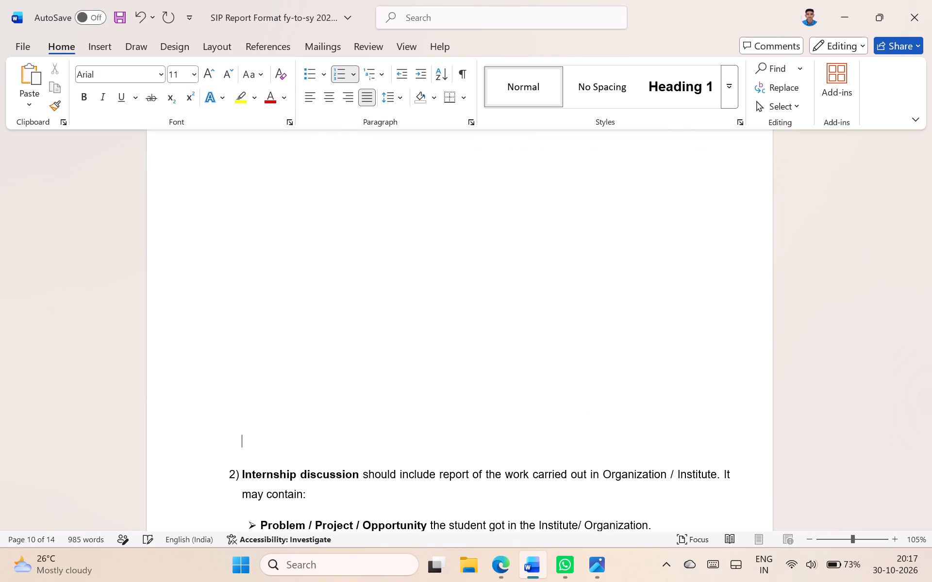
key(shift+Return)
key(shift+Return)
key(shift+Return)
key(shift+Return)
key(shift+Return)
scroll(403, 385, down, 3)
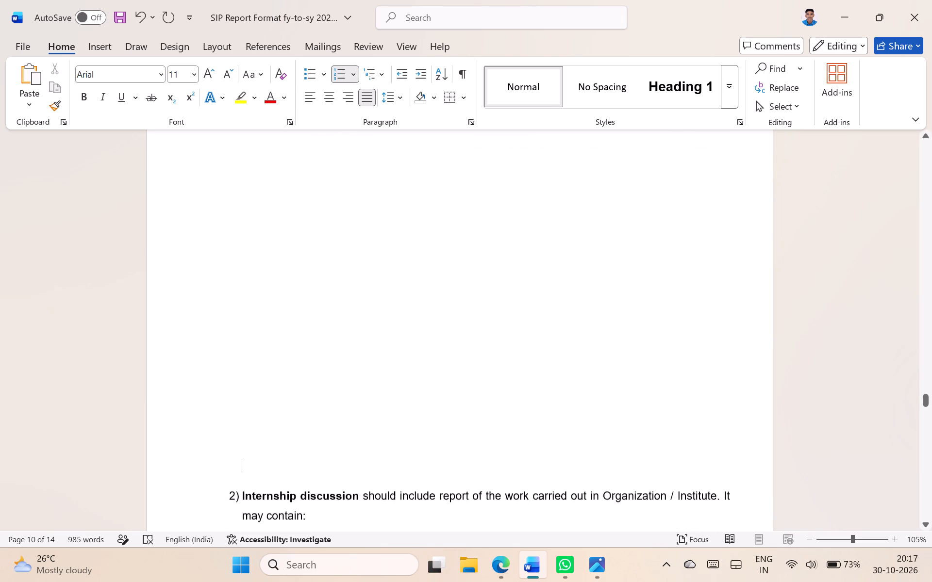
scroll(403, 385, down, 4)
key(shift+Return)
key(shift+Return)
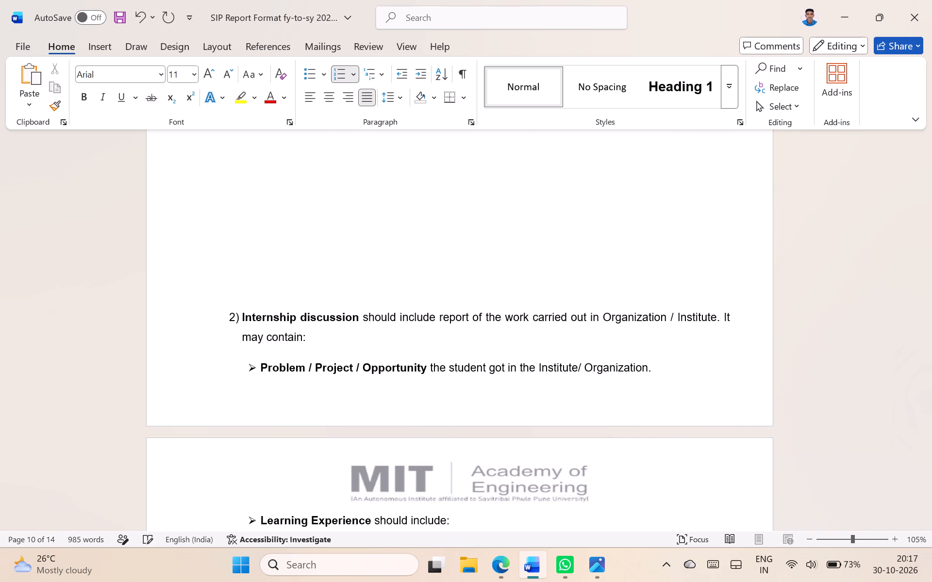
key(shift+Return)
key(shift+Return)
Delete the guideline description that follows the word "Introduction" in item 1, keeping only the bold heading.
scroll(406, 394, up, 11)
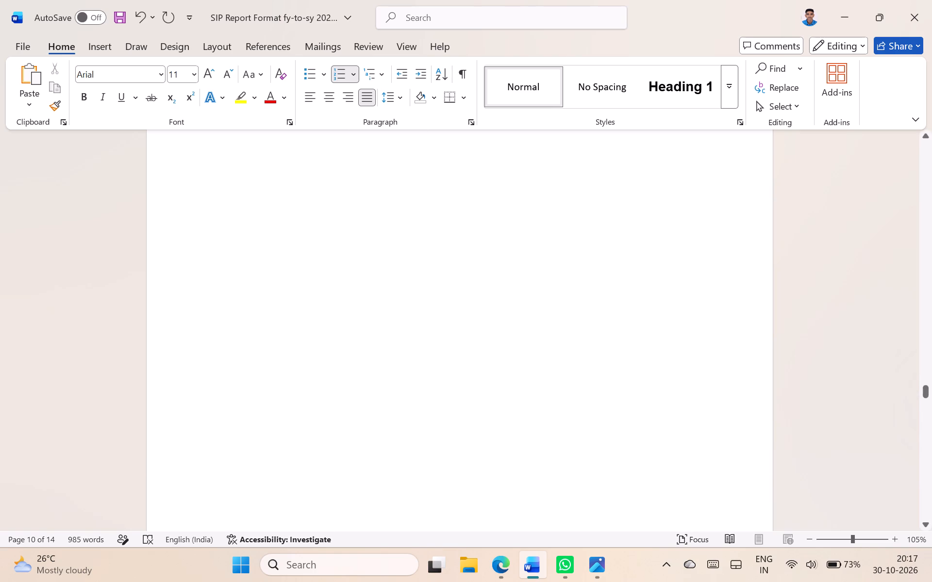
scroll(406, 393, up, 7)
click(307, 342)
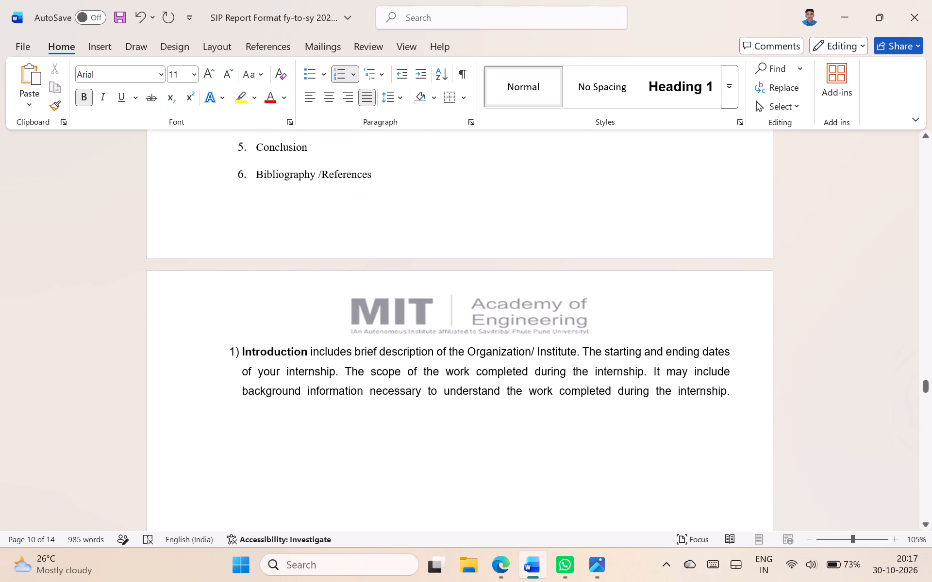
shift+click(737, 388)
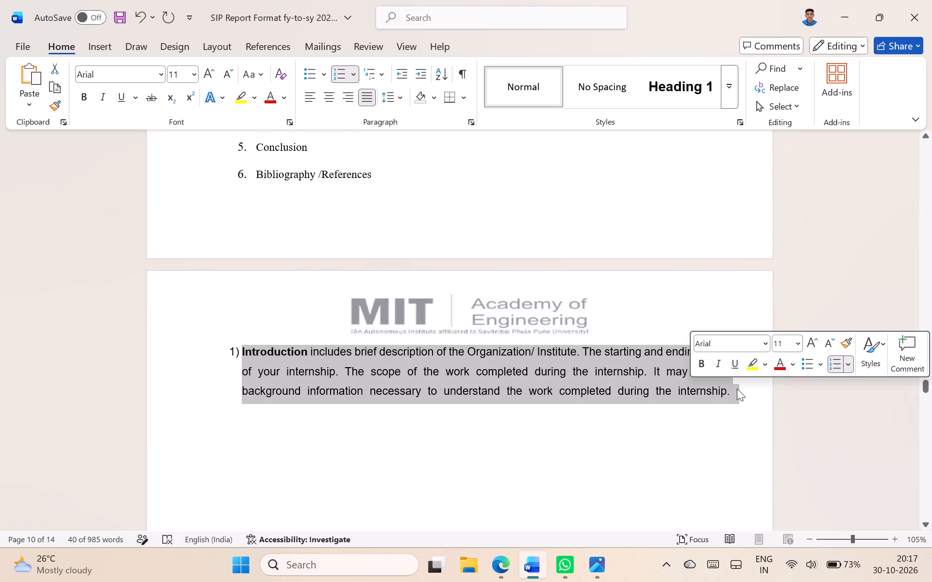
click(506, 336)
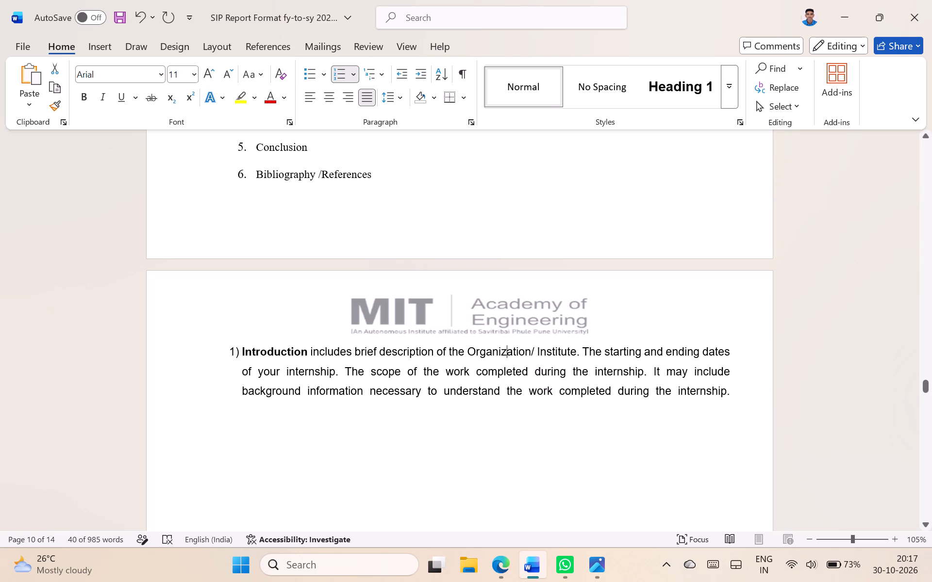
click(483, 358)
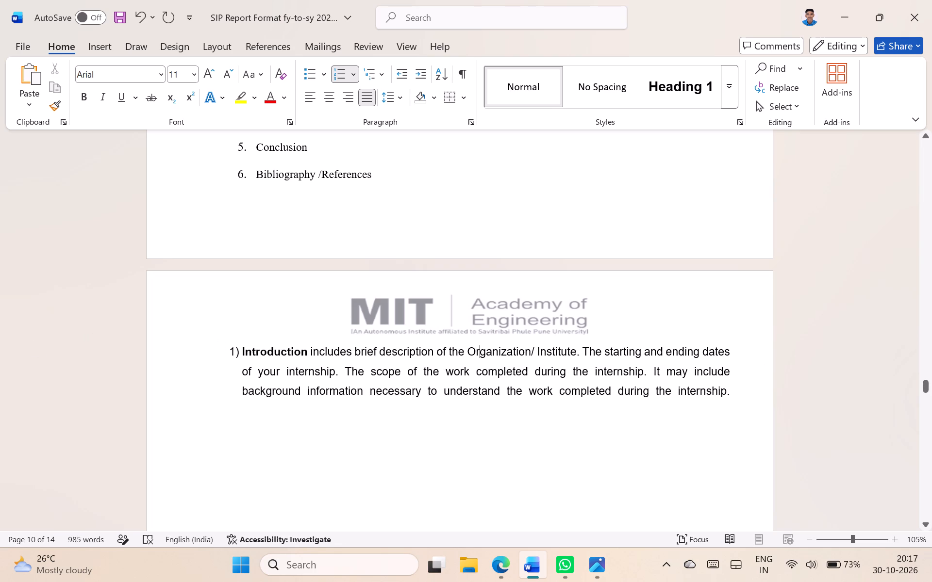
click(244, 372)
shift+click(741, 393)
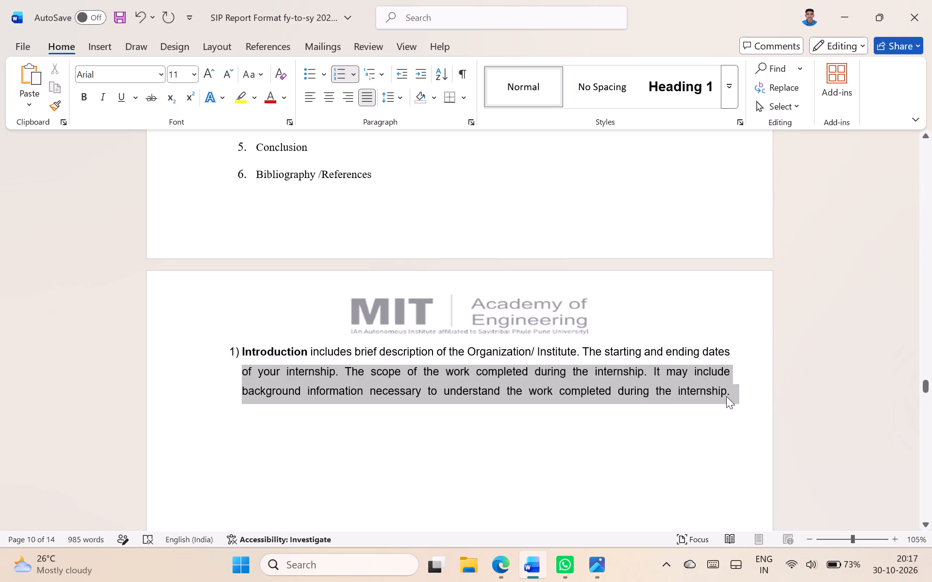
key(BackSpace)
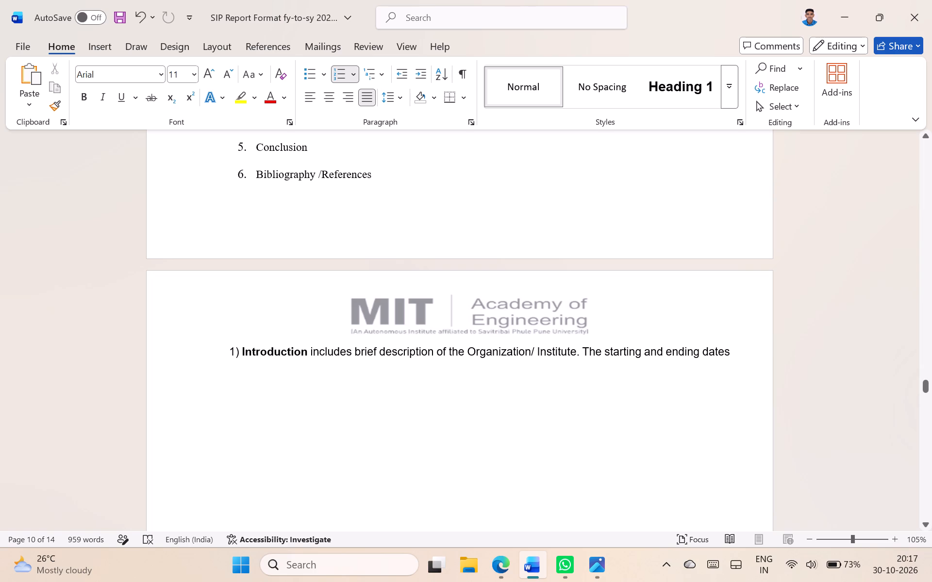
drag(311, 350, 716, 343)
key(BackSpace)
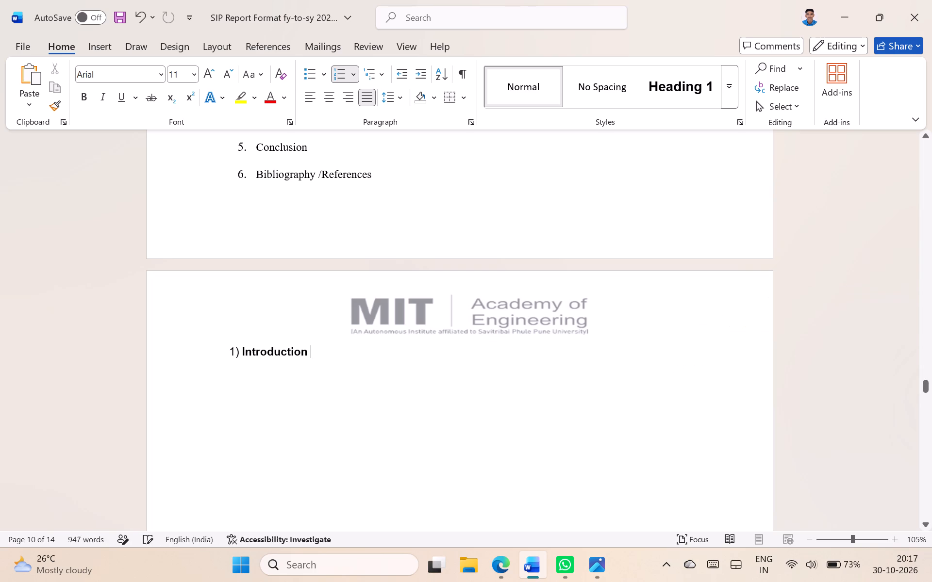
key(Return)
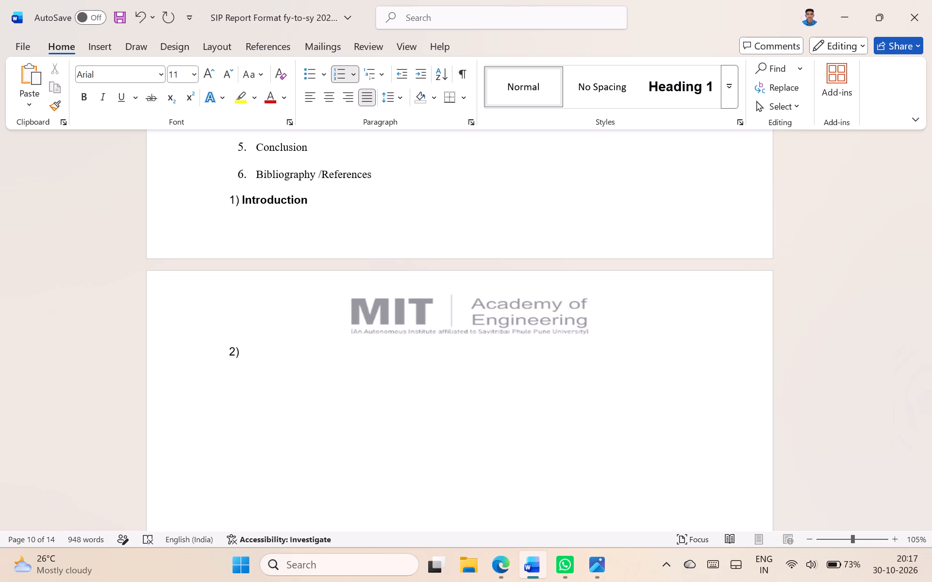
key(ctrl+z)
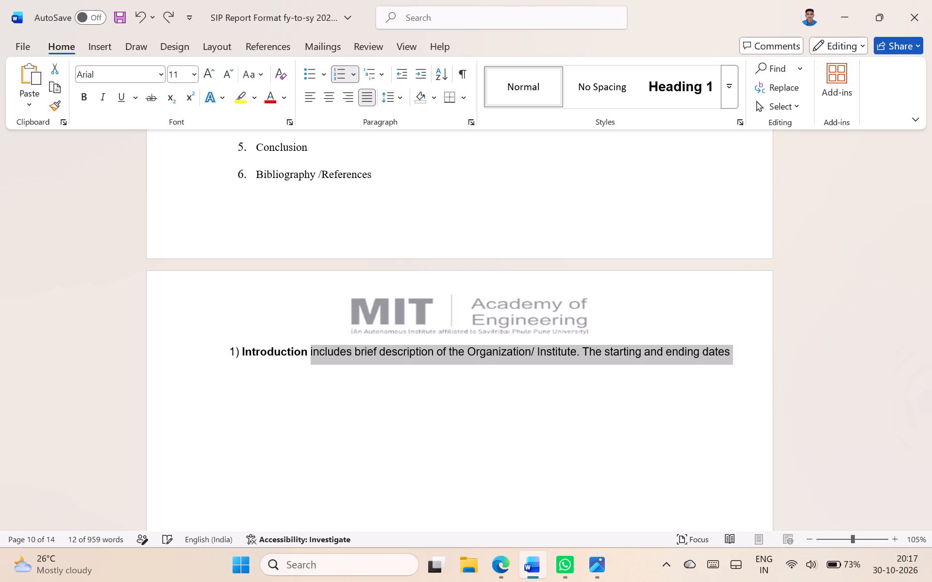
key(BackSpace)
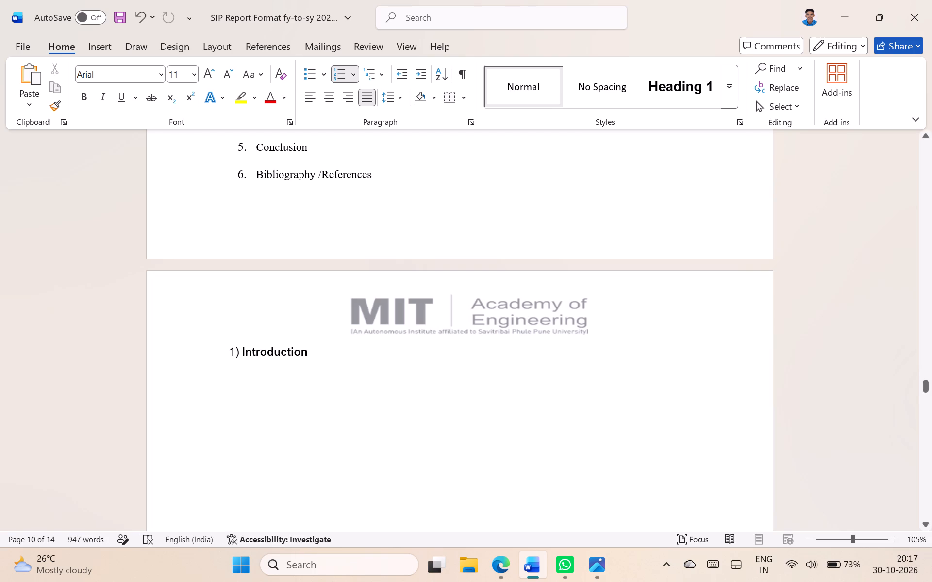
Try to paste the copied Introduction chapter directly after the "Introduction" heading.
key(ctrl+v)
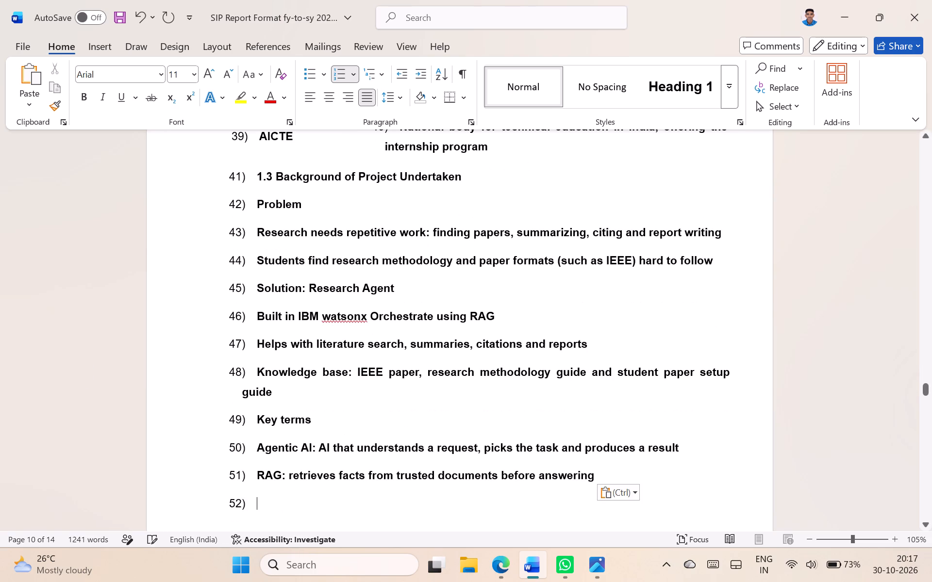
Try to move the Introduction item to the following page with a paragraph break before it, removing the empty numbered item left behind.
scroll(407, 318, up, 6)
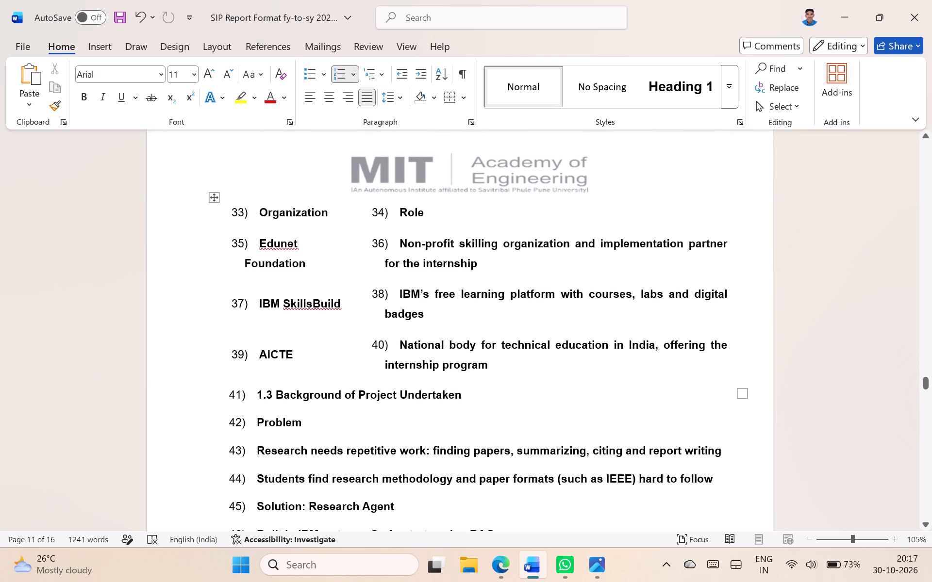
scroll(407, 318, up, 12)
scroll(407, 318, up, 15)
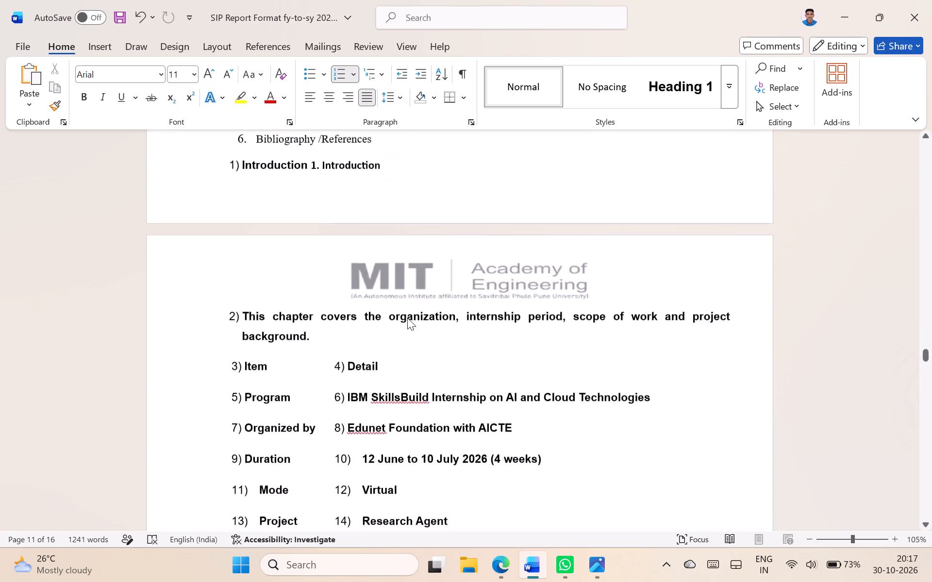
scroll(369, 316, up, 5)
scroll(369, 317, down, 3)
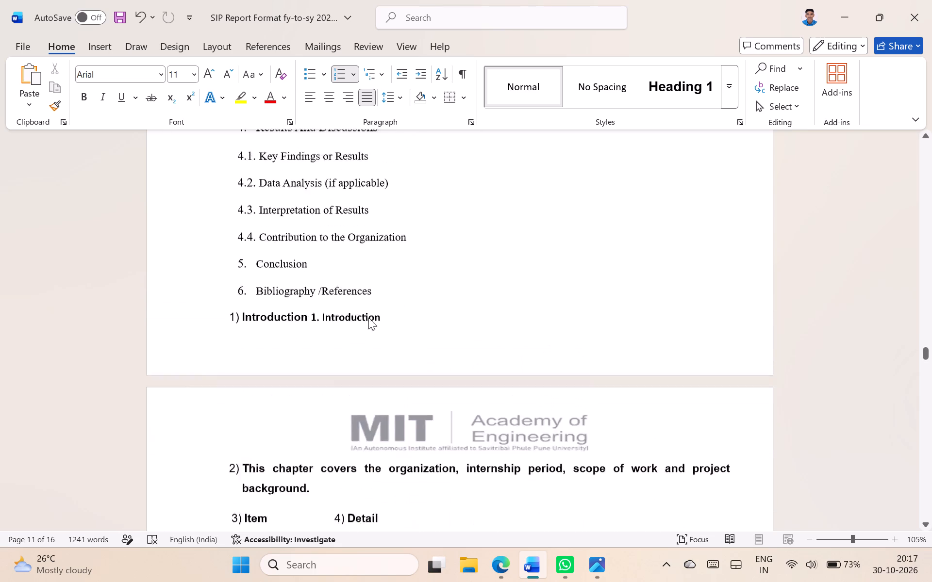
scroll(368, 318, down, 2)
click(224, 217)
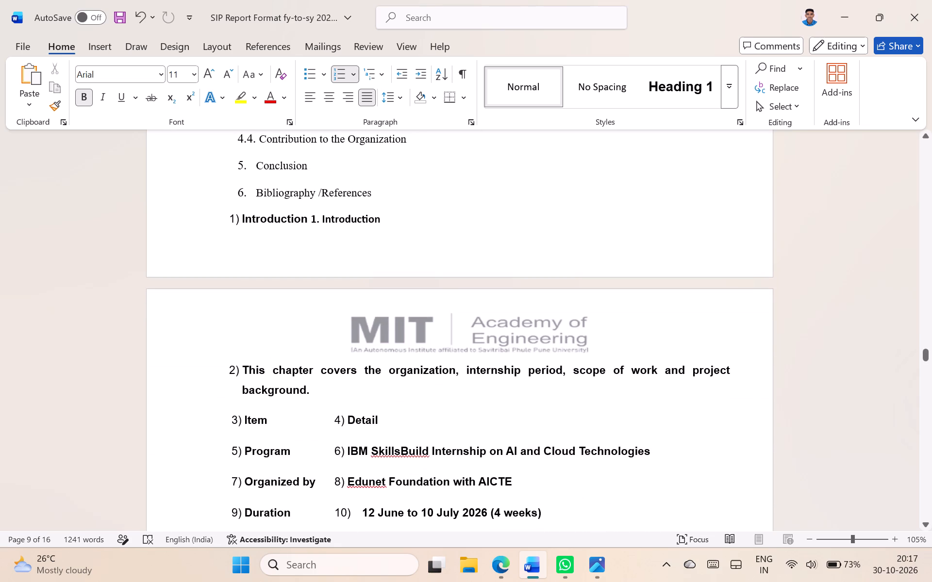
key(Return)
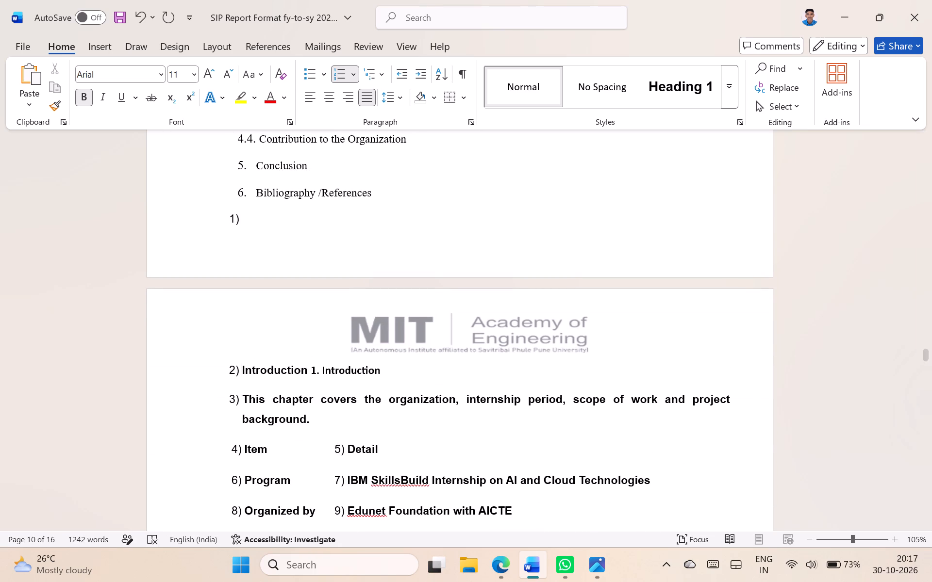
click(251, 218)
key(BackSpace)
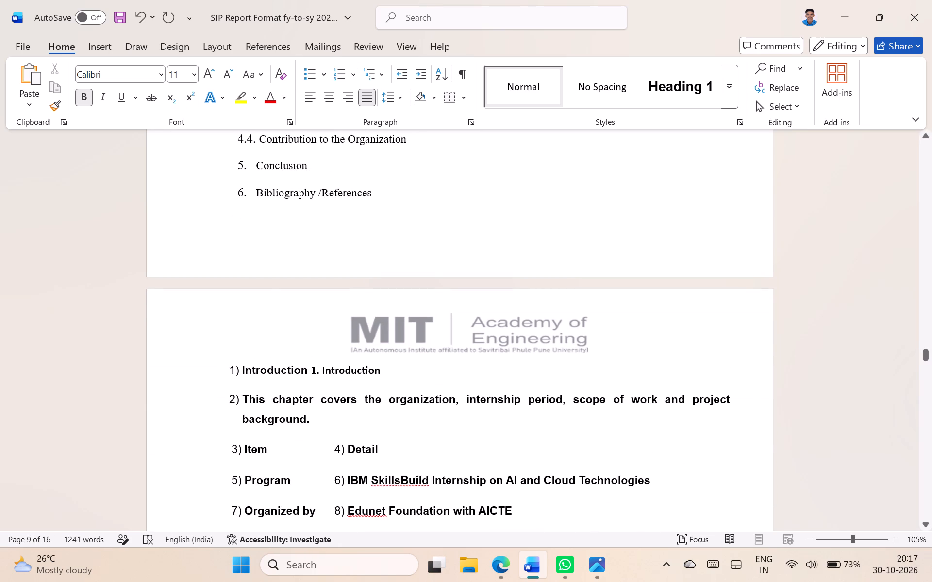
Look through the pasted chapter's numbering and tables down to Internship discussion, and back up to its start.
scroll(262, 273, down, 17)
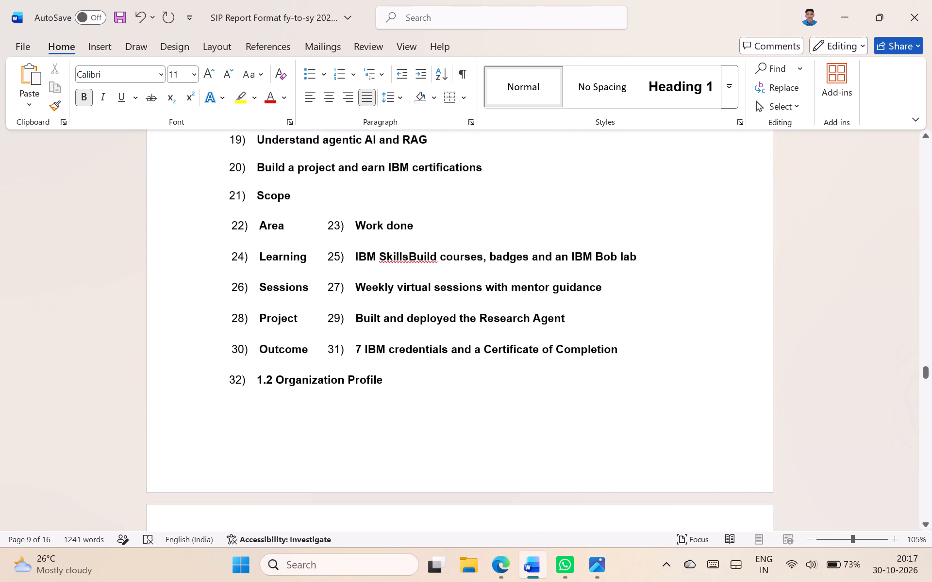
scroll(274, 296, down, 11)
scroll(274, 296, down, 11)
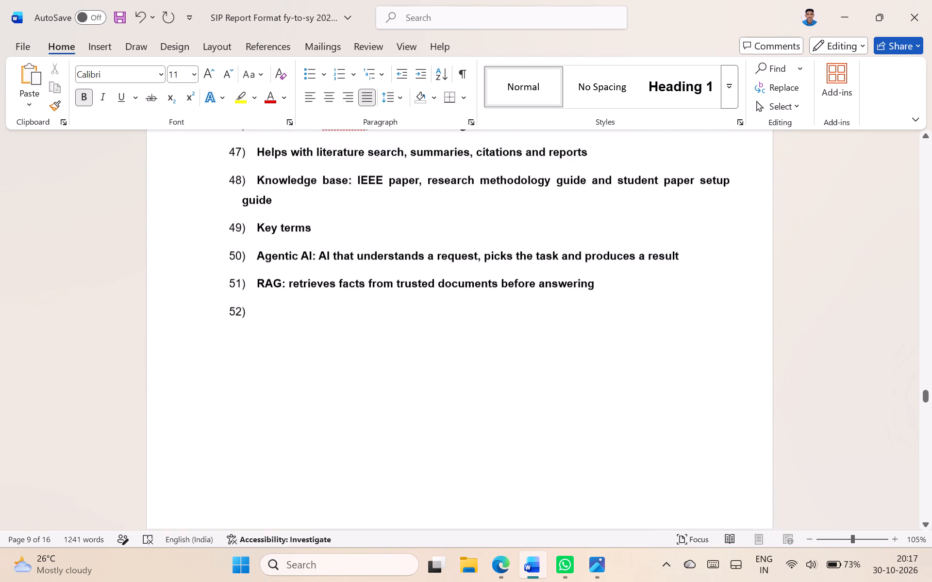
scroll(274, 296, down, 20)
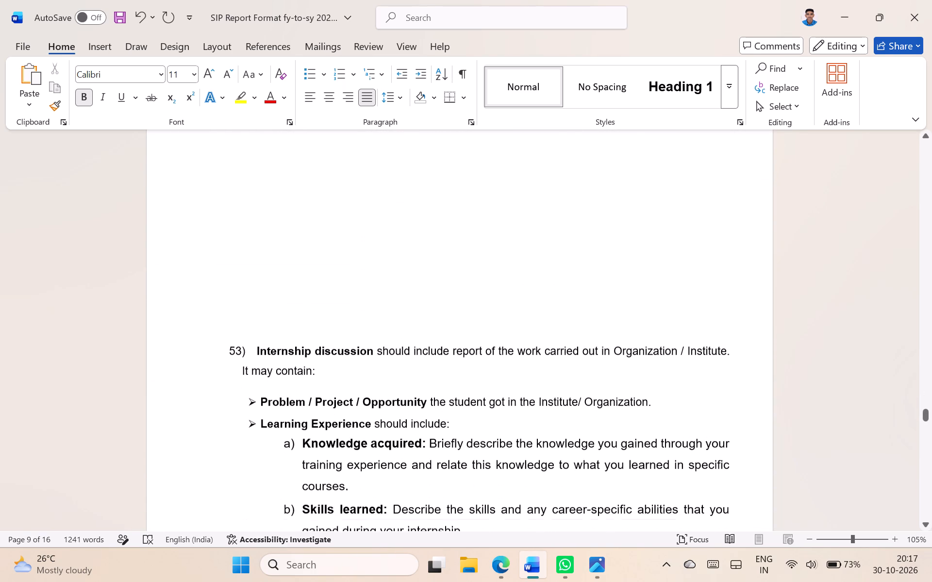
scroll(275, 295, down, 1)
scroll(275, 293, up, 18)
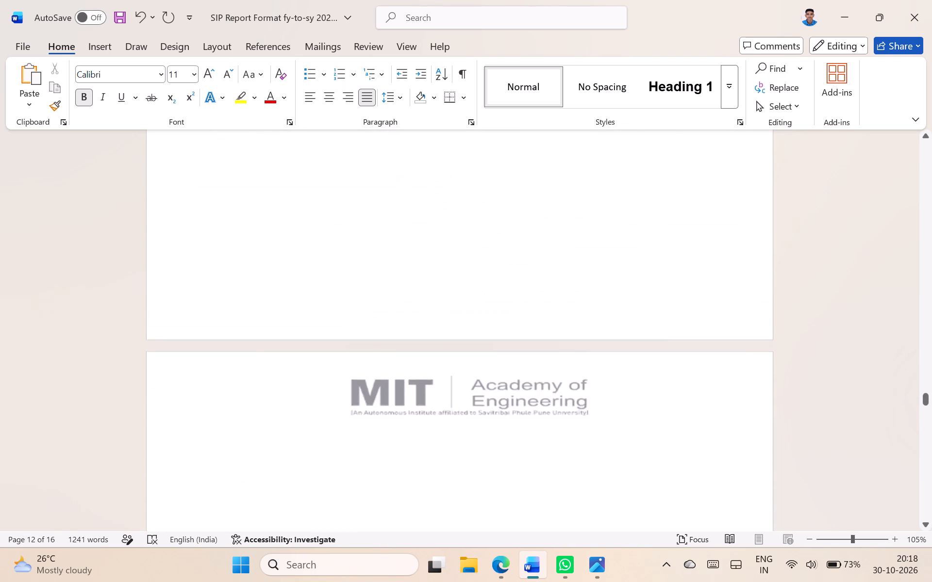
scroll(275, 292, up, 2)
click(265, 251)
scroll(265, 253, up, 3)
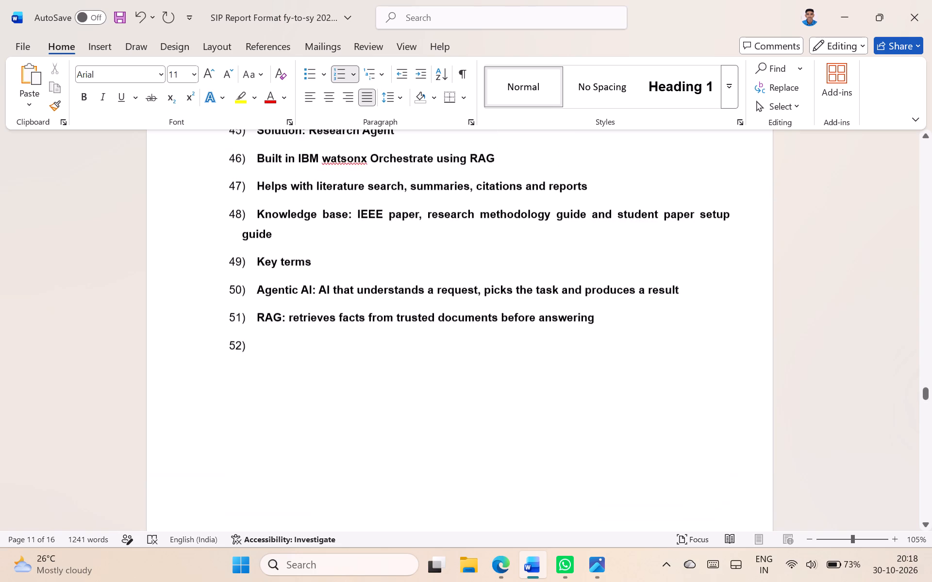
scroll(265, 253, up, 15)
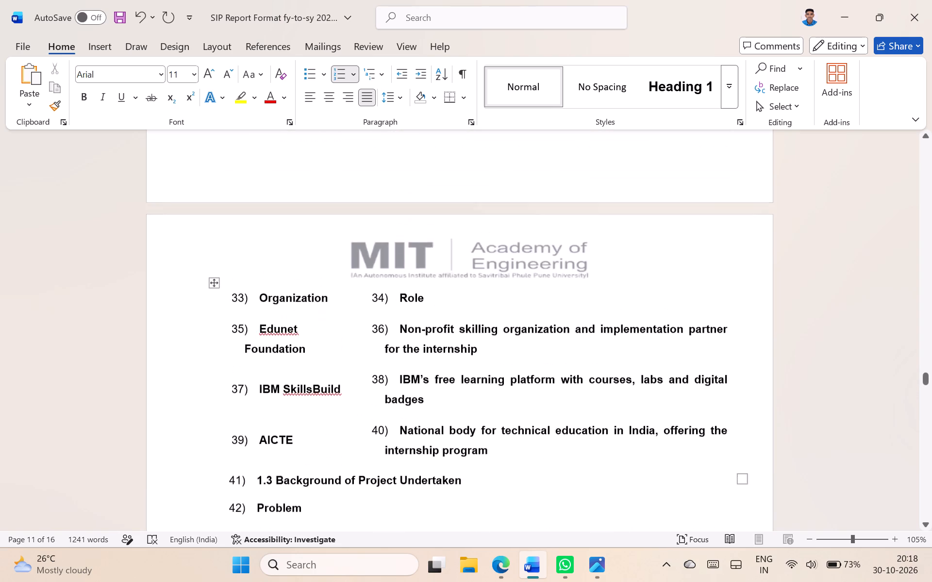
scroll(265, 253, up, 4)
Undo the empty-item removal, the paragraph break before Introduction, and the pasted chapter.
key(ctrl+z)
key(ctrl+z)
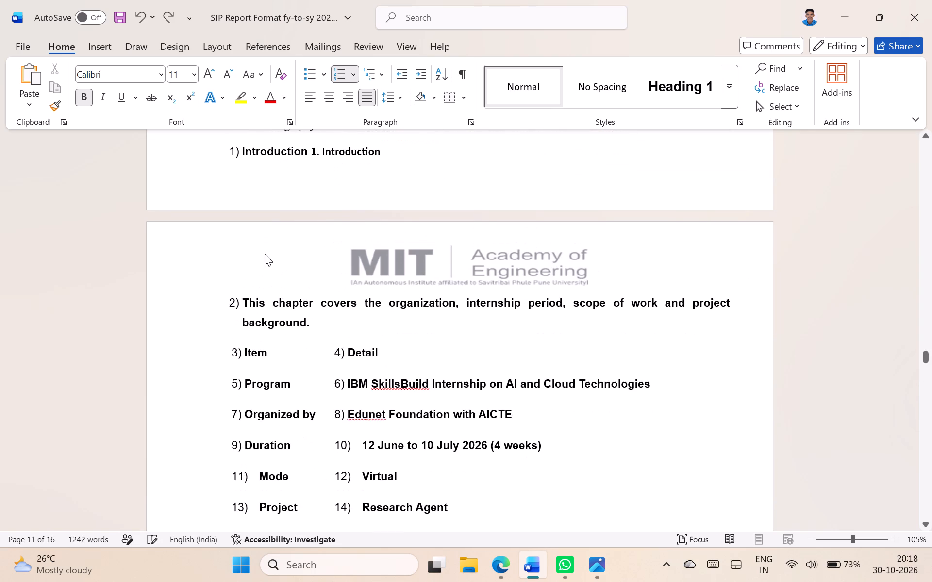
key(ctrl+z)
Place the insertion point on the blank line directly below the Introduction heading.
scroll(302, 327, up, 1)
click(320, 337)
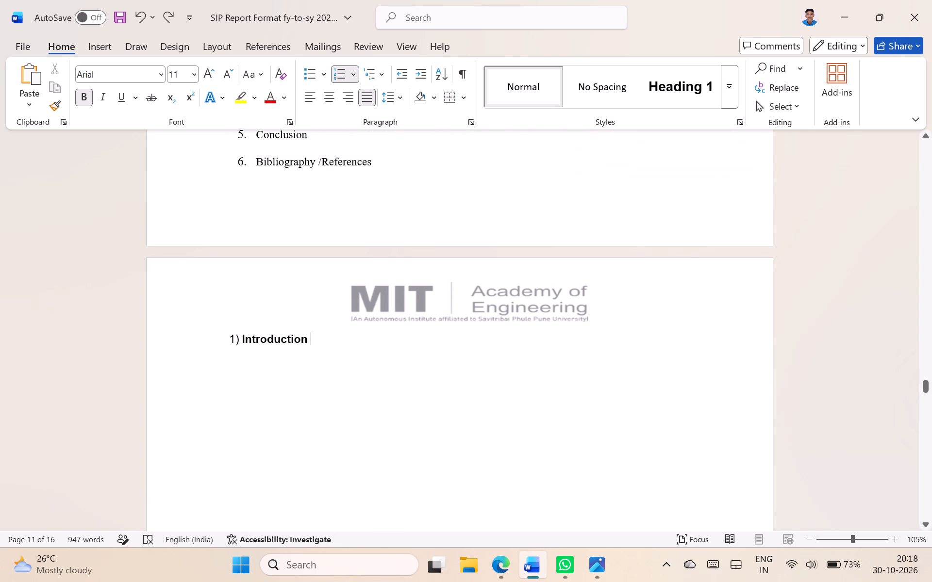
click(278, 356)
scroll(316, 353, down, 3)
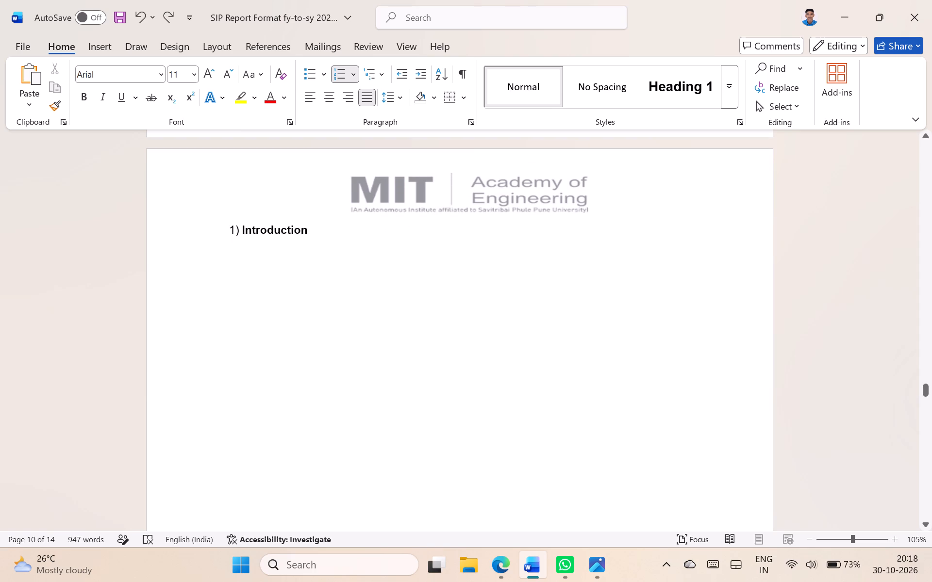
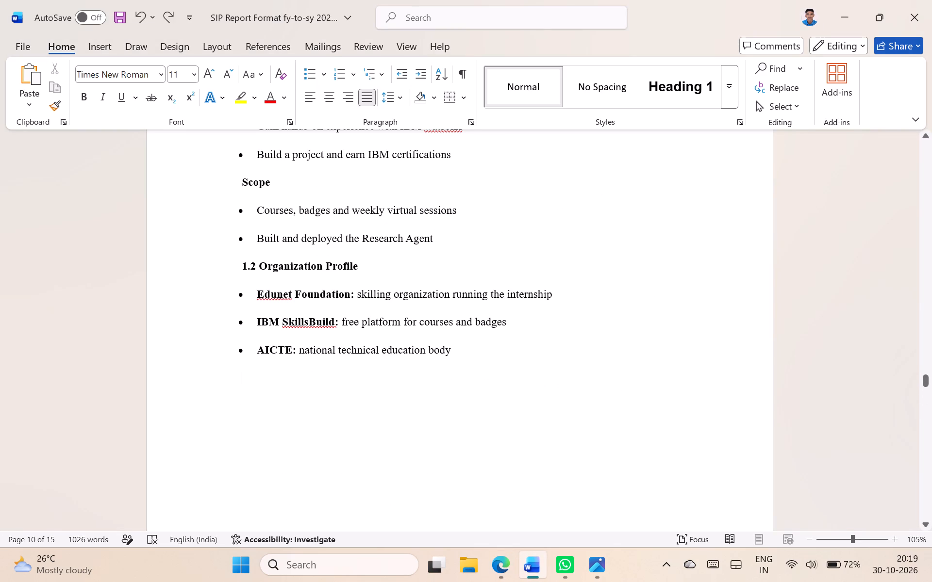
key(ctrl+v)
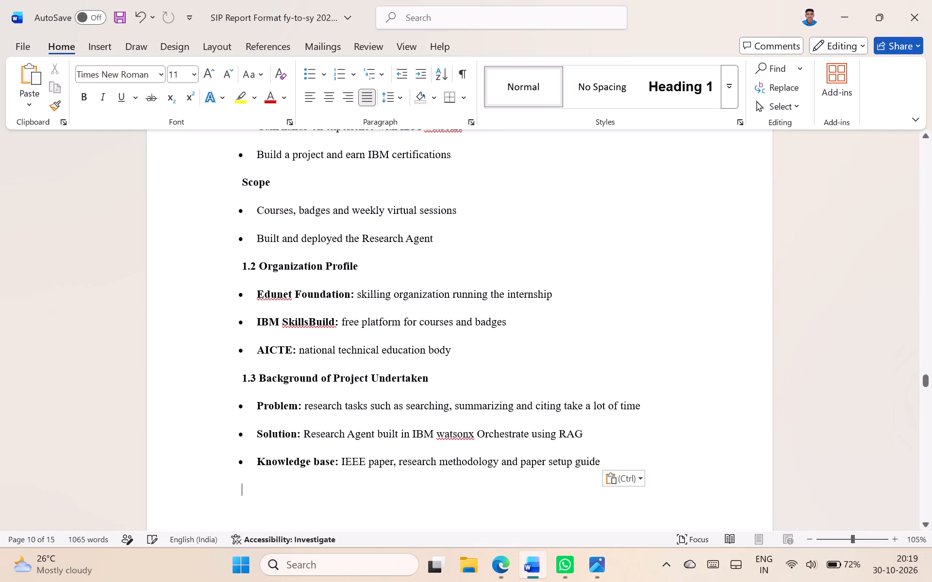
Capitalize the first letter of "watsonx" in the Solution bullet of section 1.3 so it reads "Watsonx".
scroll(413, 403, down, 2)
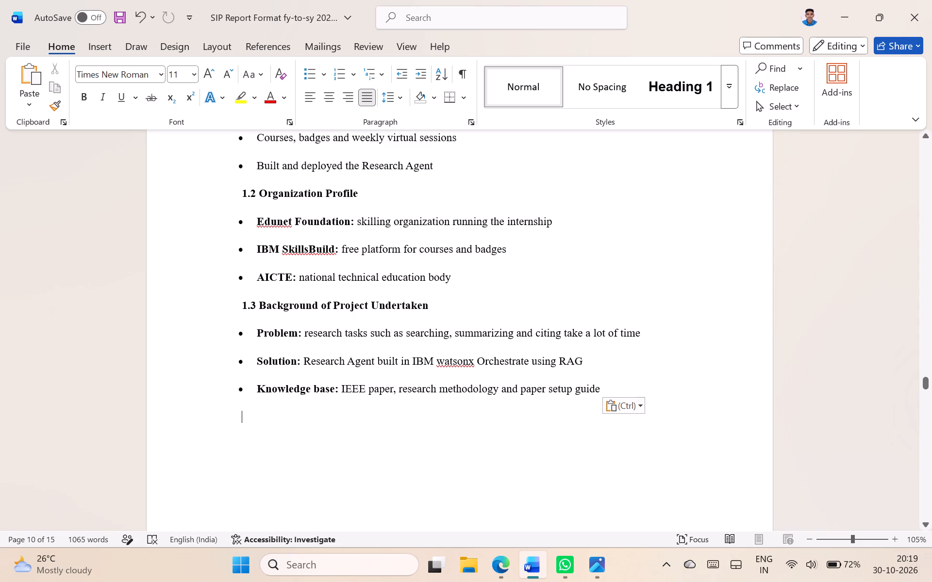
click(440, 360)
click(445, 363)
key(BackSpace)
key(shift+w)
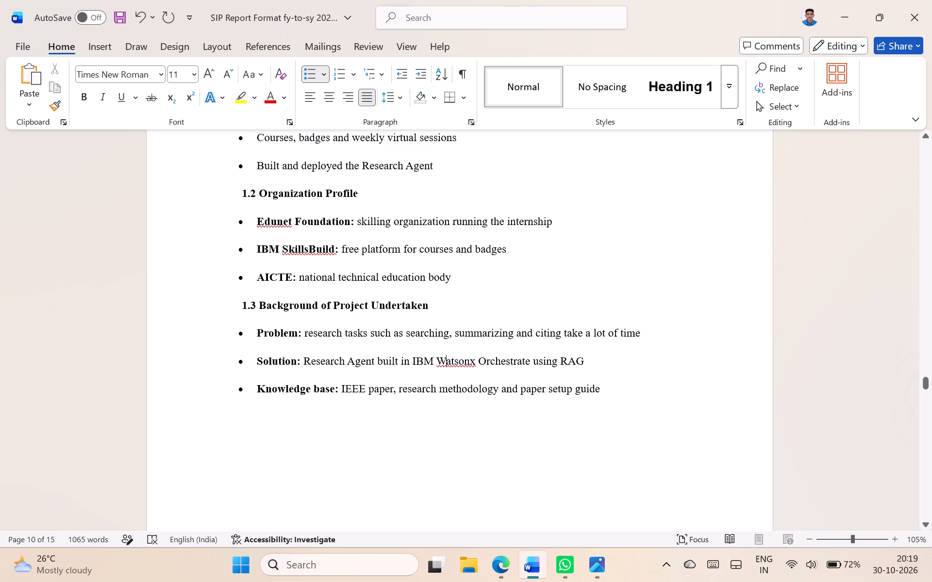
Review the pasted Introduction chapter from its heading through section 1.3, checking the text and bullet formatting.
click(531, 490)
scroll(499, 417, up, 8)
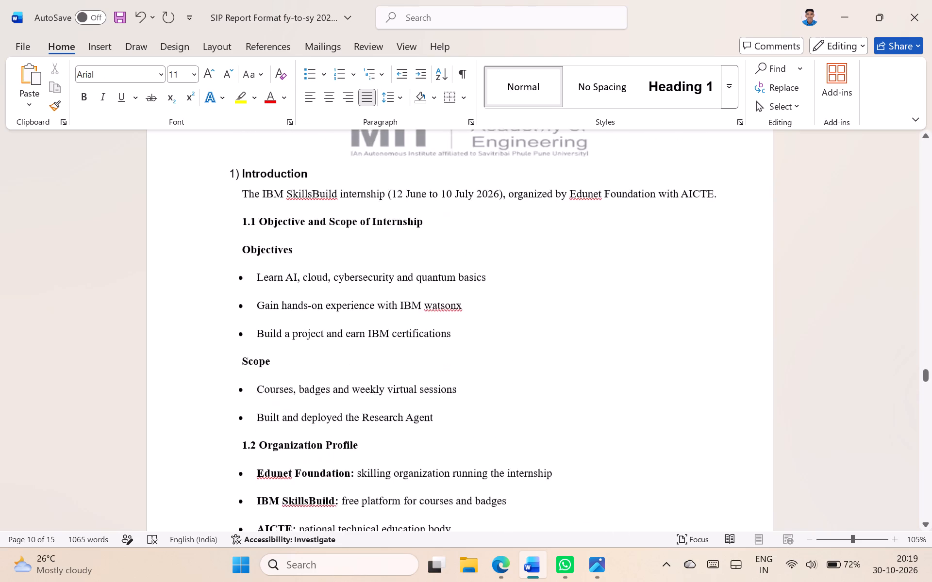
scroll(499, 415, up, 2)
scroll(499, 415, down, 13)
scroll(499, 416, up, 3)
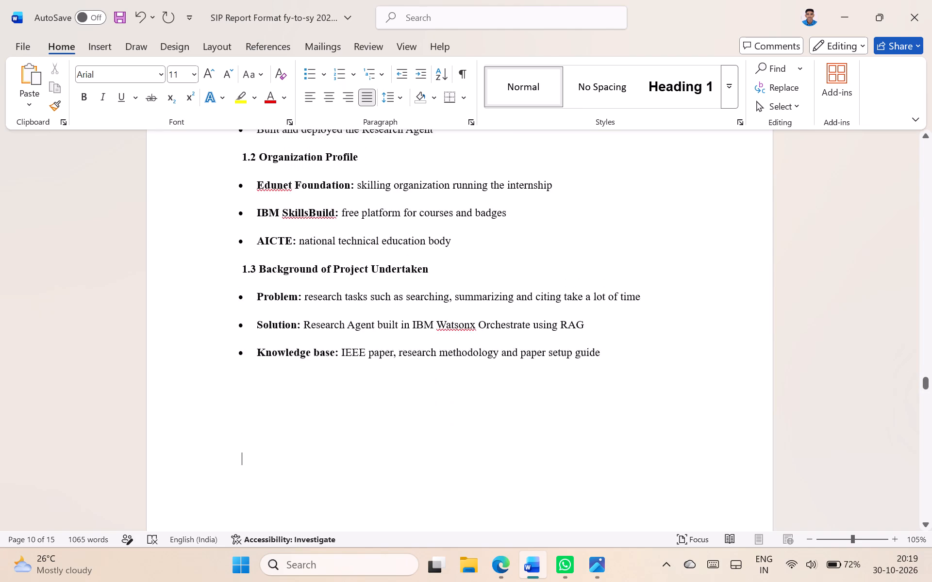
scroll(482, 416, up, 7)
click(478, 395)
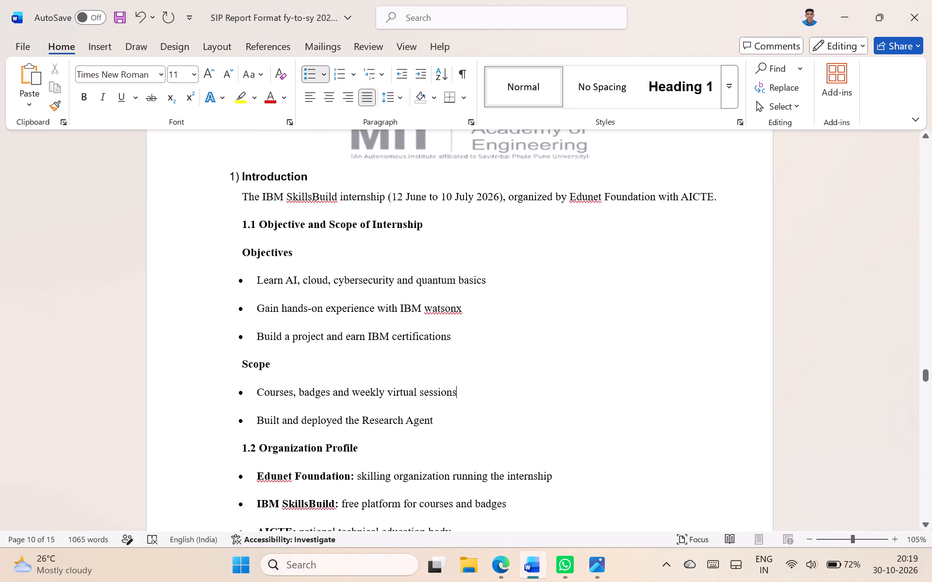
click(240, 279)
scroll(372, 325, down, 3)
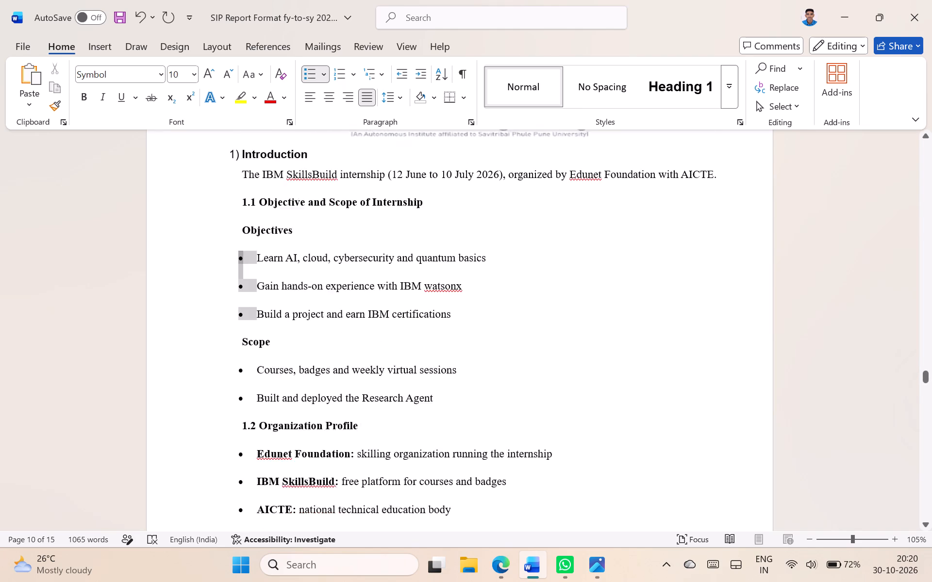
click(699, 283)
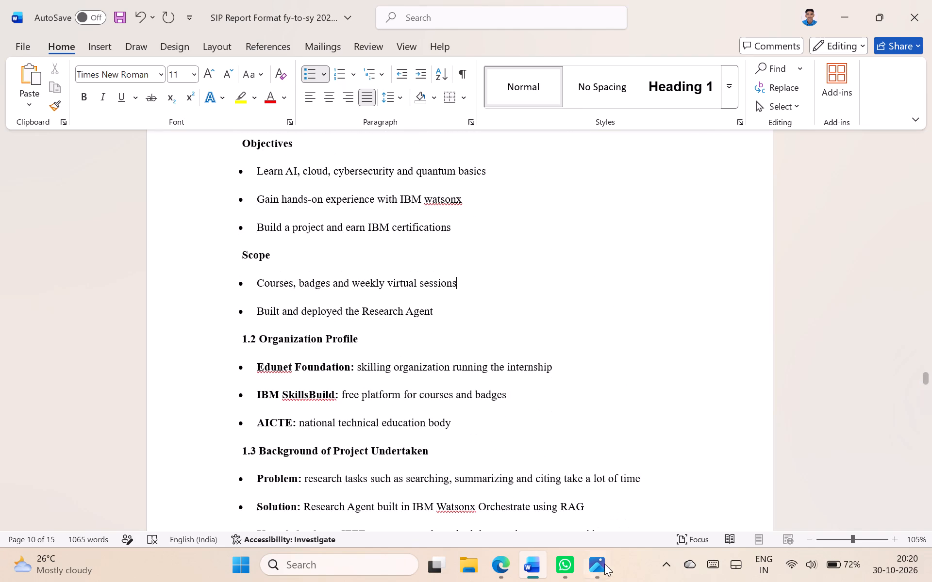
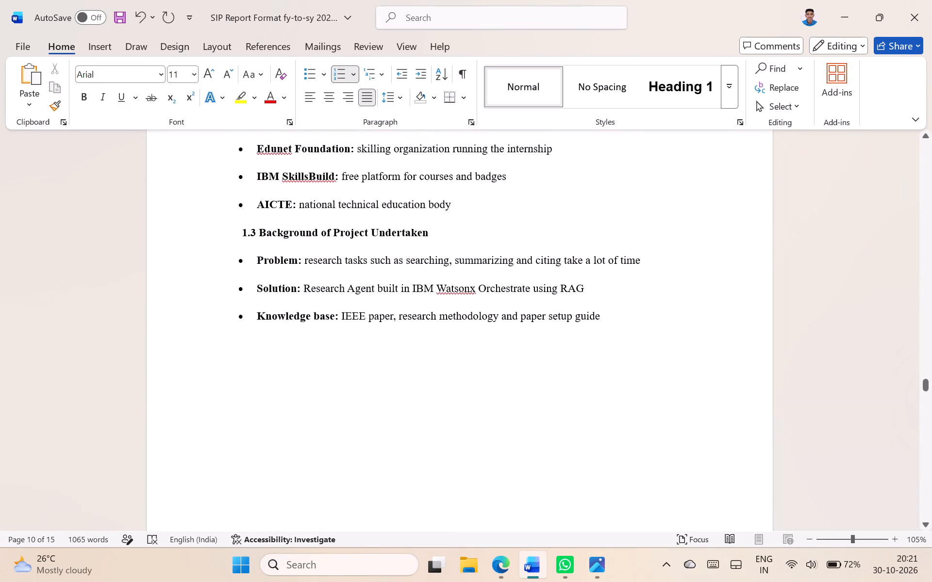
Set the line spacing of the Introduction chapter's text, down through the Knowledge base bullet of section 1.3, to 1.5.
shift+click(600, 316)
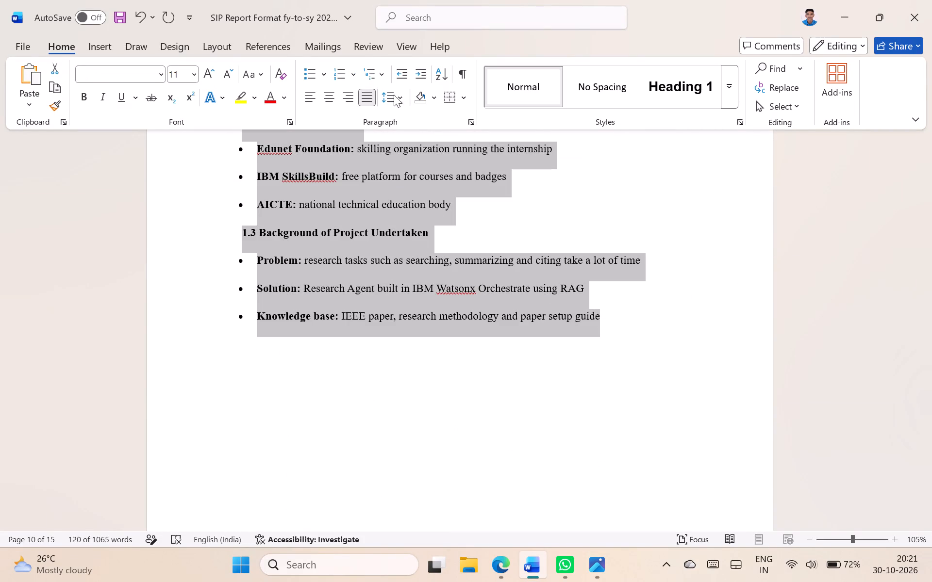
click(401, 95)
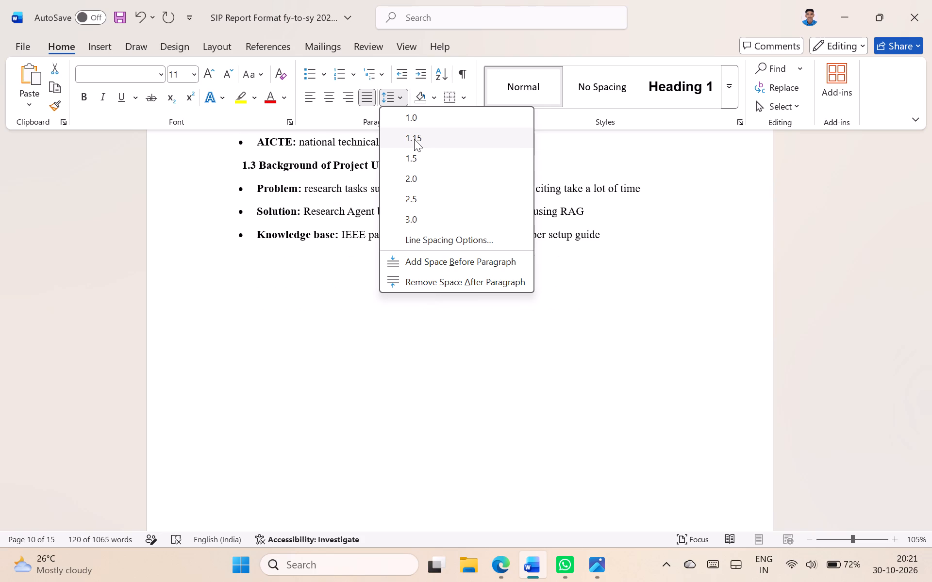
click(419, 153)
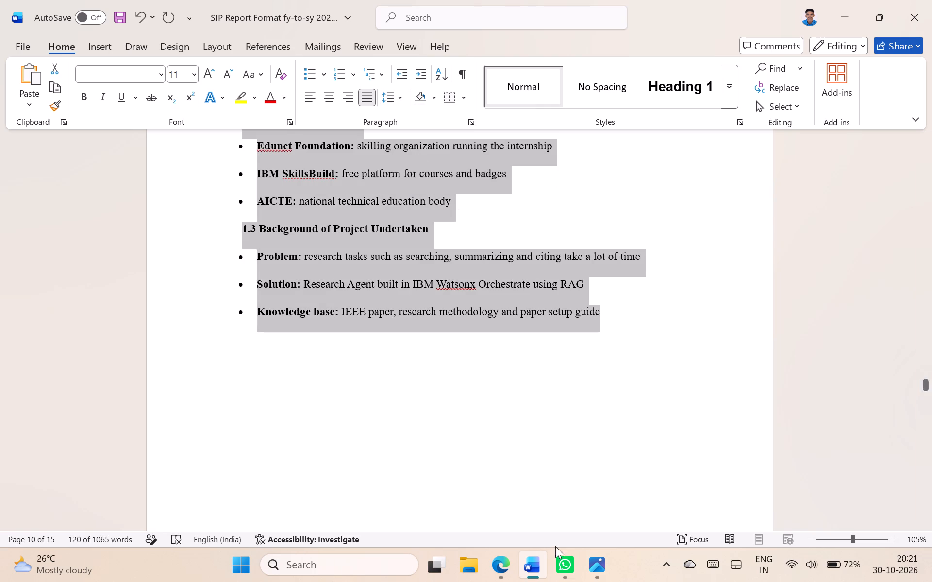
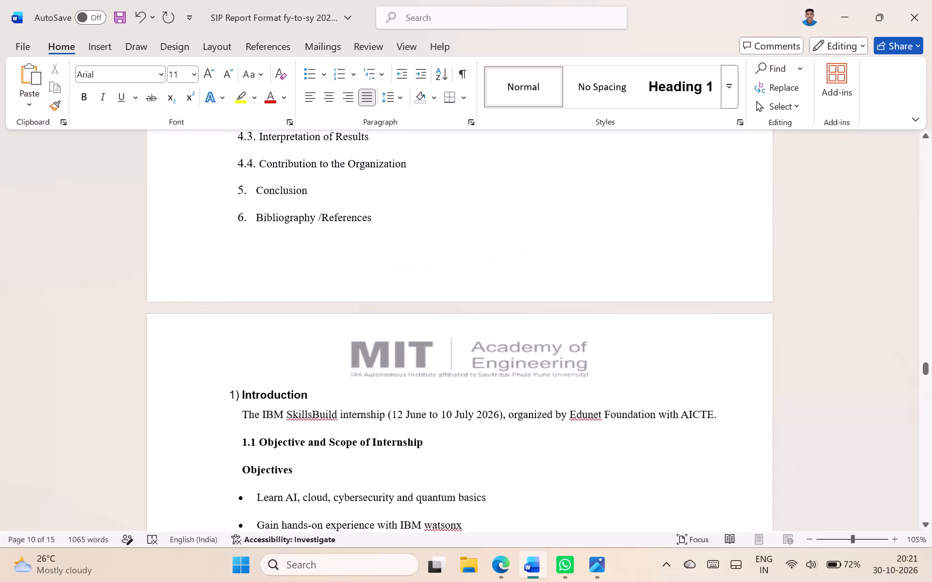
Set the line spacing to 1.5 for everything from the INTERNSHIP REPORT title through the Bibliography /References entry in the Table of Contents.
scroll(539, 436, up, 1)
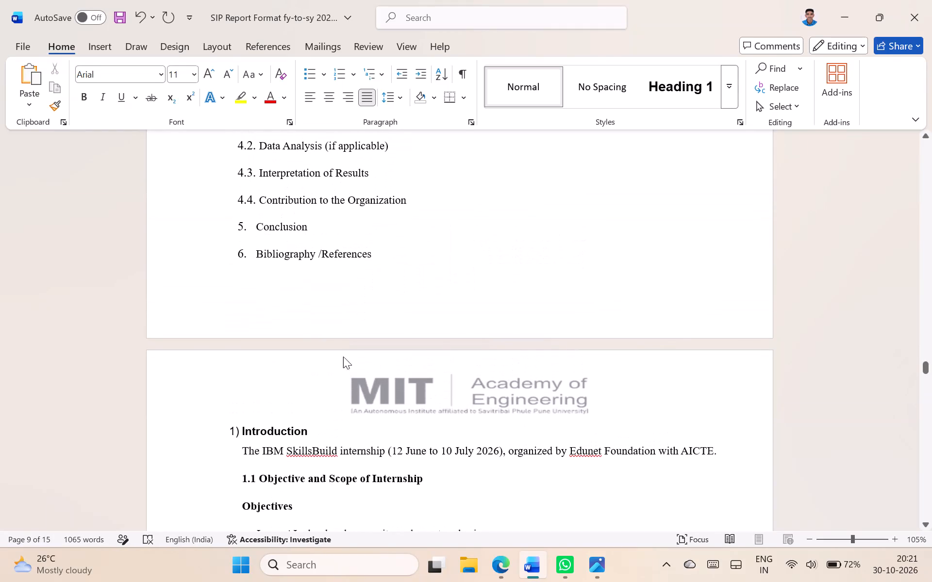
click(307, 311)
scroll(307, 312, up, 7)
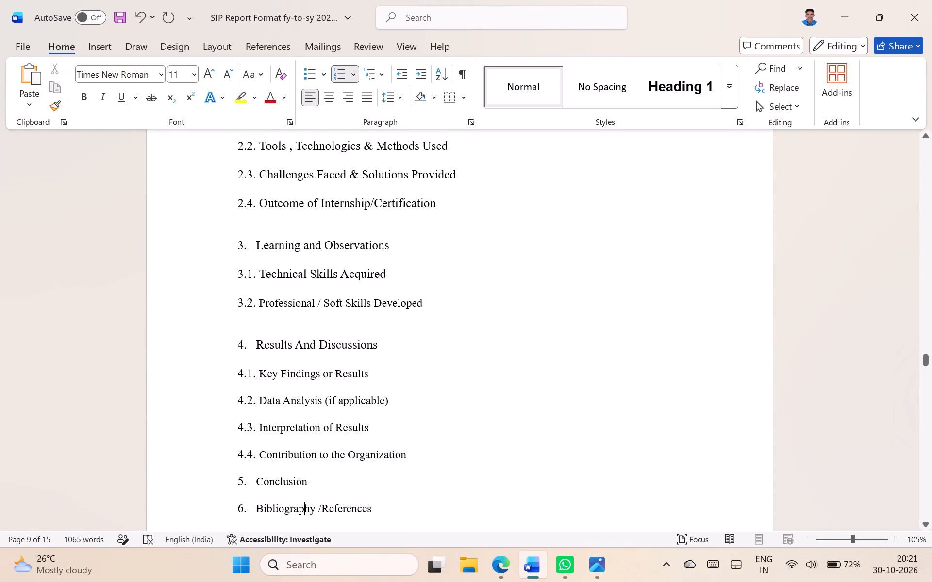
click(400, 506)
drag(930, 357, 916, 292)
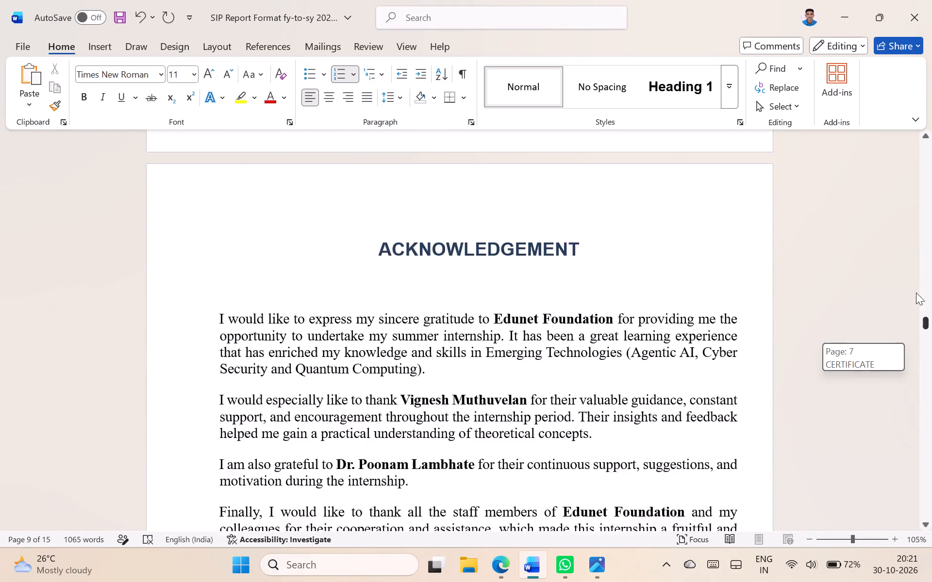
drag(916, 292, 904, 137)
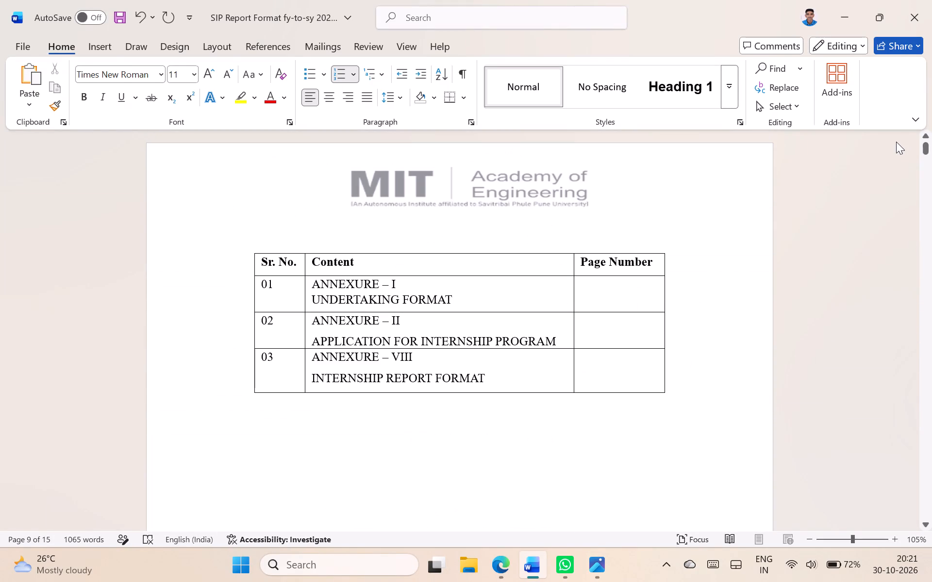
scroll(298, 364, down, 15)
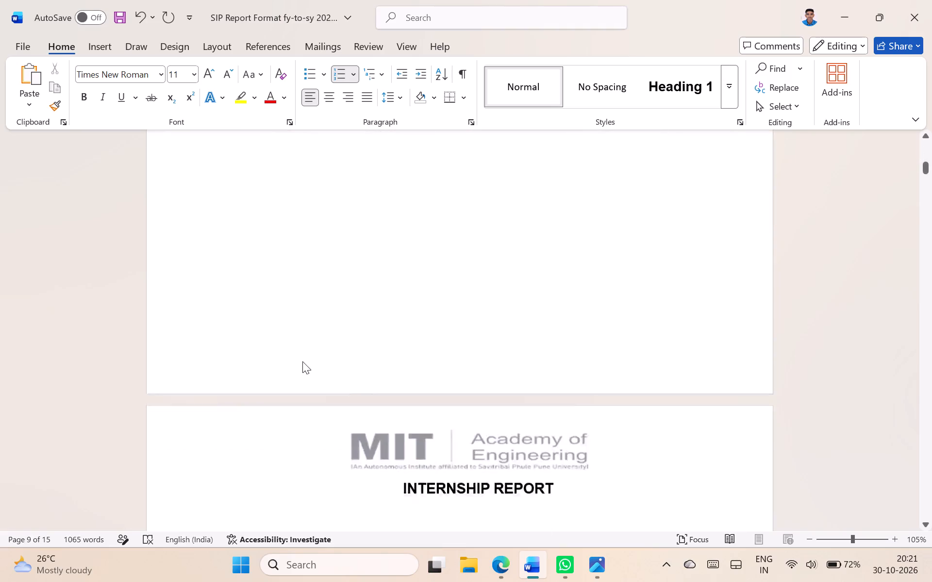
scroll(302, 361, down, 4)
click(345, 347)
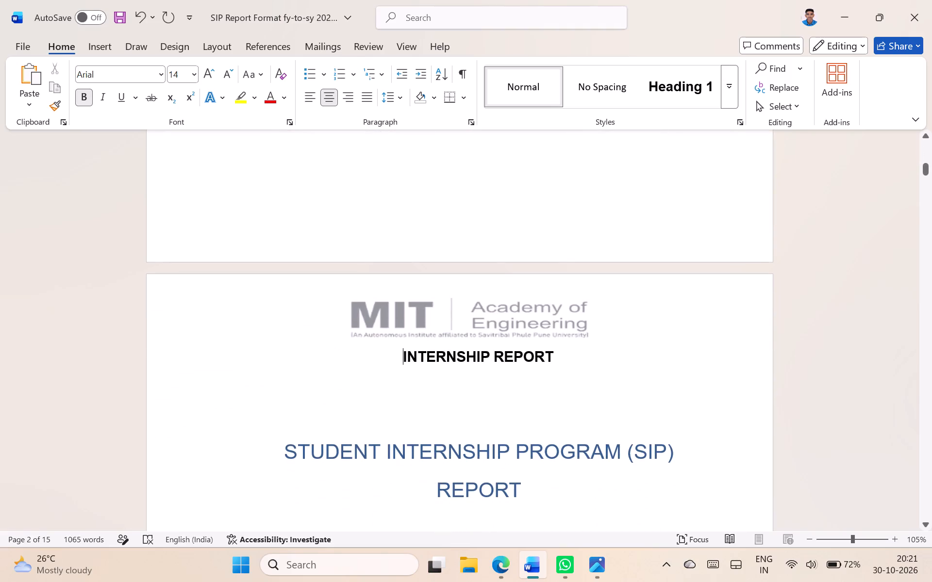
scroll(487, 332, down, 6)
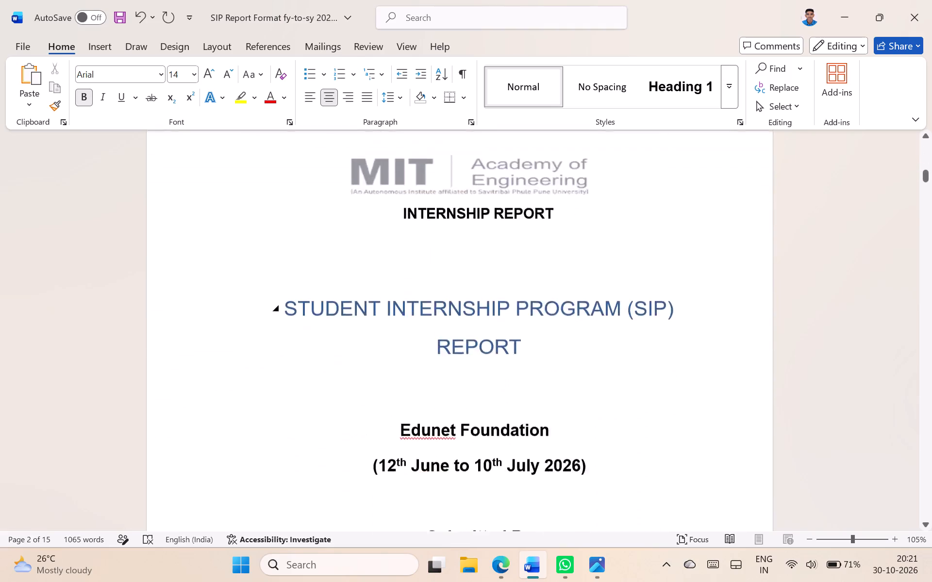
scroll(509, 323, down, 3)
drag(923, 223, 931, 321)
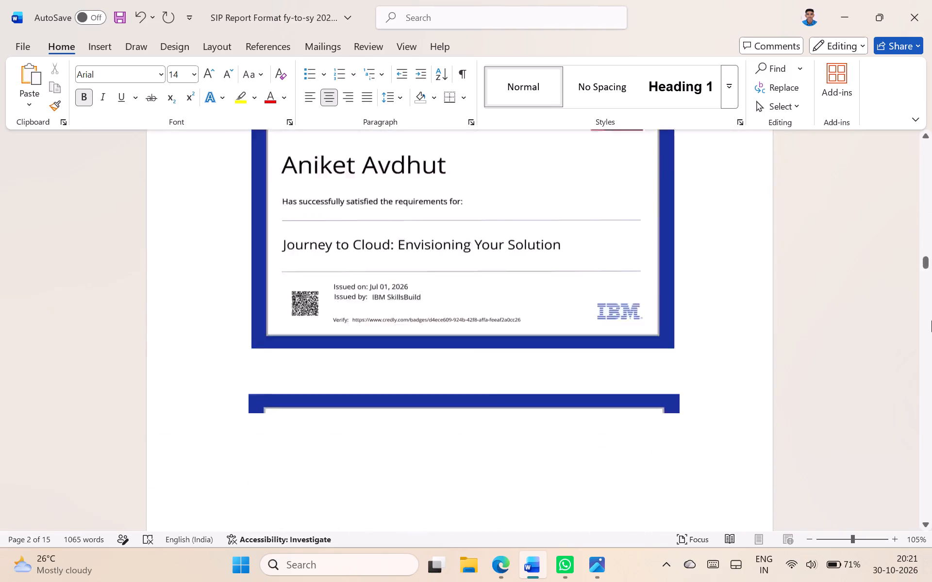
drag(931, 321, 931, 329)
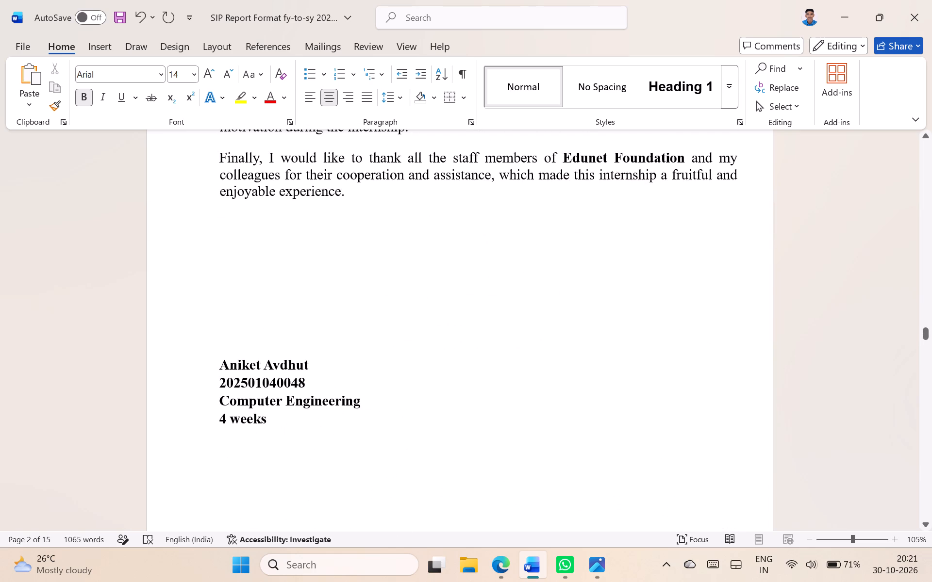
scroll(515, 378, down, 13)
scroll(523, 374, down, 17)
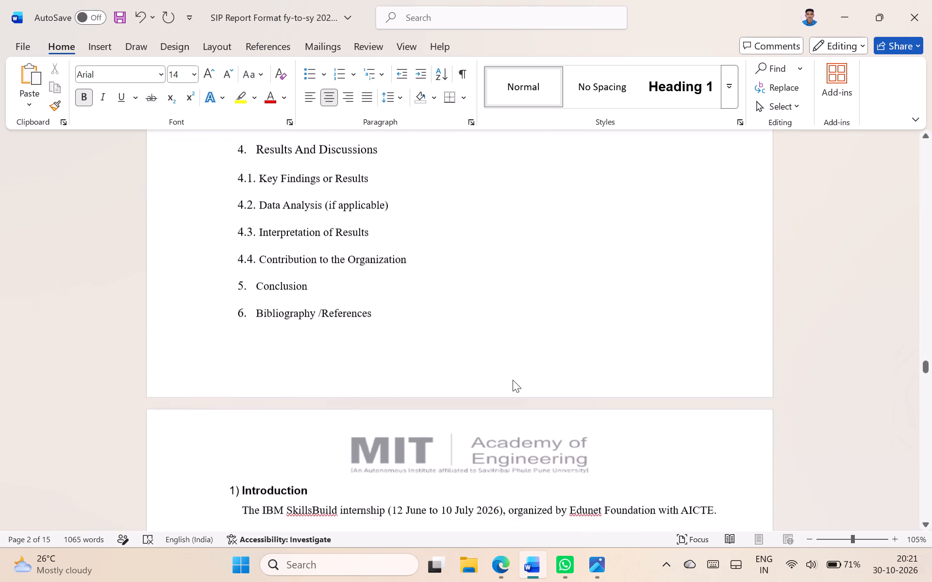
shift+click(416, 283)
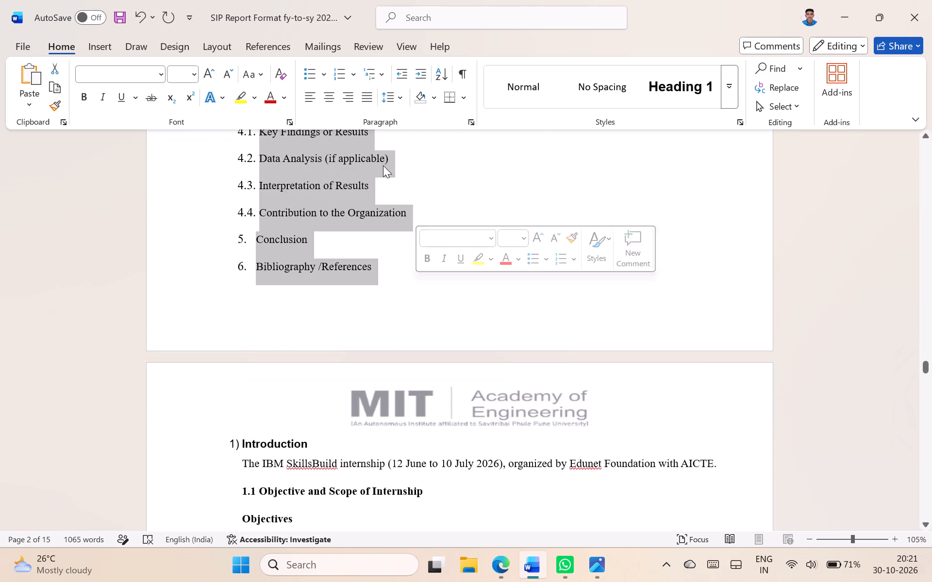
click(354, 77)
click(354, 77)
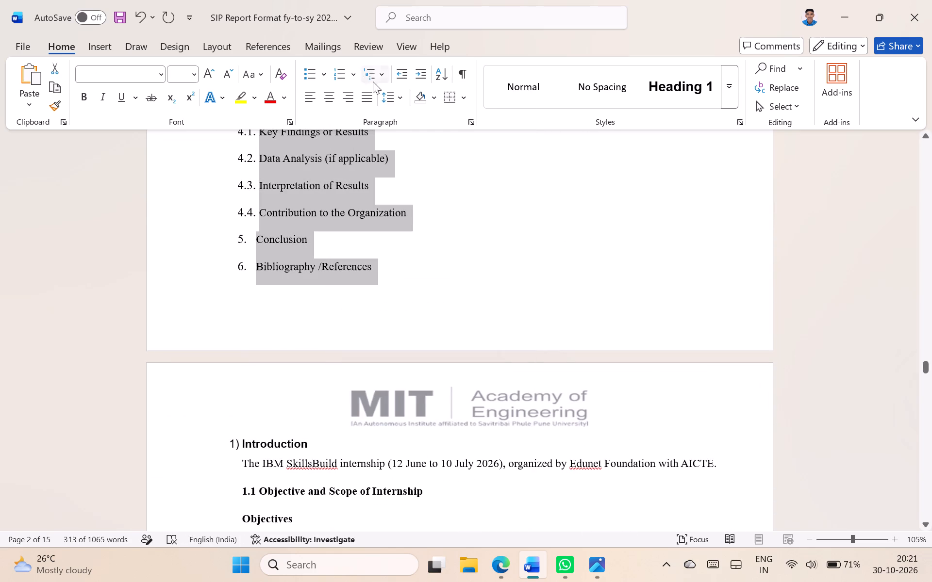
click(397, 98)
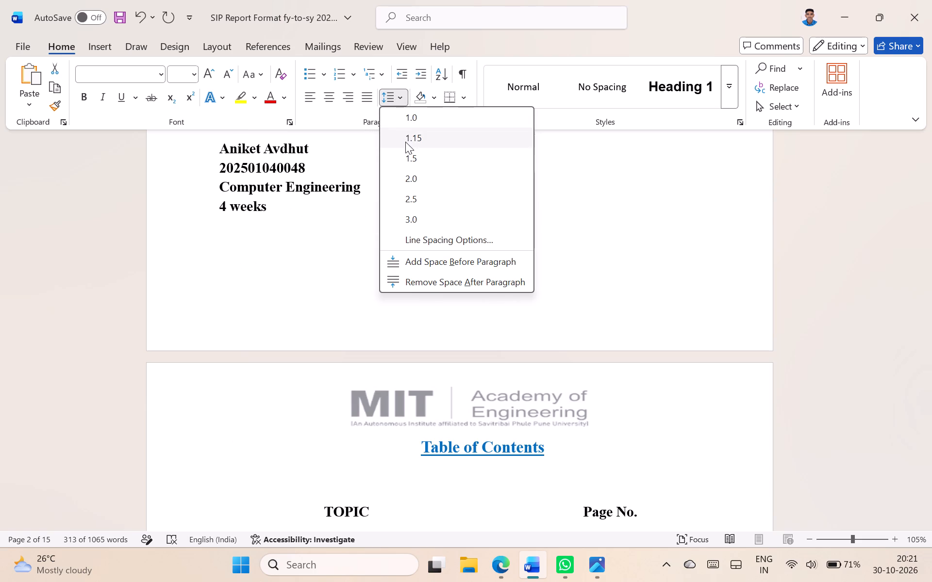
click(409, 156)
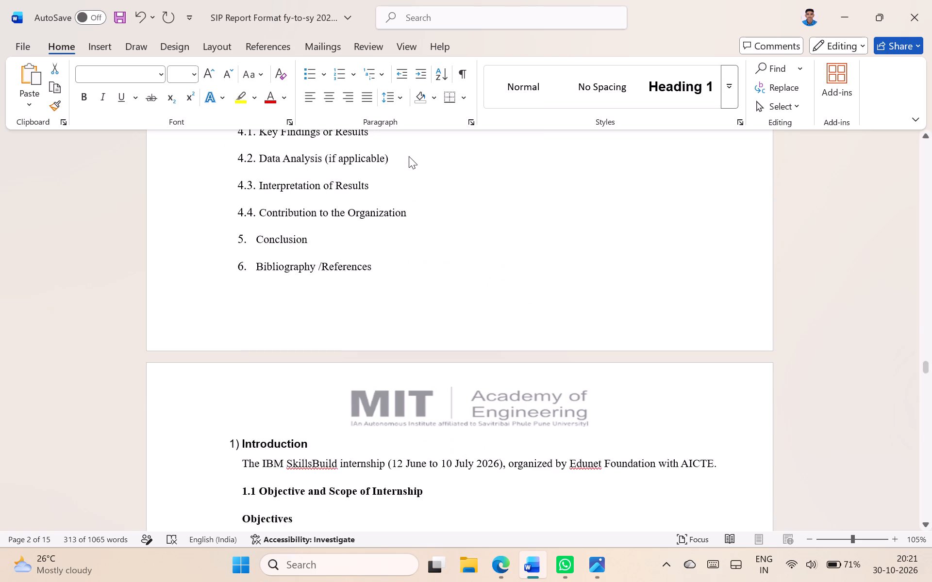
Check the page layout of the internship certificate heading, certificate images and Acknowledgement page.
scroll(458, 254, up, 5)
scroll(458, 254, up, 19)
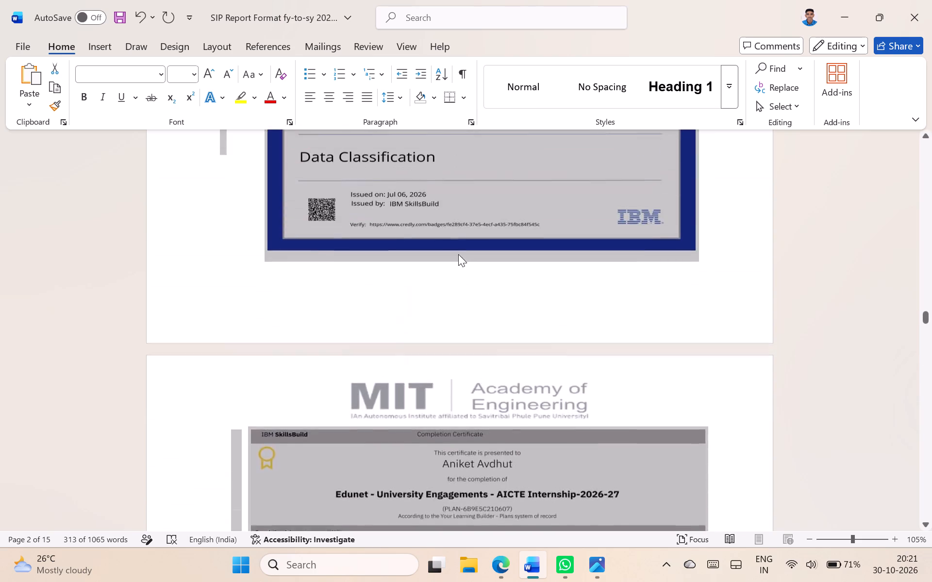
scroll(458, 254, up, 20)
scroll(458, 254, up, 15)
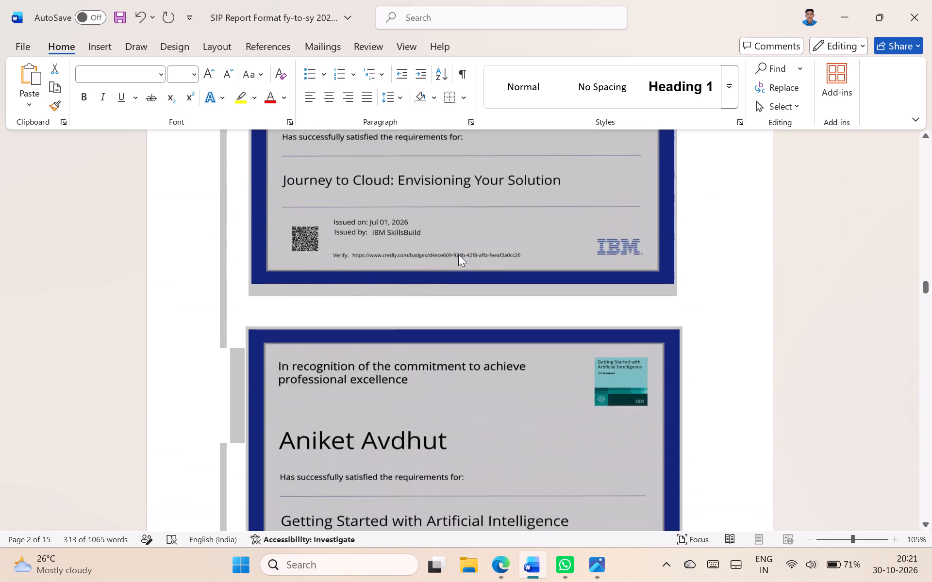
scroll(458, 254, up, 20)
scroll(458, 254, up, 12)
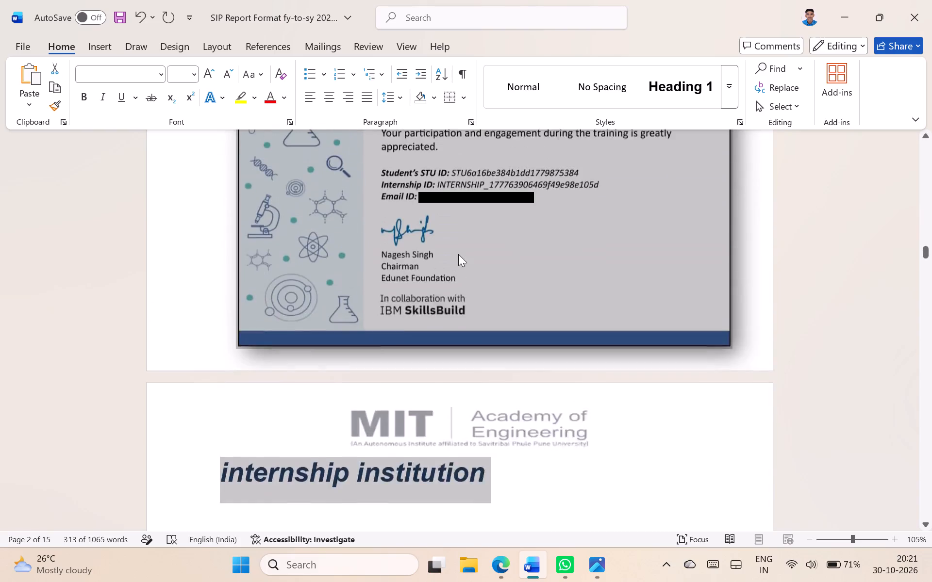
scroll(458, 254, up, 20)
scroll(458, 254, up, 1)
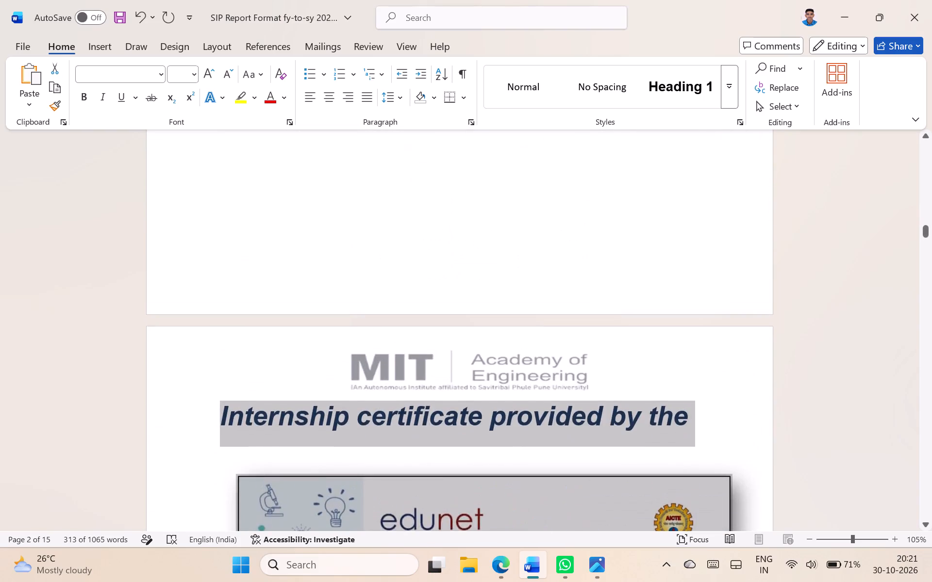
scroll(458, 254, down, 3)
scroll(458, 264, down, 19)
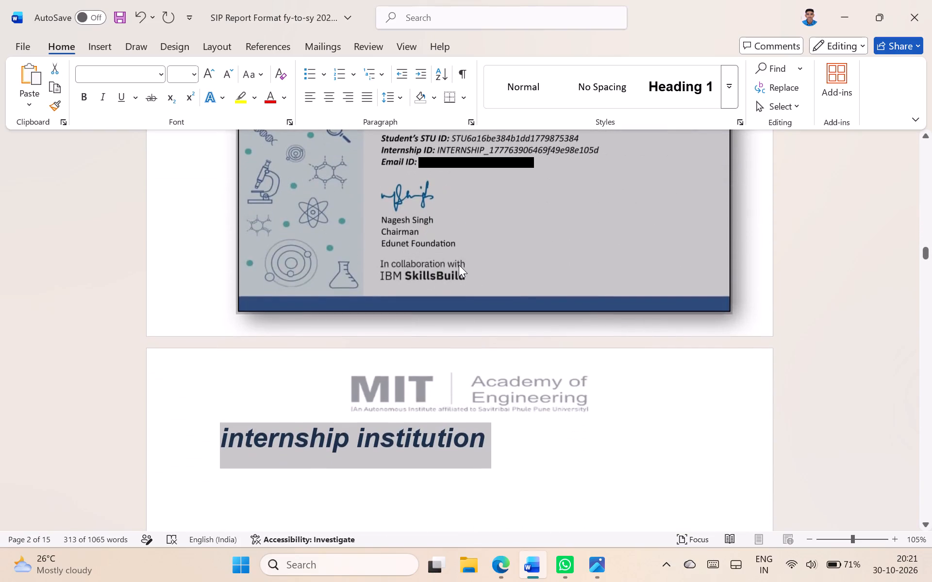
click(508, 448)
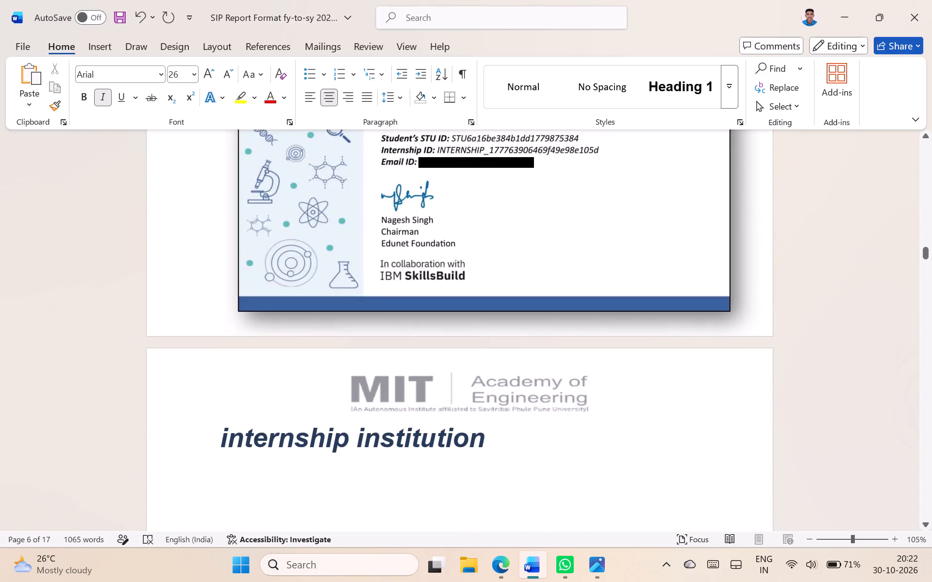
scroll(507, 431, down, 12)
scroll(474, 408, down, 14)
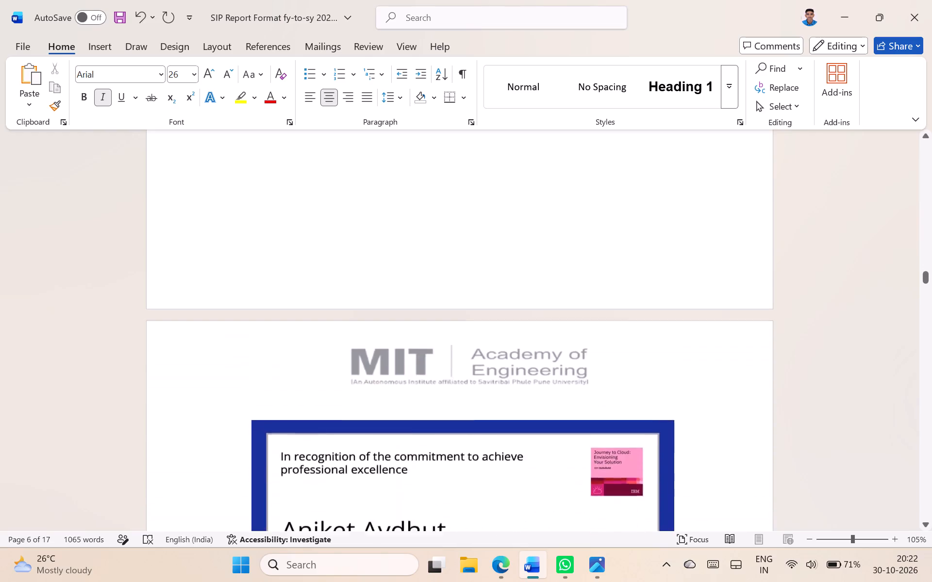
scroll(474, 406, down, 3)
scroll(474, 405, down, 20)
scroll(474, 405, down, 11)
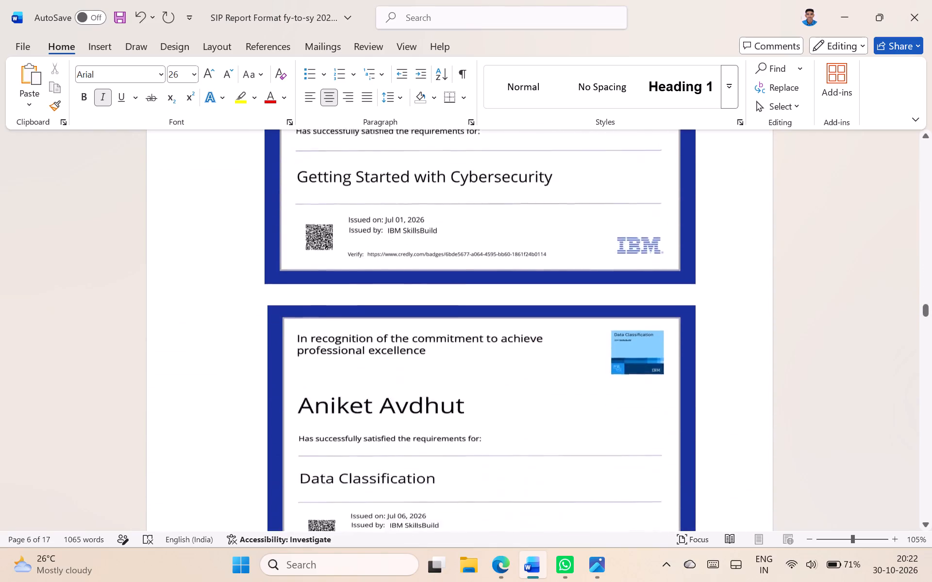
scroll(498, 392, down, 2)
click(924, 330)
click(931, 351)
click(931, 356)
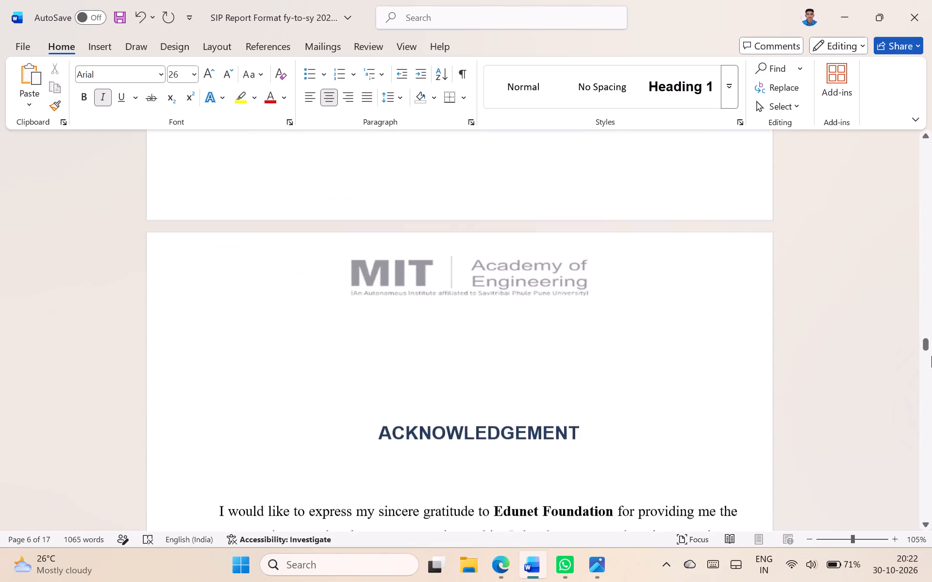
click(931, 365)
scroll(677, 348, up, 3)
scroll(554, 341, up, 2)
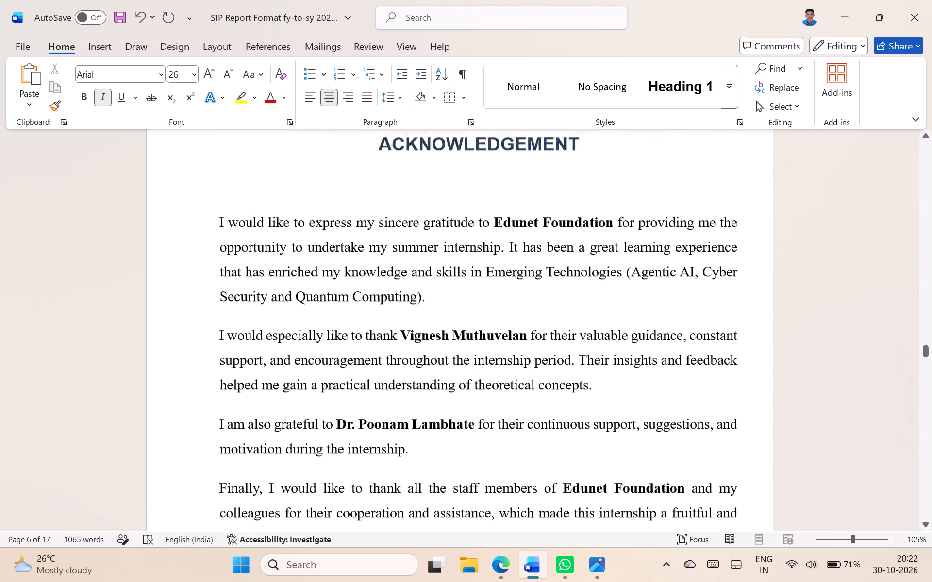
scroll(554, 341, up, 1)
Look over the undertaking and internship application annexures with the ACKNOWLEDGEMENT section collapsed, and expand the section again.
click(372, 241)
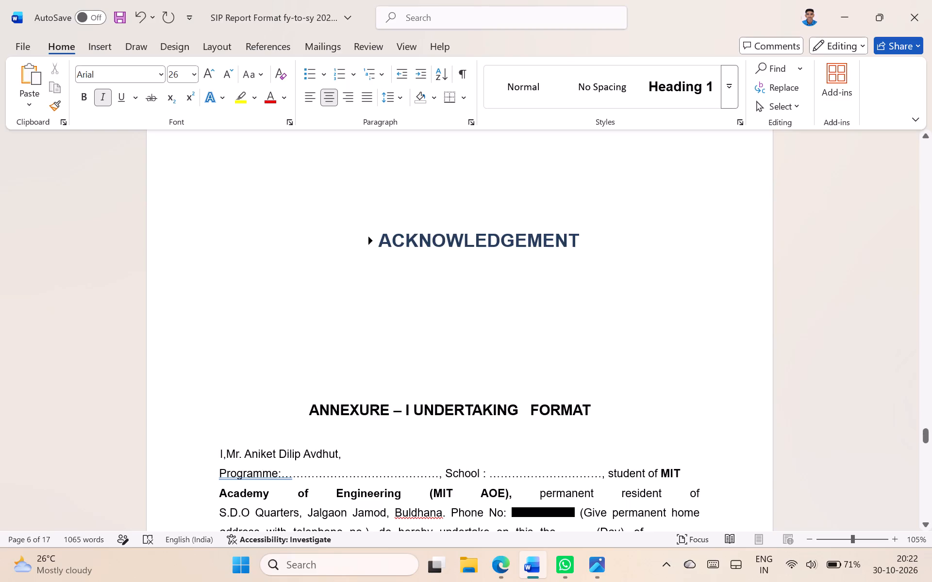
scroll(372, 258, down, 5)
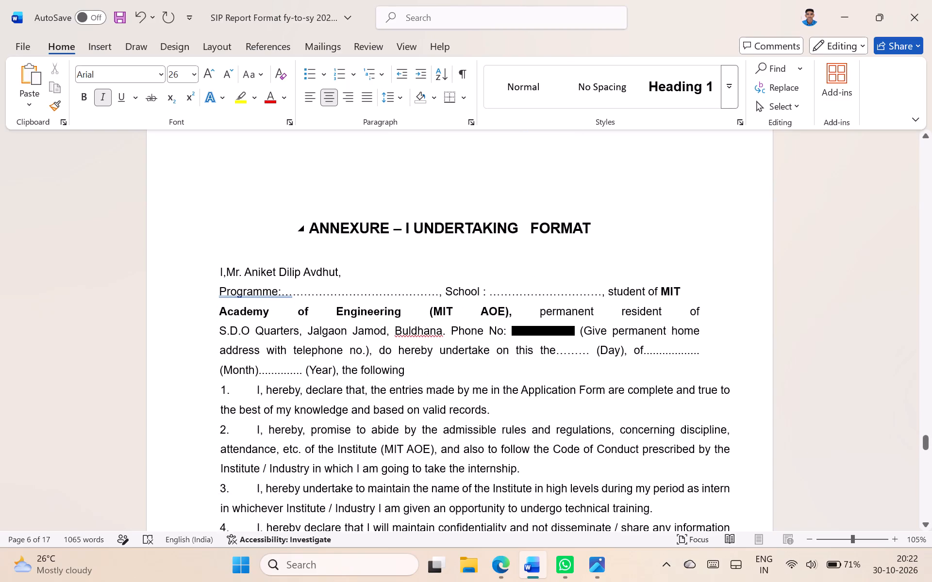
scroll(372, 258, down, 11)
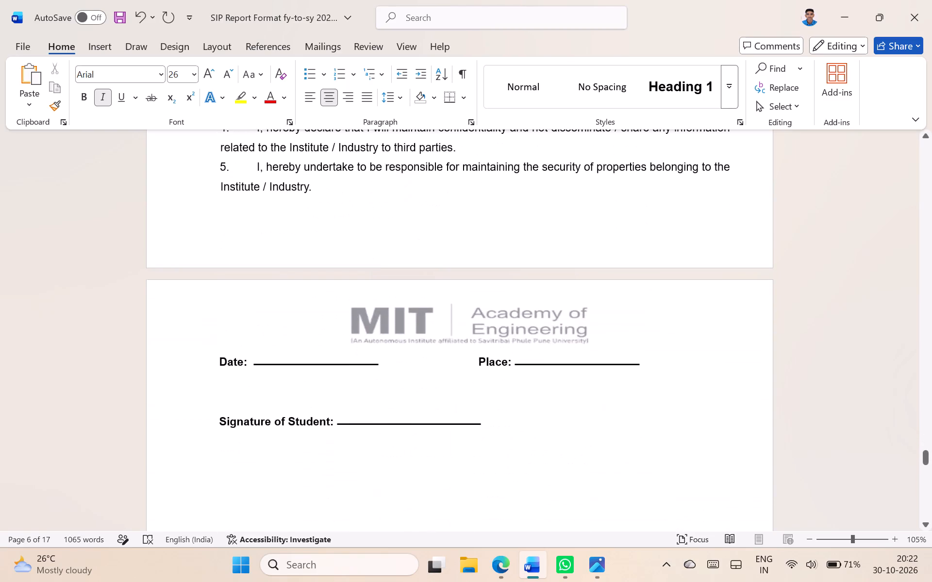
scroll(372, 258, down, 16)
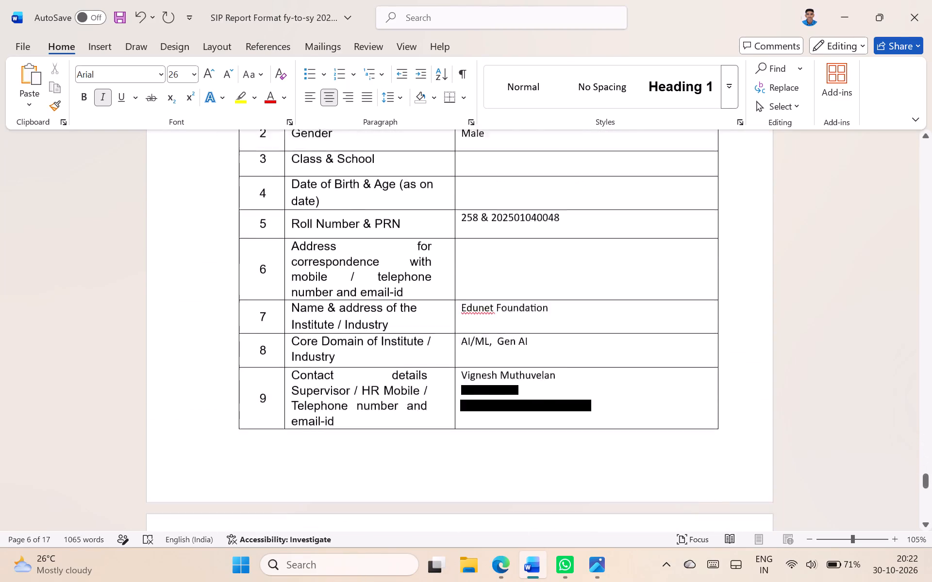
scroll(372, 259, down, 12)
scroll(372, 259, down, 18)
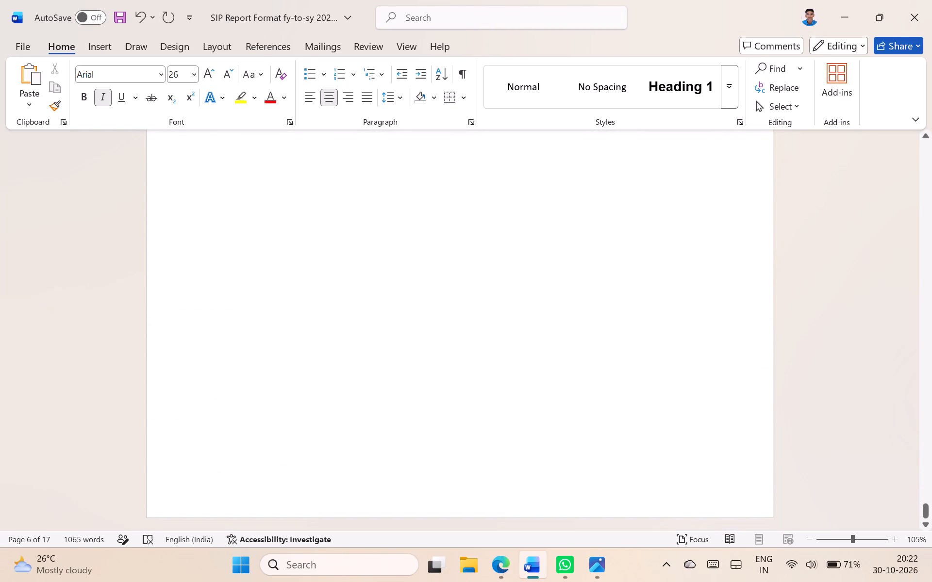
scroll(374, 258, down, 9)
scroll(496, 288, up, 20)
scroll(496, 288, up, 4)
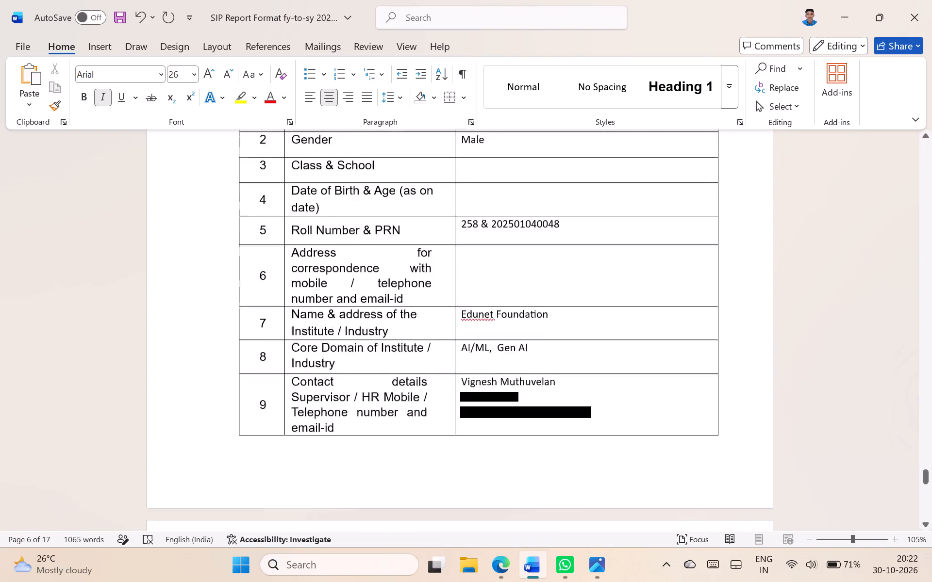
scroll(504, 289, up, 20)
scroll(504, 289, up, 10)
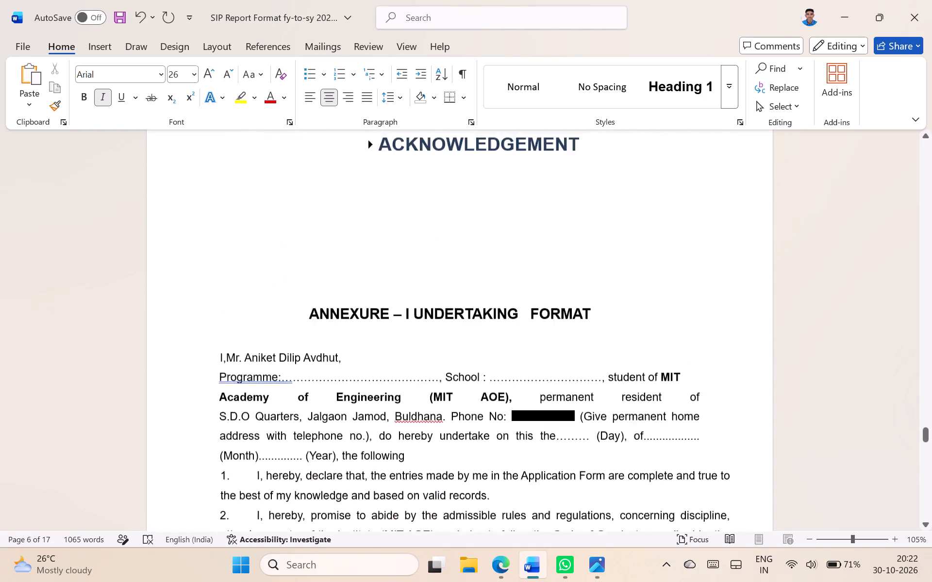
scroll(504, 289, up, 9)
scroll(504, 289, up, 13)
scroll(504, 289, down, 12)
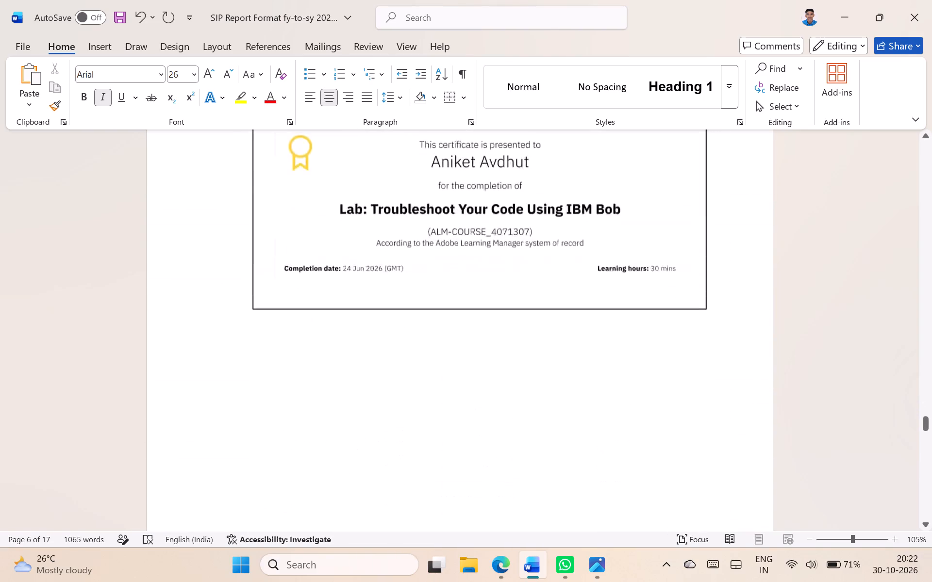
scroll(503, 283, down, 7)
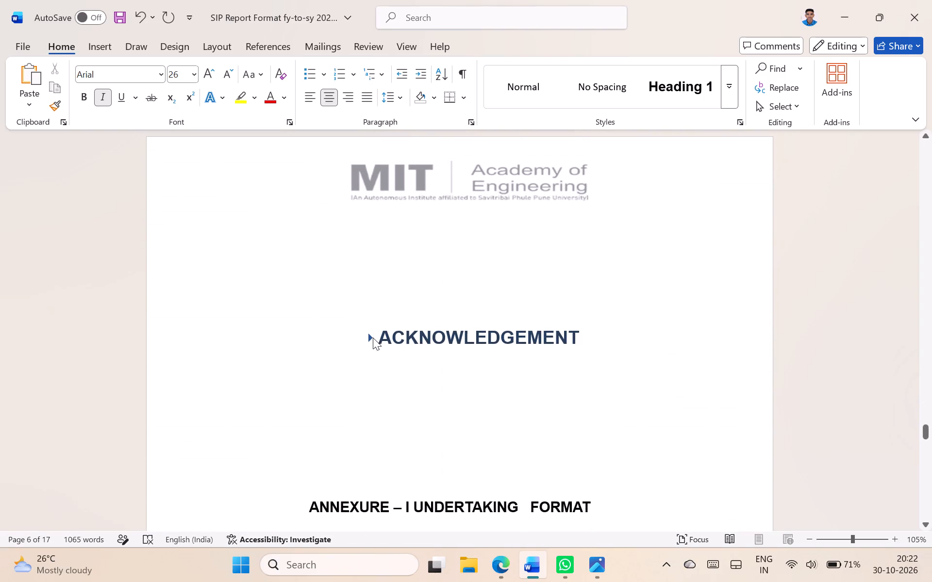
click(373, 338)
Check how the pages from the Acknowledgement through the cover details, Table of Contents and Introduction chapter are laid out.
scroll(373, 338, down, 20)
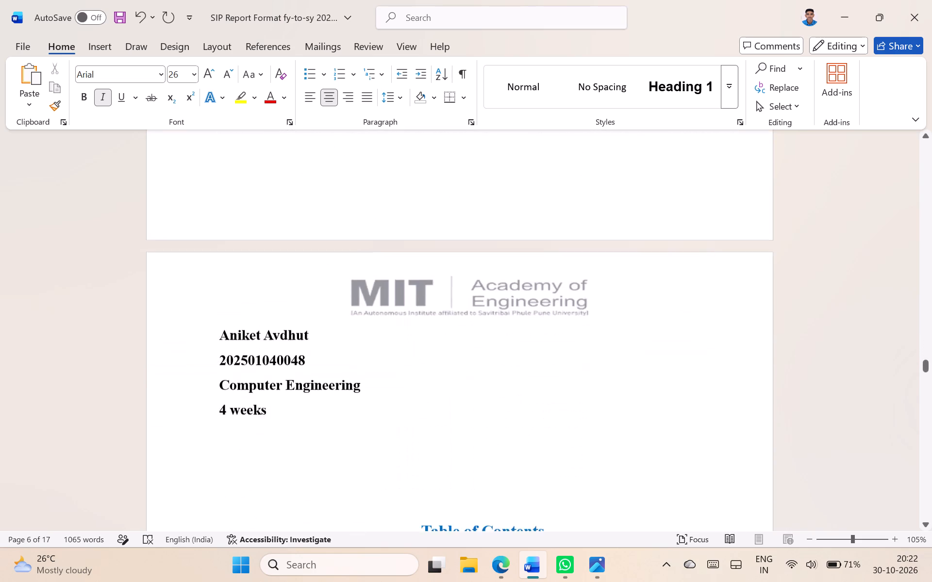
scroll(373, 338, down, 14)
scroll(373, 337, down, 7)
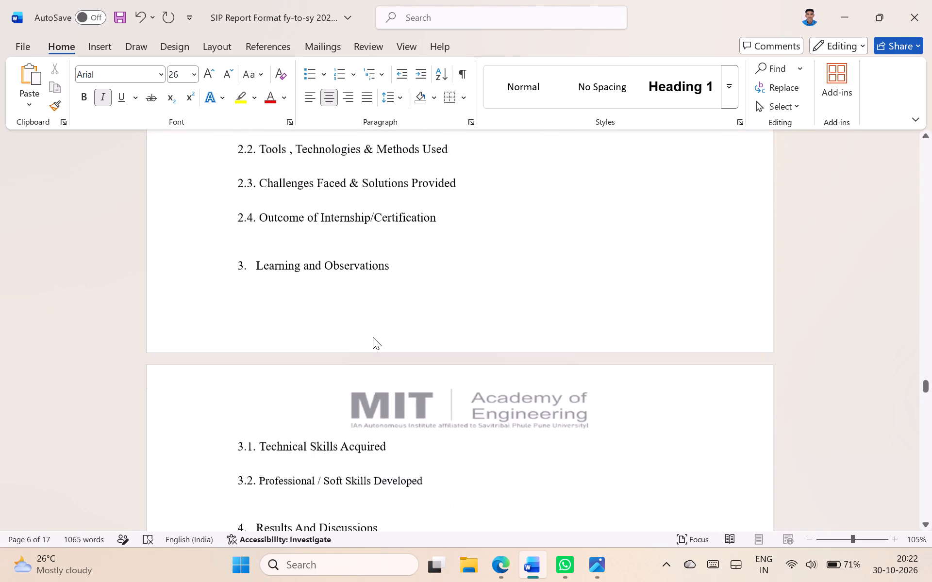
scroll(372, 337, down, 17)
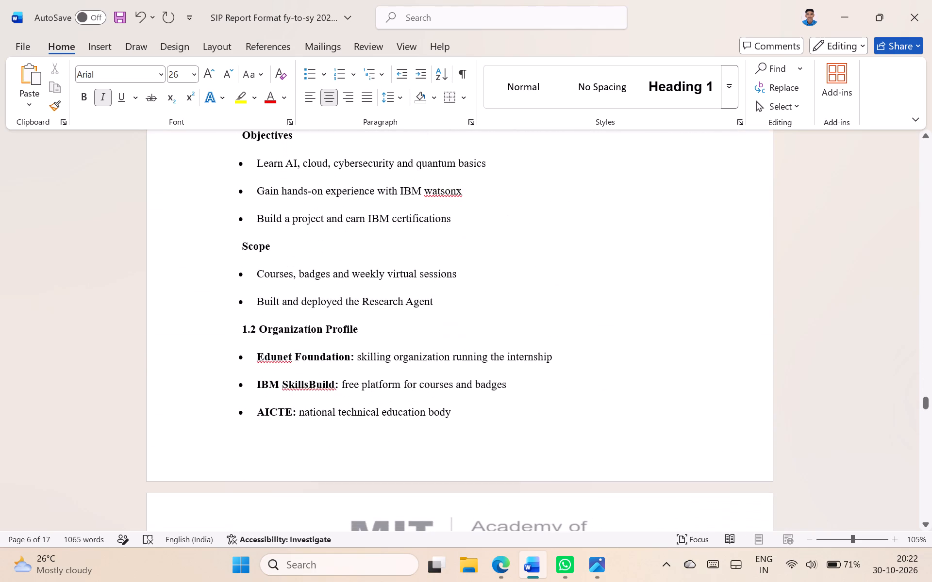
scroll(372, 337, down, 3)
Undo the recent line spacing changes to the front pages, Table of Contents and Introduction chapter.
key(ctrl+z)
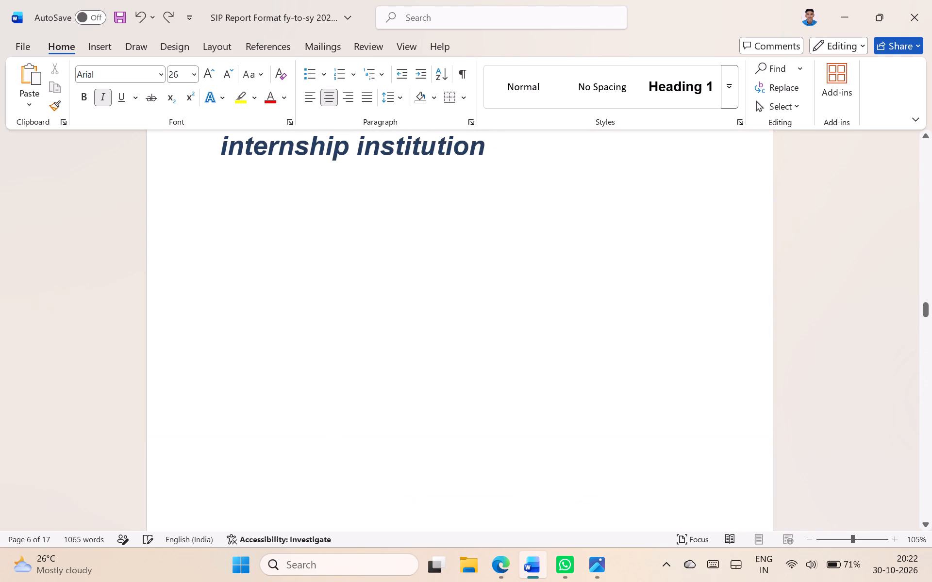
key(ctrl+z)
key(ctrl+z)
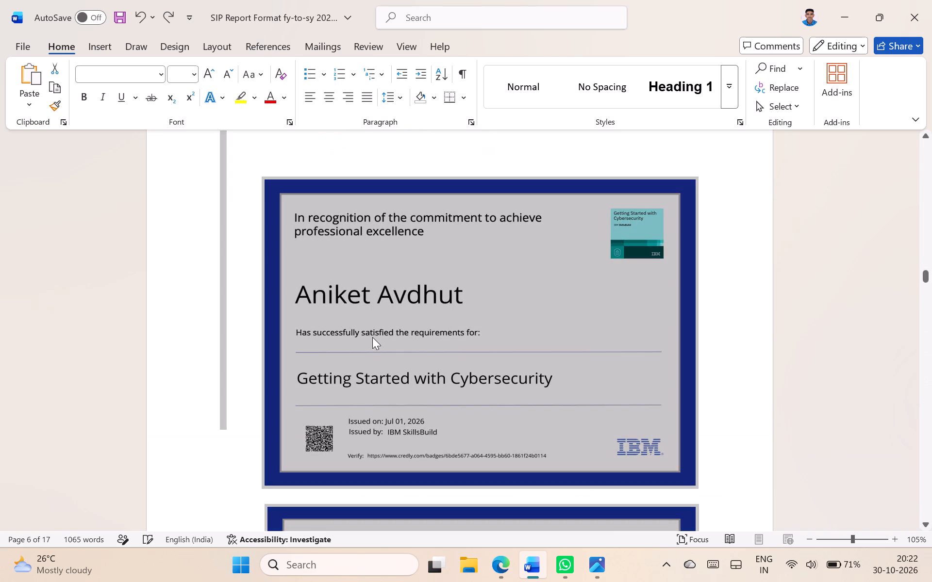
key(ctrl+z)
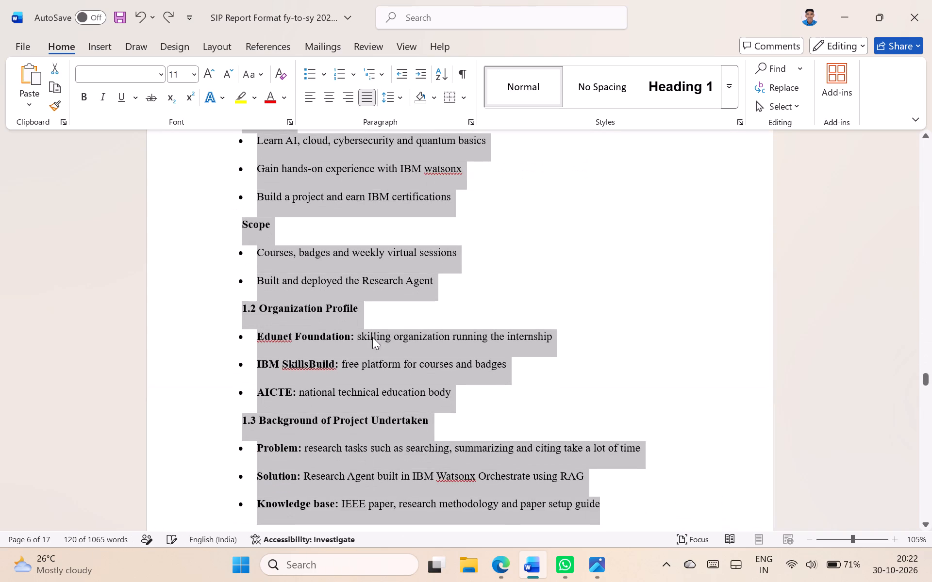
Set the line spacing of the Introduction chapter, from its heading through the Knowledge base bullet, to 1.5.
click(439, 311)
scroll(439, 315, up, 7)
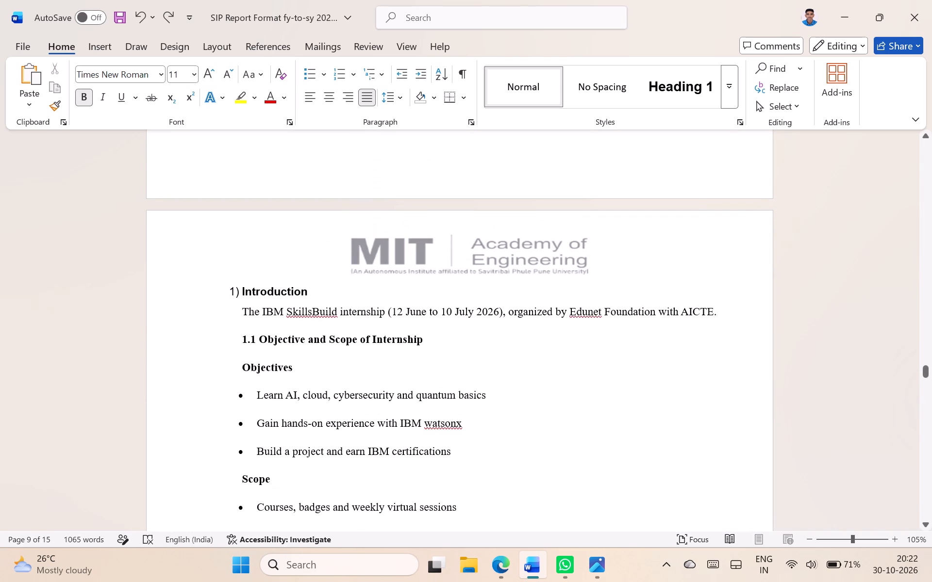
click(414, 325)
click(414, 378)
scroll(401, 363, down, 5)
scroll(401, 362, up, 12)
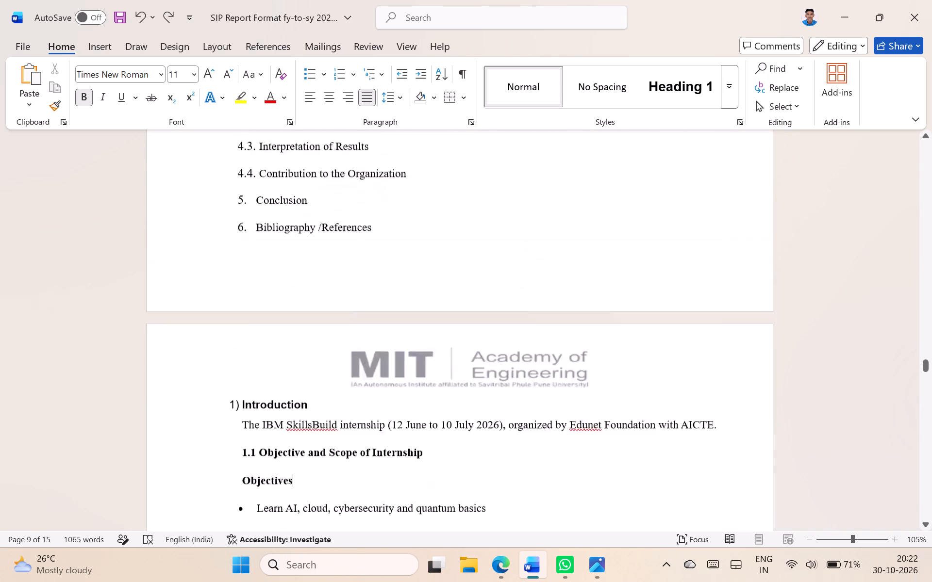
scroll(400, 359, down, 5)
click(250, 364)
scroll(282, 371, down, 4)
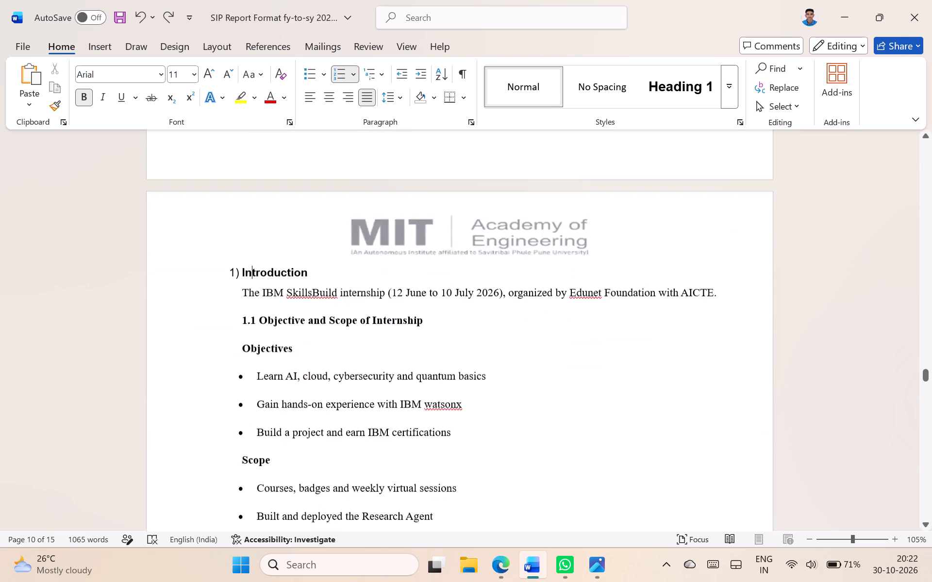
scroll(315, 364, down, 9)
shift+click(444, 377)
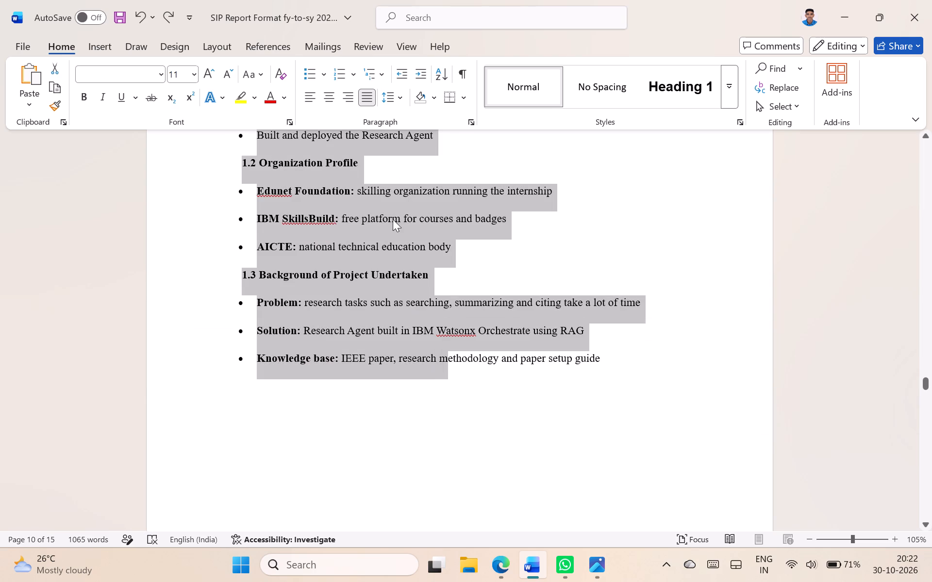
click(410, 89)
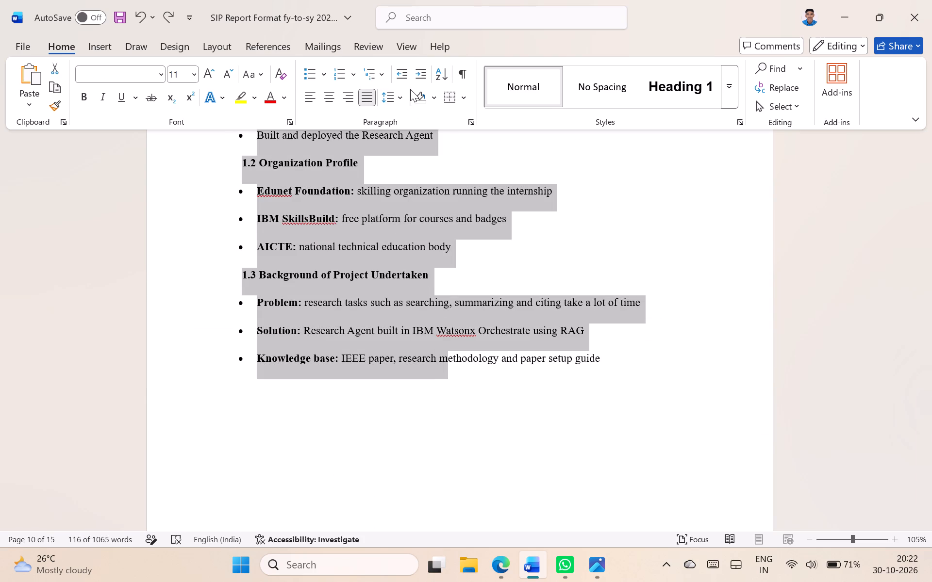
click(403, 104)
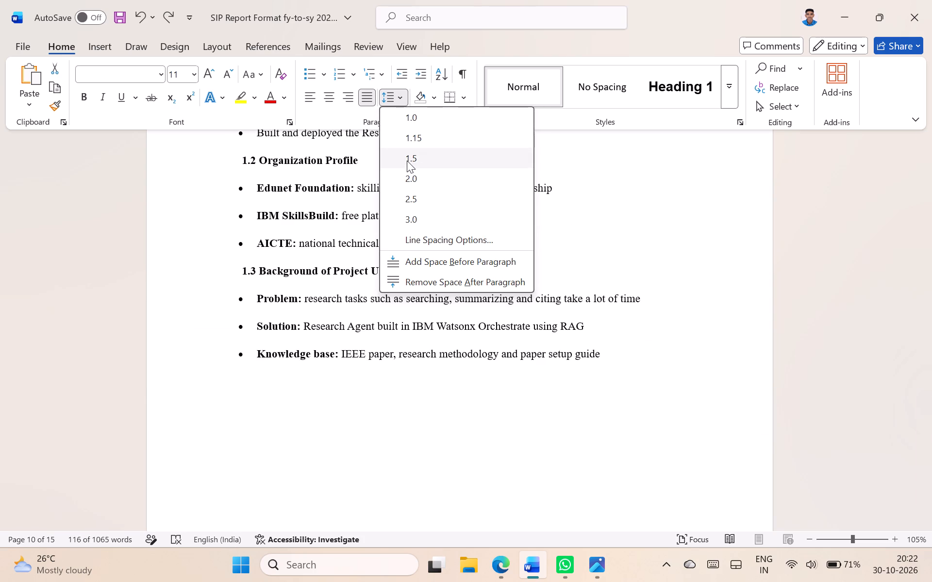
click(407, 161)
click(666, 284)
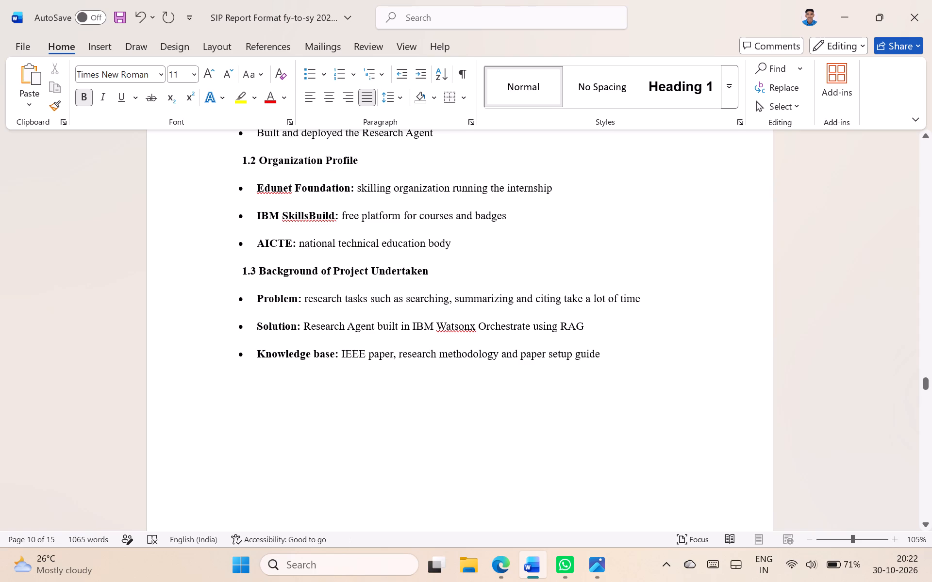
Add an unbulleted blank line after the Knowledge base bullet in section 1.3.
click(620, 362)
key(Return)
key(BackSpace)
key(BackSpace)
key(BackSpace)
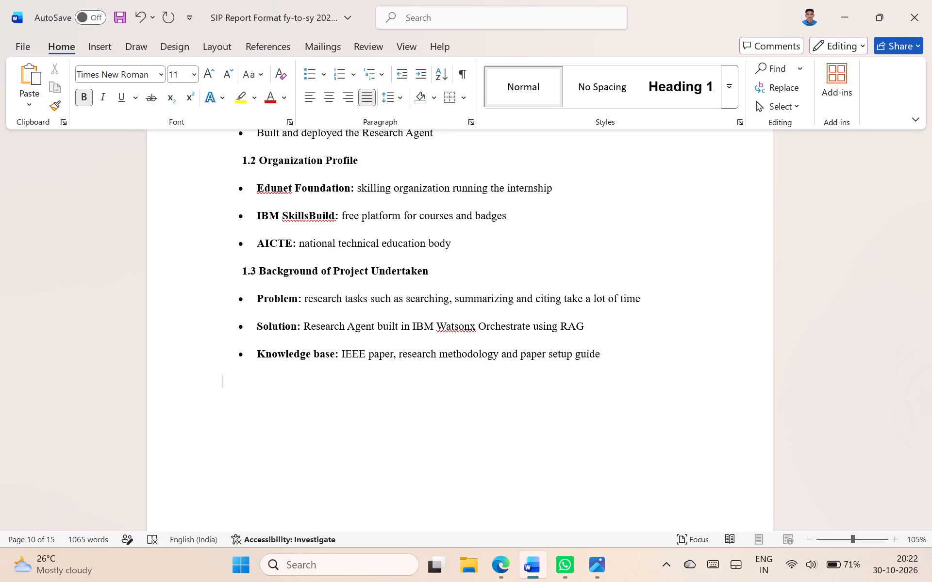
Delete all the blank lines between the Knowledge base bullet and the Internship discussion section so the section follows directly.
scroll(629, 348, up, 5)
scroll(455, 341, up, 4)
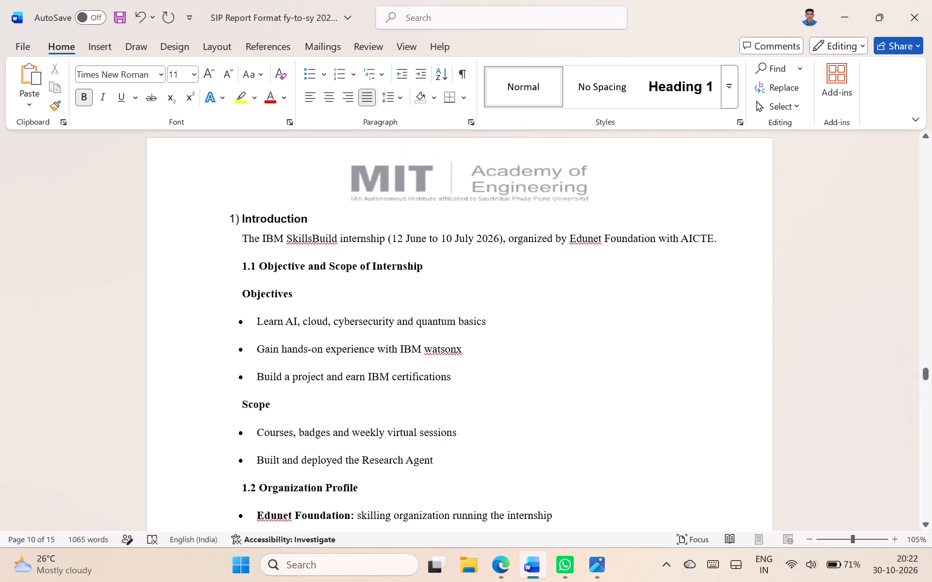
scroll(455, 341, down, 20)
scroll(451, 345, up, 1)
scroll(451, 344, down, 5)
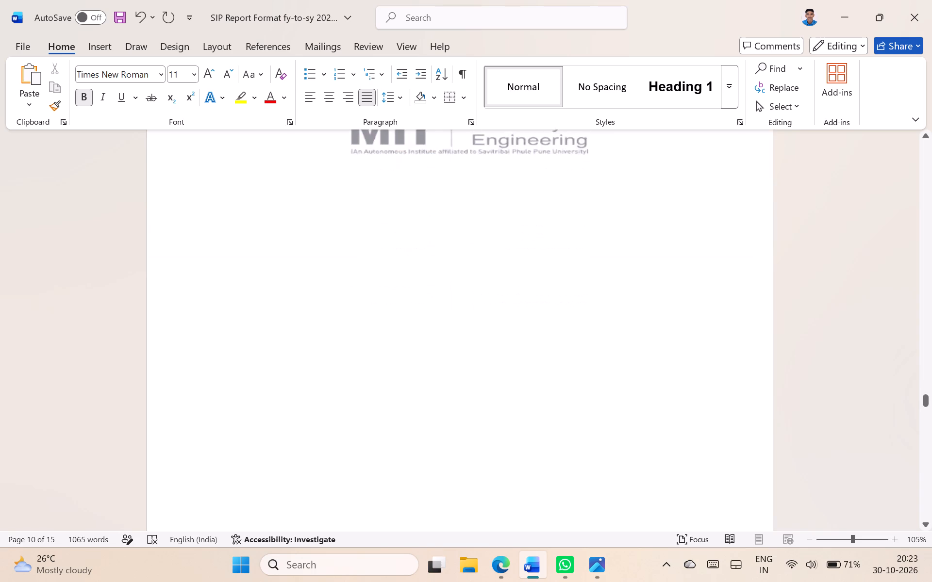
scroll(448, 345, down, 10)
click(232, 223)
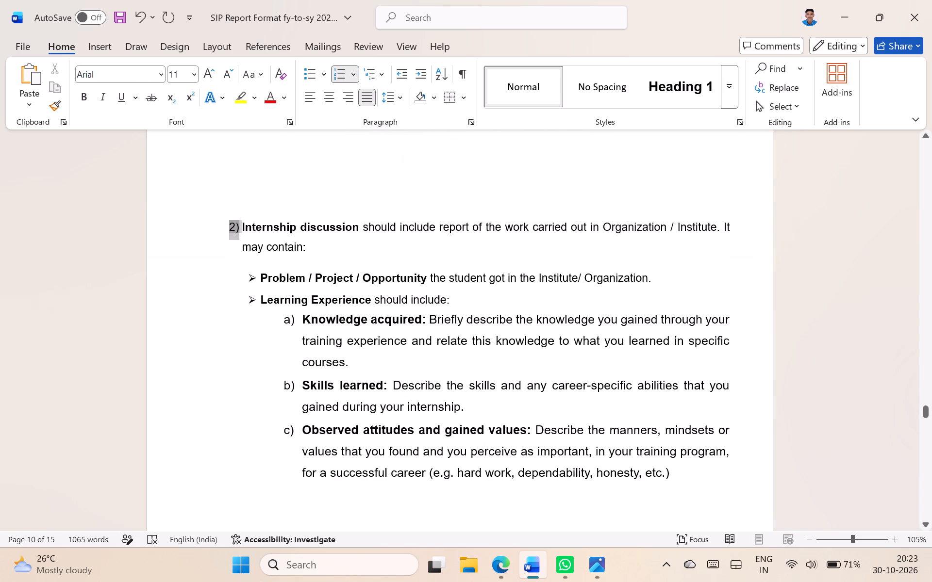
click(228, 212)
click(229, 226)
key(Left)
key(Left)
key(BackSpace)
key(BackSpace)
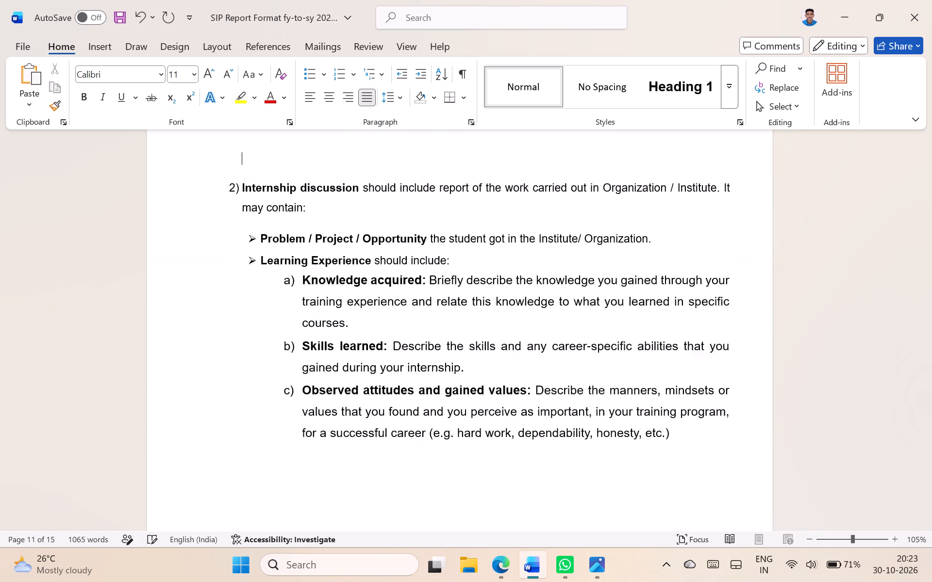
key(BackSpace)
key(BackSpace)
key(BackSpace)
key(BackSpace)
key(BackSpace)
key(BackSpace)
key(BackSpace)
key(BackSpace)
key(BackSpace)
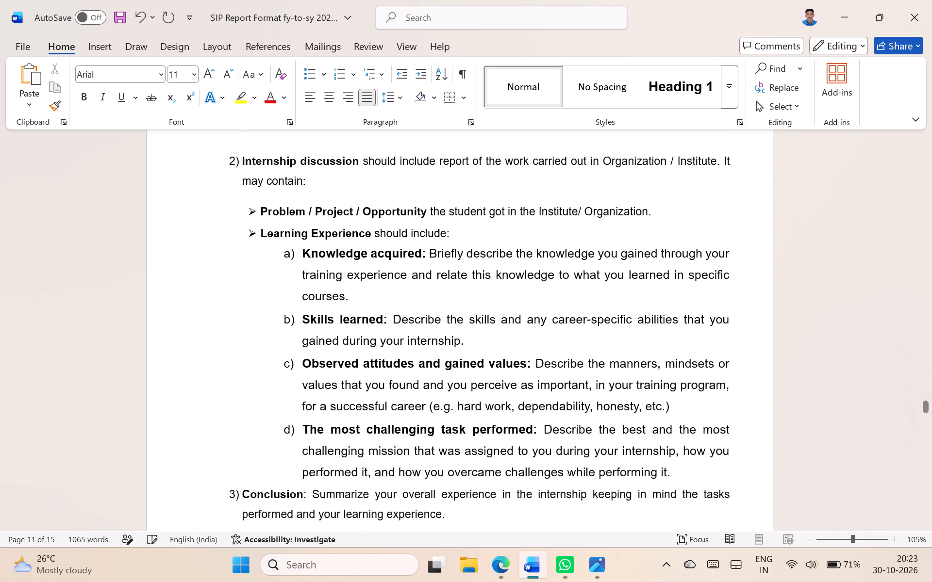
key(BackSpace)
key(BackSpace)
key(BackSpace)
key(BackSpace)
key(BackSpace)
key(BackSpace)
key(BackSpace)
key(BackSpace)
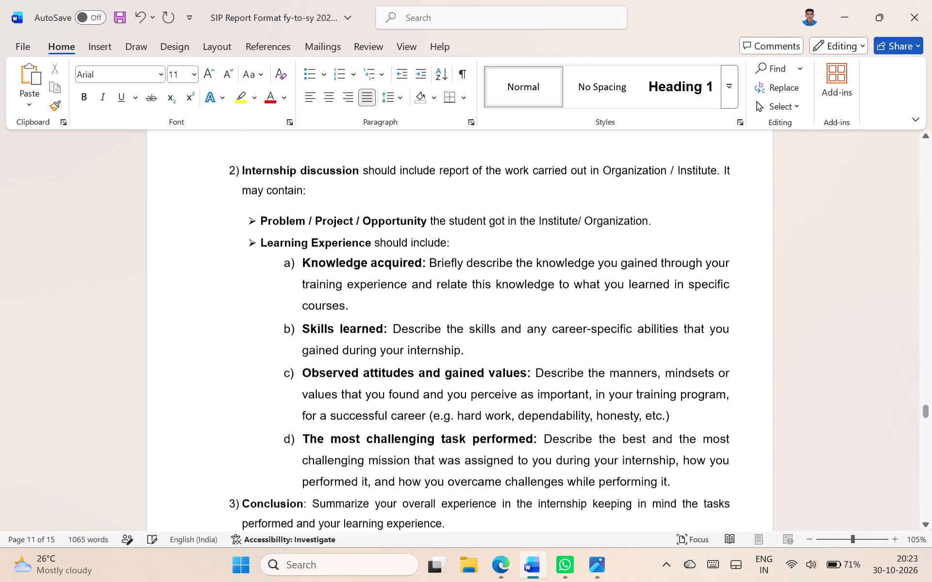
key(BackSpace)
key(BackSpace)
key(BackSpace)
key(BackSpace)
key(BackSpace)
key(BackSpace)
key(BackSpace)
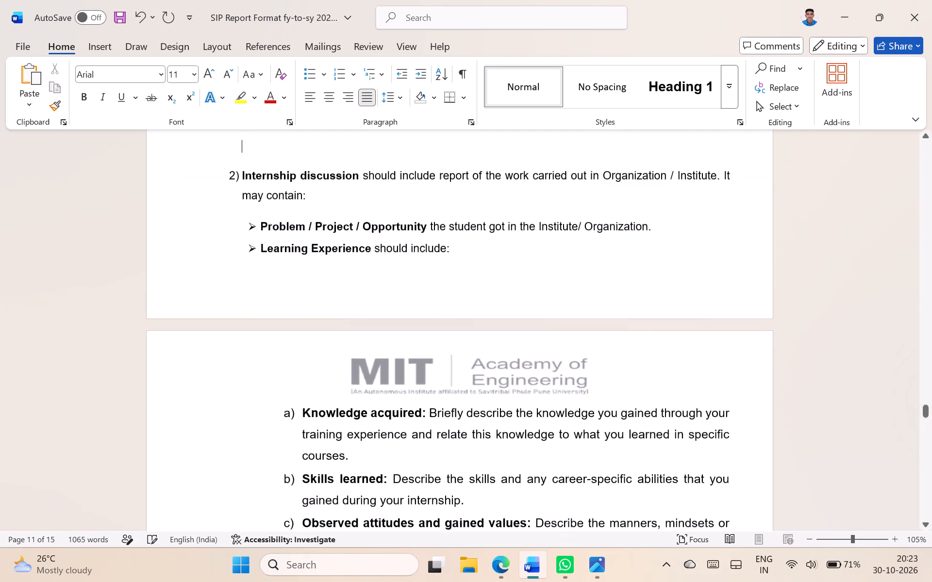
key(BackSpace)
key(BackSpace)
key(BackSpace)
key(BackSpace)
key(BackSpace)
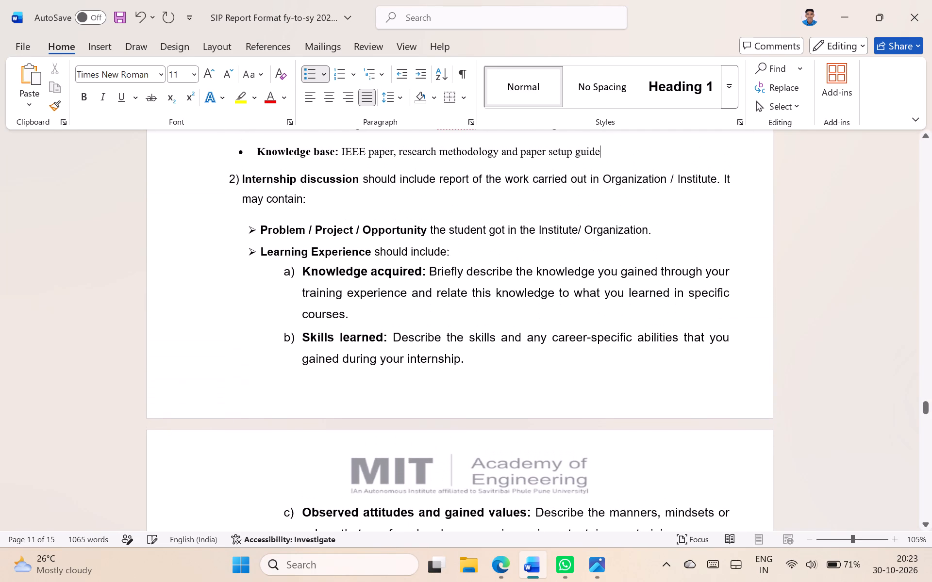
Insert one unbulleted blank line between the Knowledge base bullet and the Internship discussion section.
scroll(236, 231, up, 4)
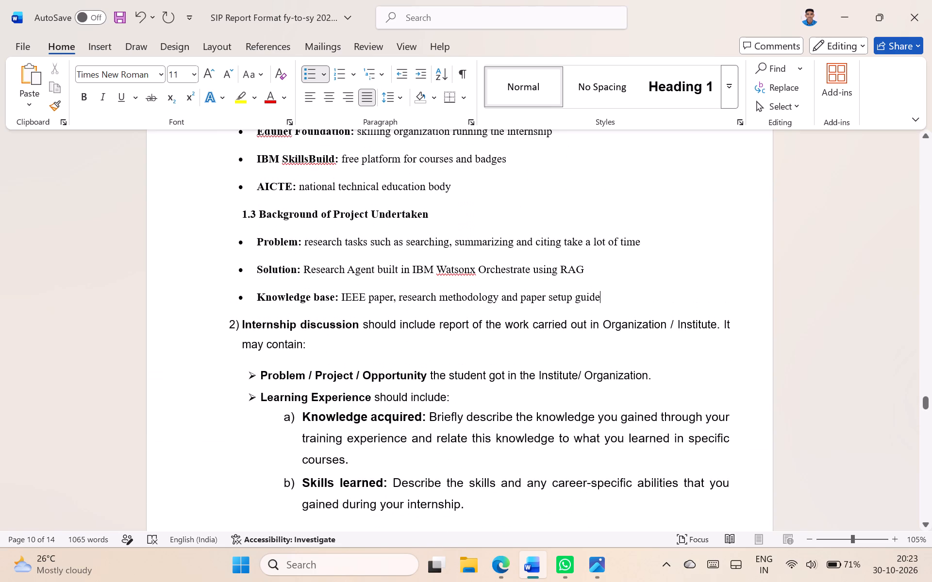
key(Return)
key(BackSpace)
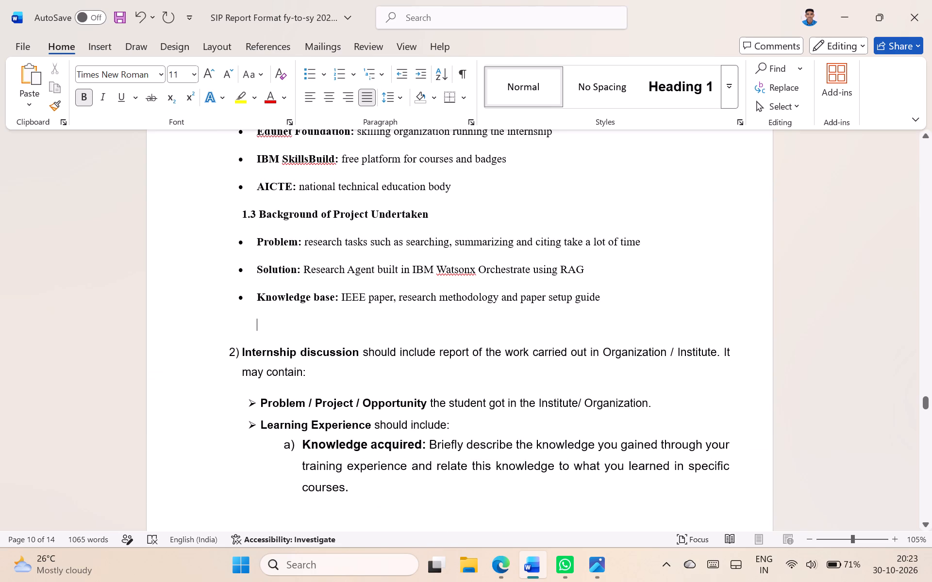
scroll(441, 364, down, 2)
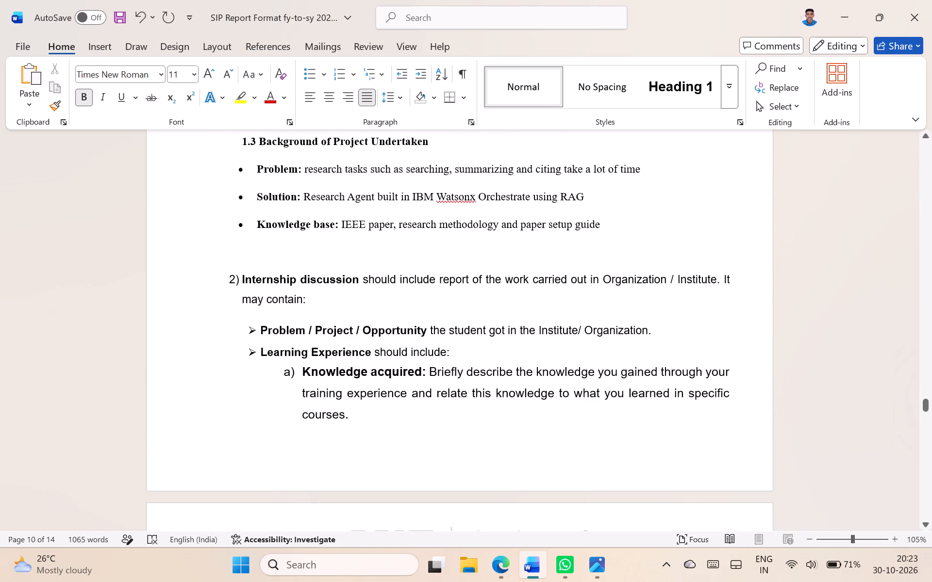
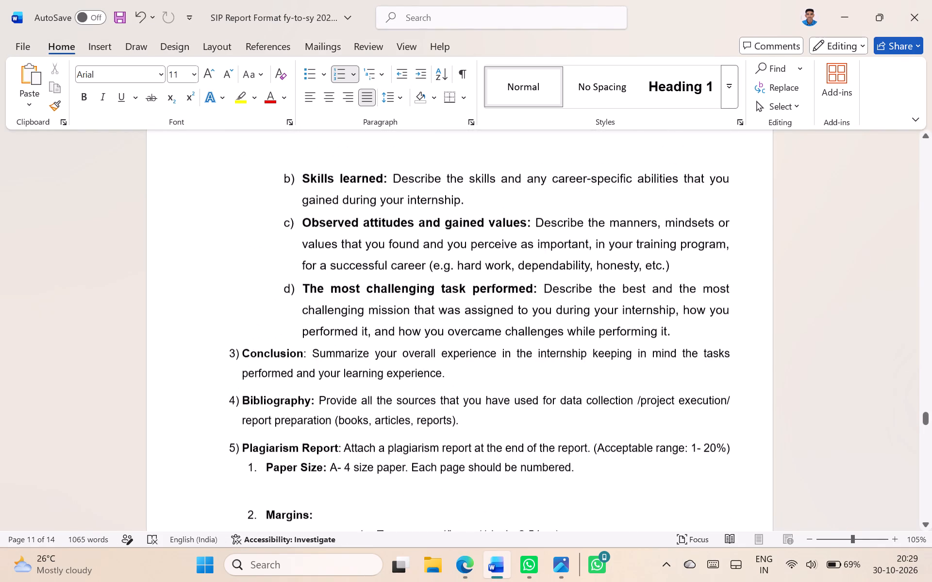
scroll(391, 297, up, 13)
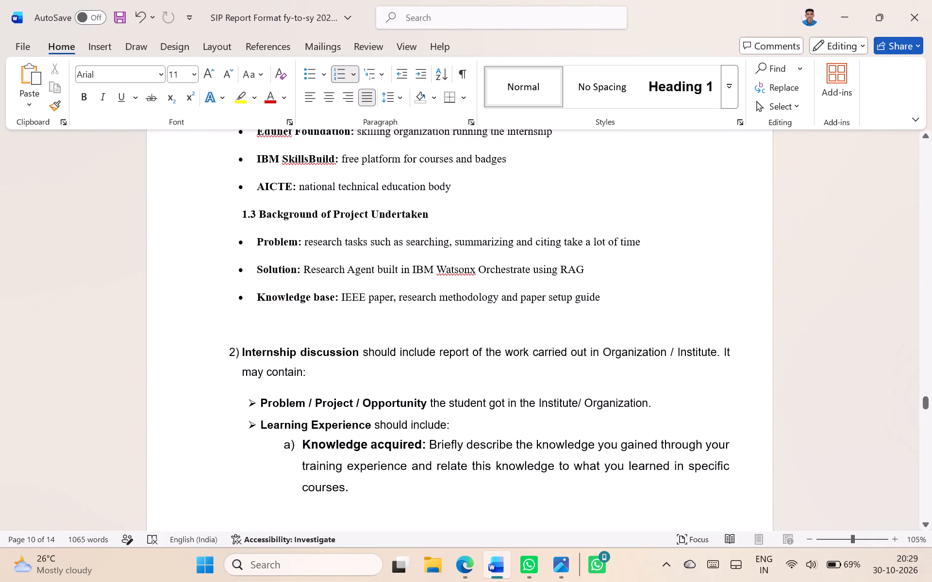
drag(244, 347, 379, 484)
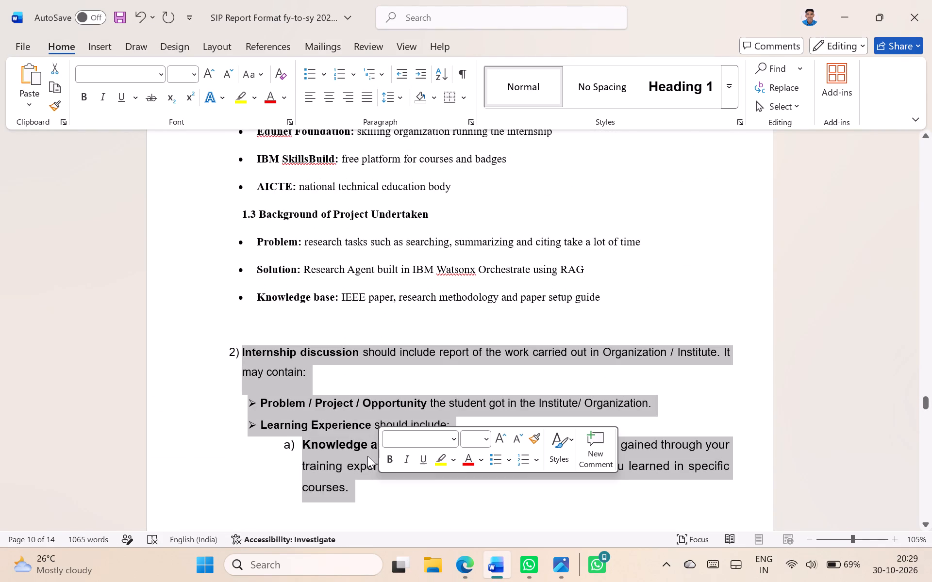
click(367, 456)
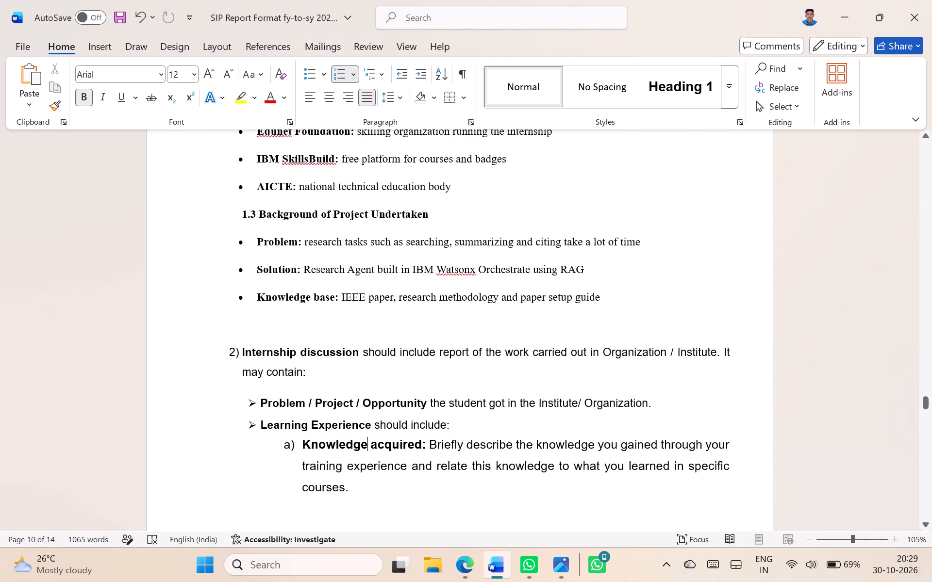
click(351, 387)
drag(351, 387, 366, 479)
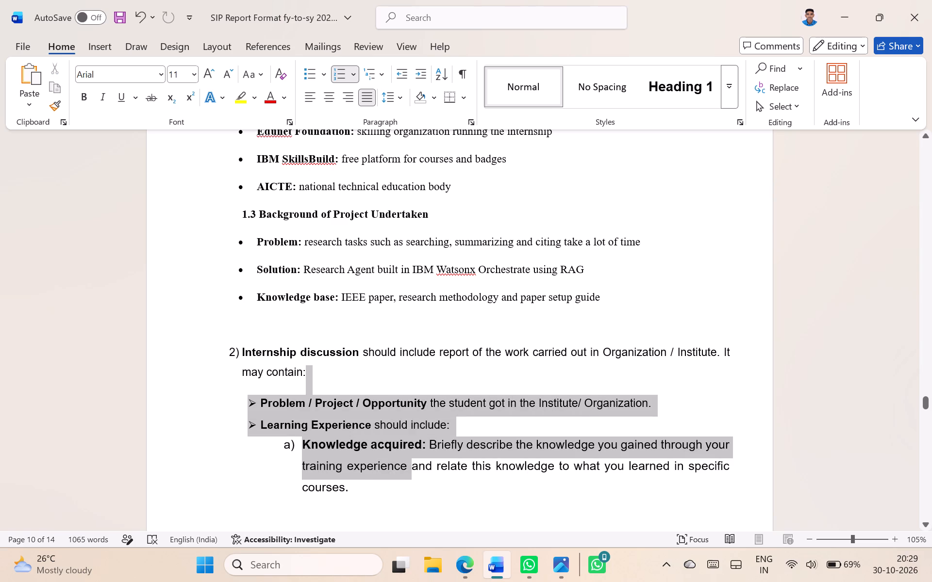
drag(366, 479, 366, 480)
key(BackSpace)
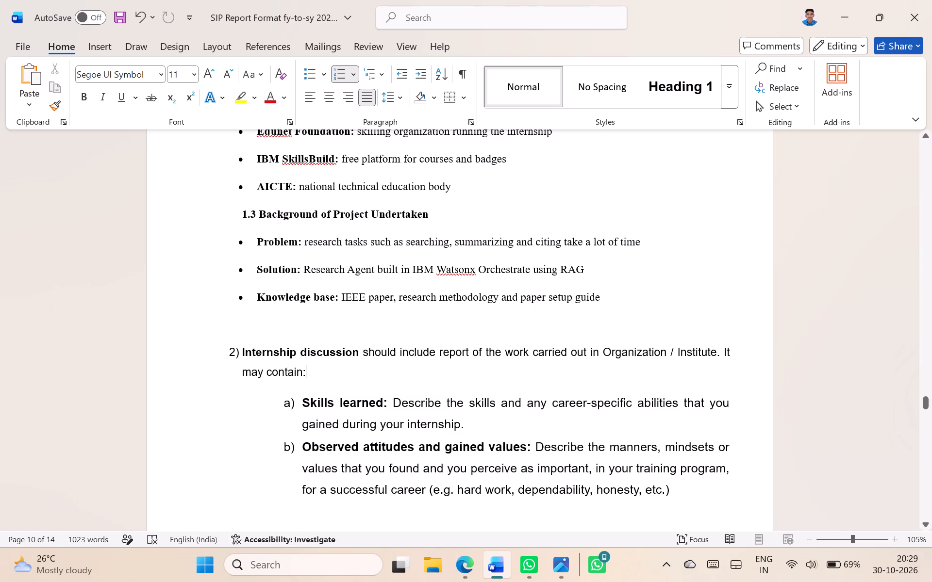
Delete the remaining Skills learned, Observed attitudes and gained values, and The most challenging task performed guidelines under Internship discussion.
drag(286, 394, 640, 465)
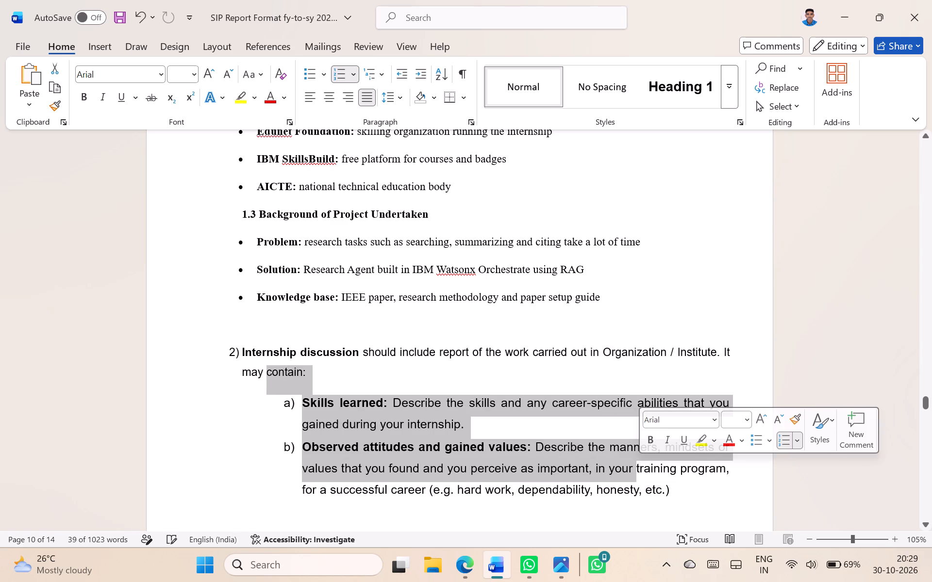
double_click(684, 489)
drag(684, 489, 343, 416)
key(BackSpace)
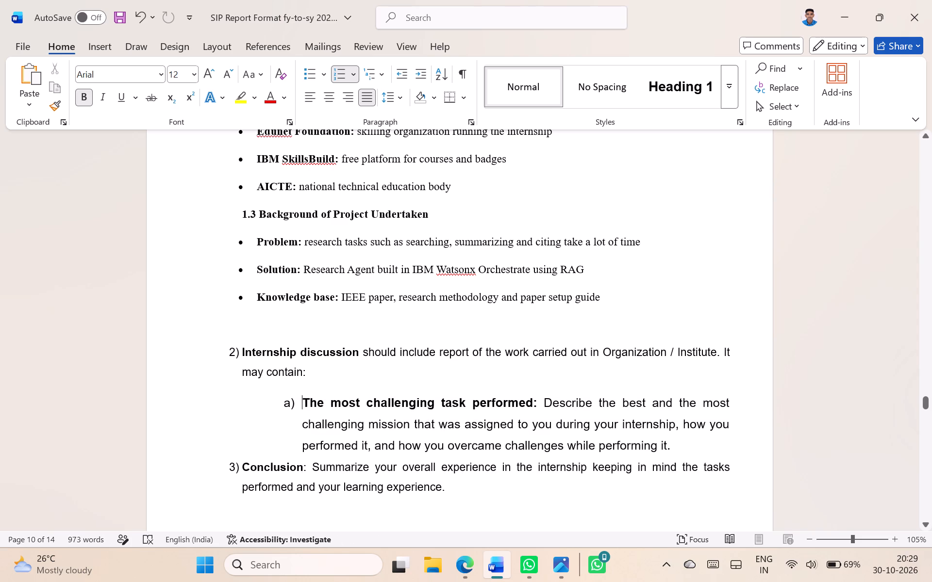
drag(302, 393, 660, 443)
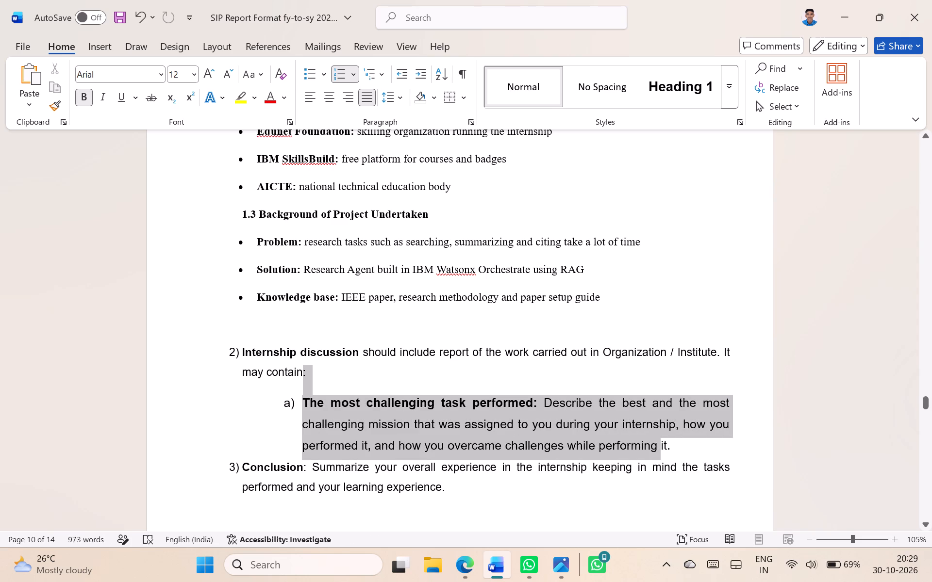
drag(660, 443, 669, 441)
key(Return)
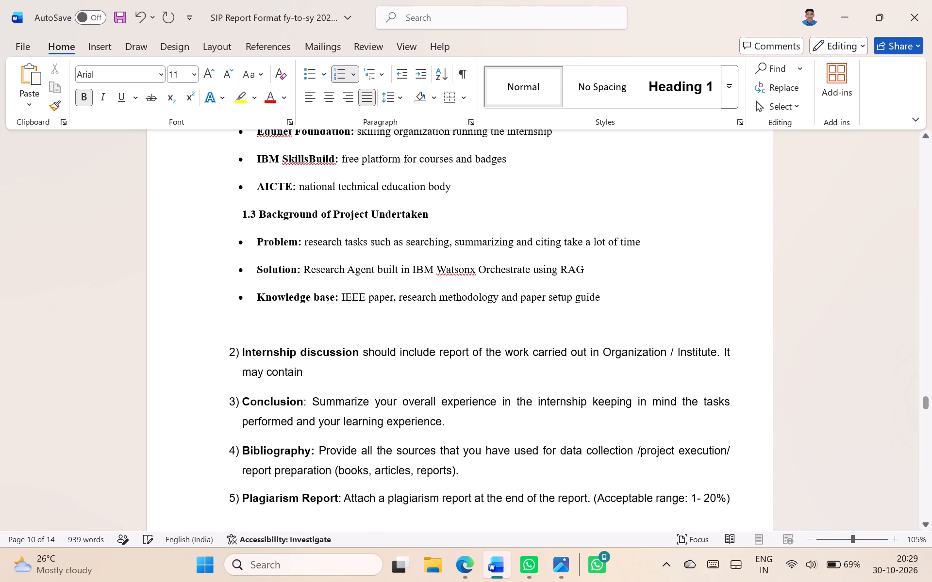
Add an unnumbered blank line between the Internship discussion paragraph and the Conclusion item.
click(318, 374)
key(Return)
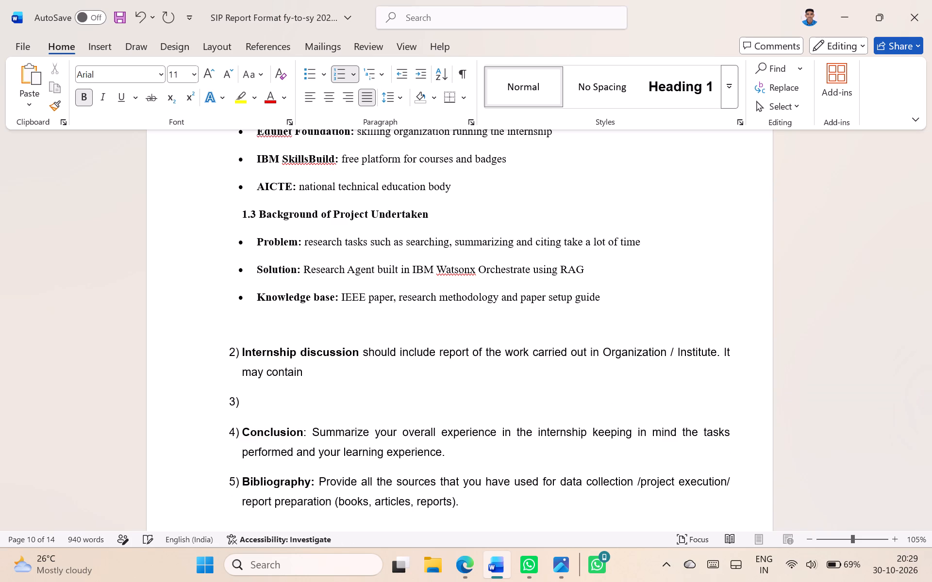
key(BackSpace)
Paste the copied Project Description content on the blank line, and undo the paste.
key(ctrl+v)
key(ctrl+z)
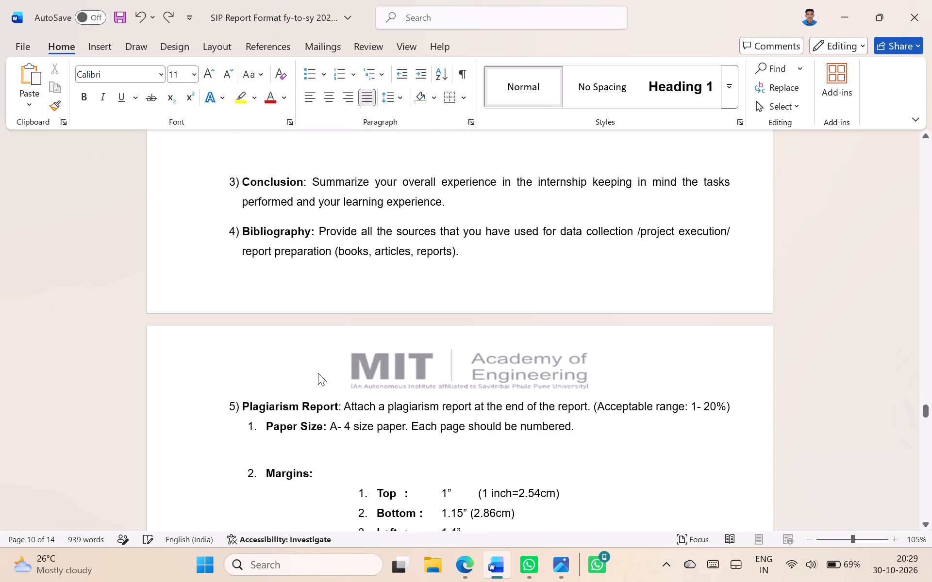
Insert four line breaks after "may contain" in the Internship discussion paragraph.
scroll(320, 319, up, 5)
click(327, 307)
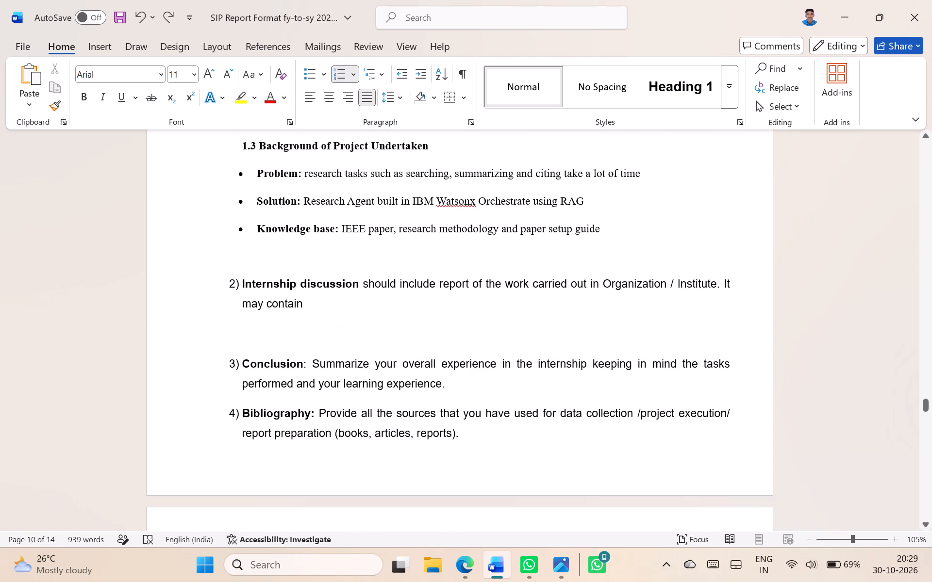
key(shift+Return)
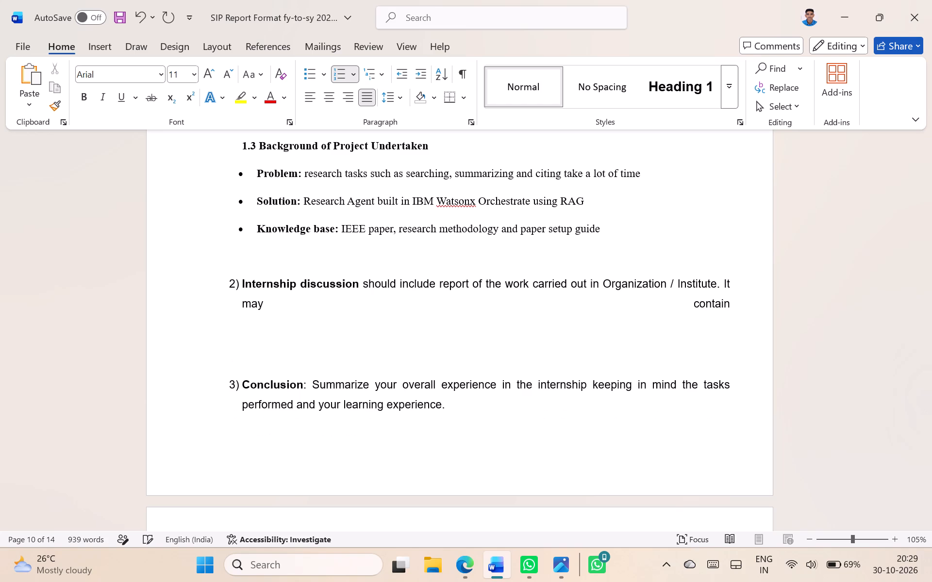
key(shift+Return)
key(shift+Return)
key(shift+Return)
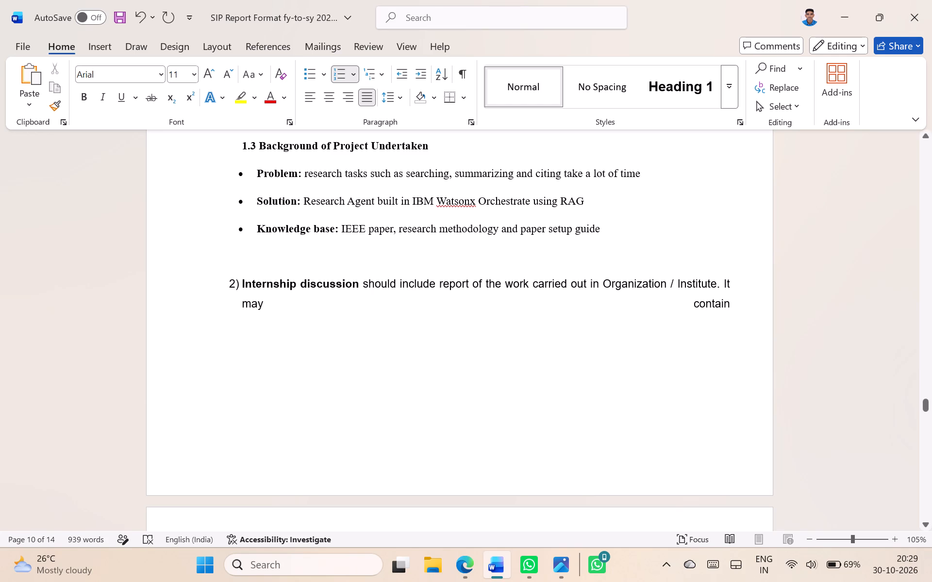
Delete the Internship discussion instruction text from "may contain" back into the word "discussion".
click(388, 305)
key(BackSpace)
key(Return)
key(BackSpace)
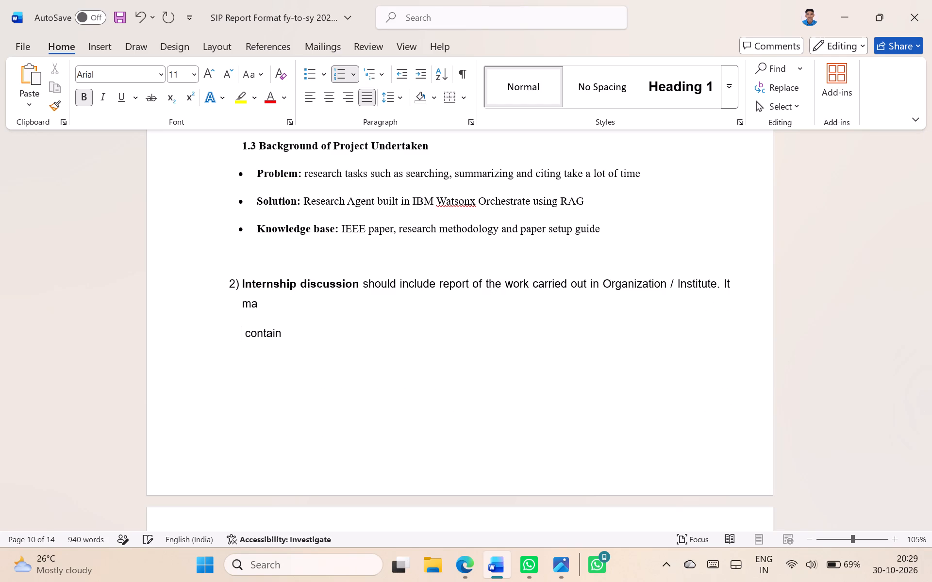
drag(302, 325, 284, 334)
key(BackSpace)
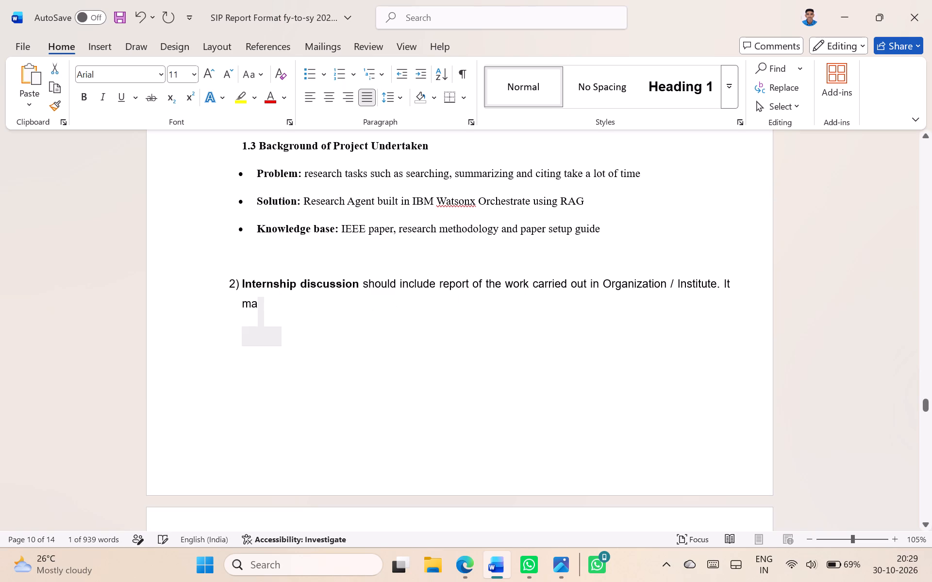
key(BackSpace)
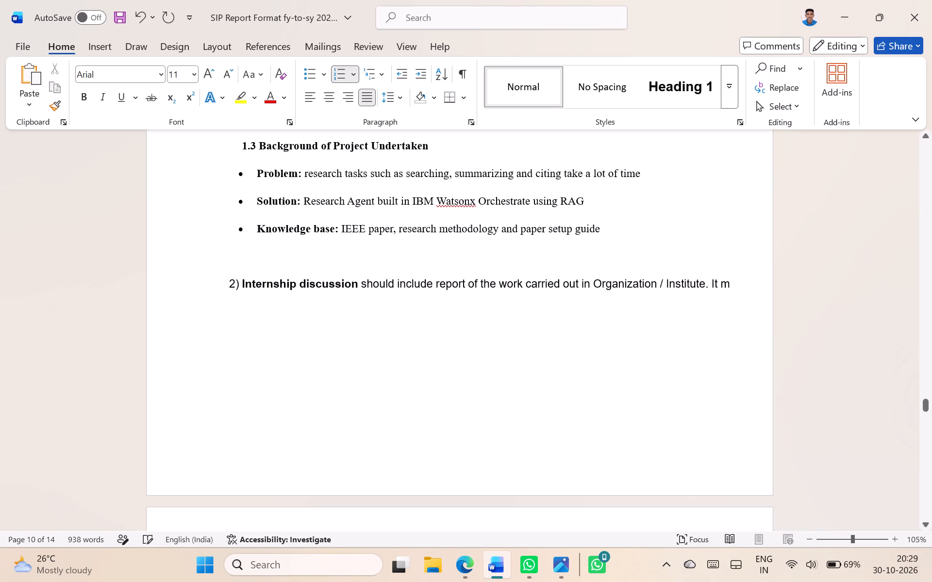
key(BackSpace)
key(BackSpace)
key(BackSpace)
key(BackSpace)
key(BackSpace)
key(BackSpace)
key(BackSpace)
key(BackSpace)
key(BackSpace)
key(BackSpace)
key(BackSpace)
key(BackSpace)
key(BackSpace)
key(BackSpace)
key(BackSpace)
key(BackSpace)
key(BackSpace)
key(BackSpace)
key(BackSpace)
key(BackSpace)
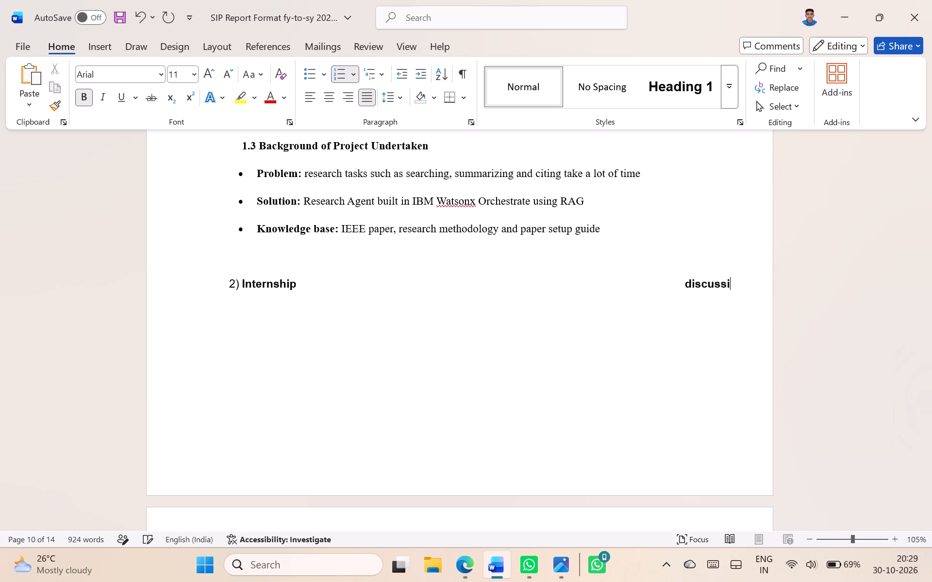
Undo the Internship discussion edits back to the point where its full instruction text and sub-items are restored.
key(ctrl+z)
key(ctrl+z)
key(ctrl+z)
key(ctrl+z)
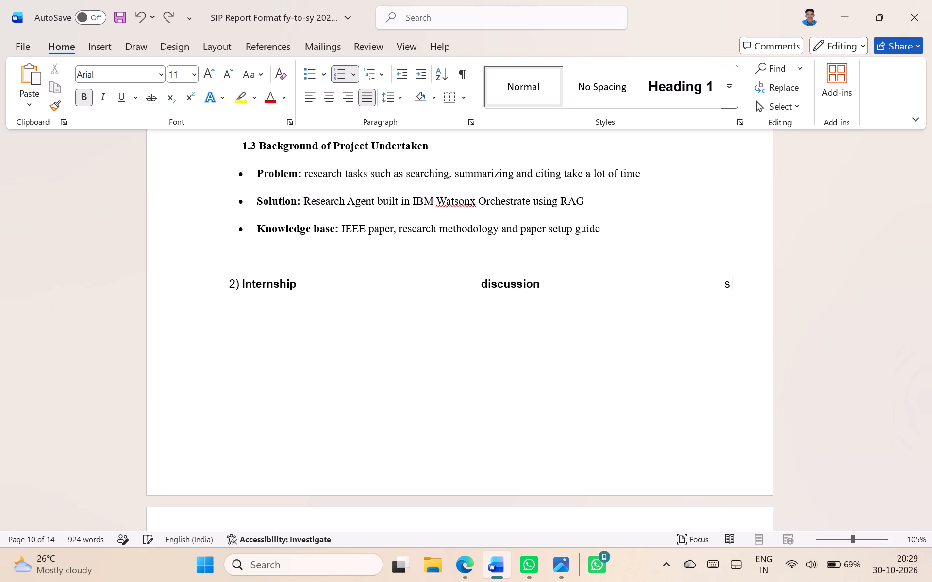
key(ctrl+z)
key(ctrl+z)
key(ctrl+z)
key(ctrl+z)
key(ctrl+z)
key(ctrl+z)
key(ctrl+z)
key(ctrl+z)
key(ctrl+z)
key(ctrl+z)
key(ctrl+z)
key(ctrl+z)
key(ctrl+z)
key(ctrl+z)
key(ctrl+z)
key(ctrl+z)
key(ctrl+z)
key(ctrl+z)
key(ctrl+z)
key(ctrl+z)
key(ctrl+z)
key(ctrl+z)
key(ctrl+z)
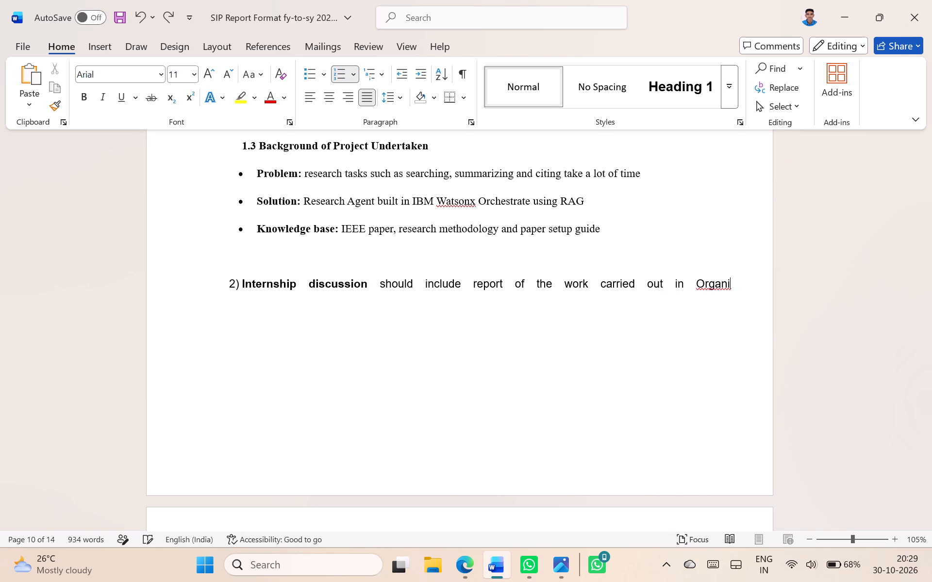
key(ctrl+z)
key(ctrl+z)
key(ctrl+z)
key(ctrl+z)
key(ctrl+z)
key(ctrl+z)
key(ctrl+z)
key(ctrl+z)
key(ctrl+z)
key(ctrl+z)
key(ctrl+z)
key(ctrl+z)
key(ctrl+z)
key(ctrl+z)
key(ctrl+z)
key(ctrl+z)
key(ctrl+z)
key(ctrl+z)
key(ctrl+z)
key(ctrl+z)
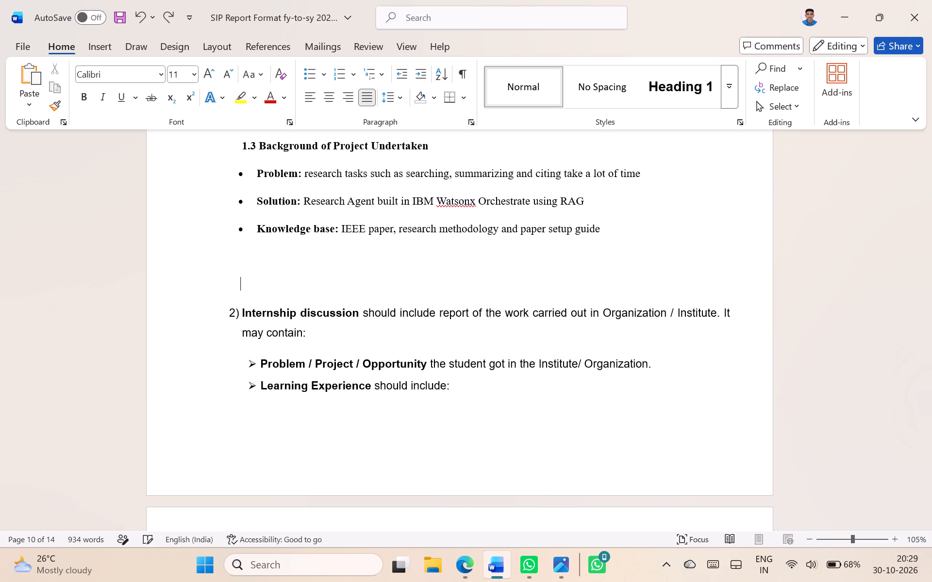
Delete the Internship discussion sub-items from "Problem / Project / Opportunity" through "The most challenging task performed".
scroll(168, 213, down, 2)
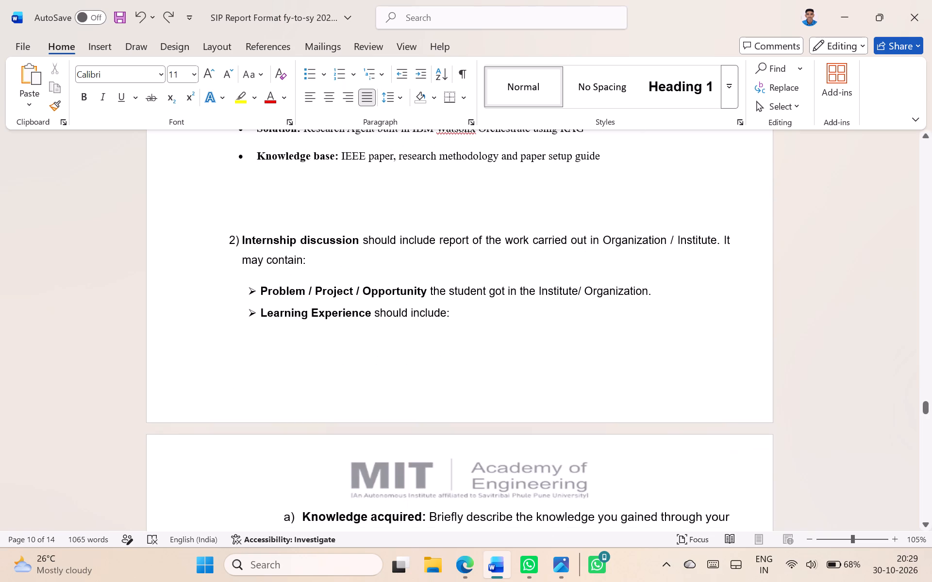
click(247, 289)
scroll(271, 282, down, 5)
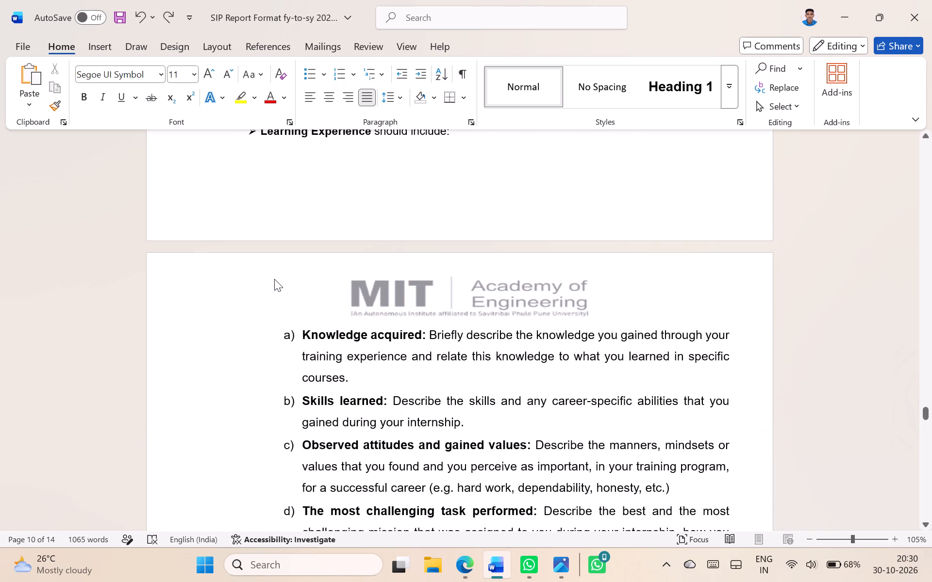
scroll(274, 278, down, 4)
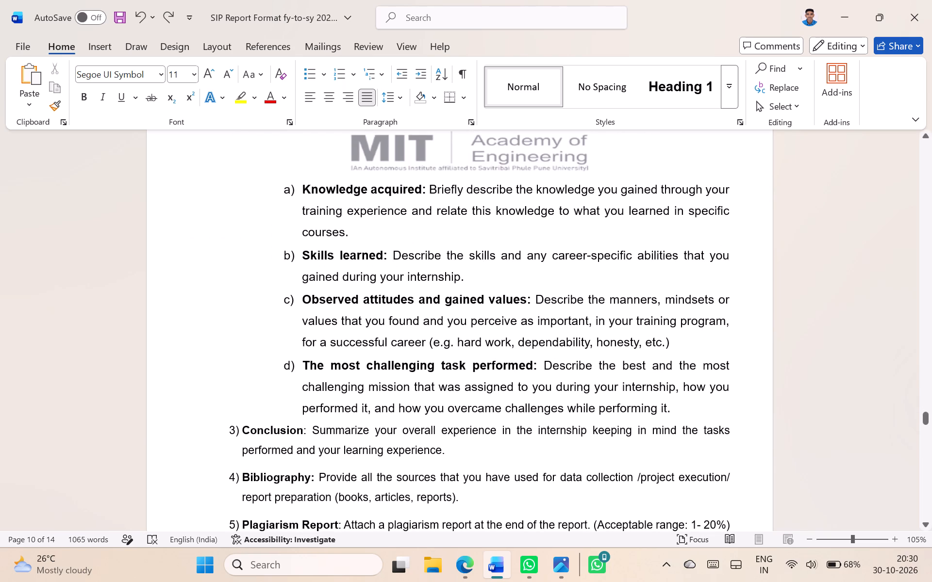
shift+click(683, 407)
key(BackSpace)
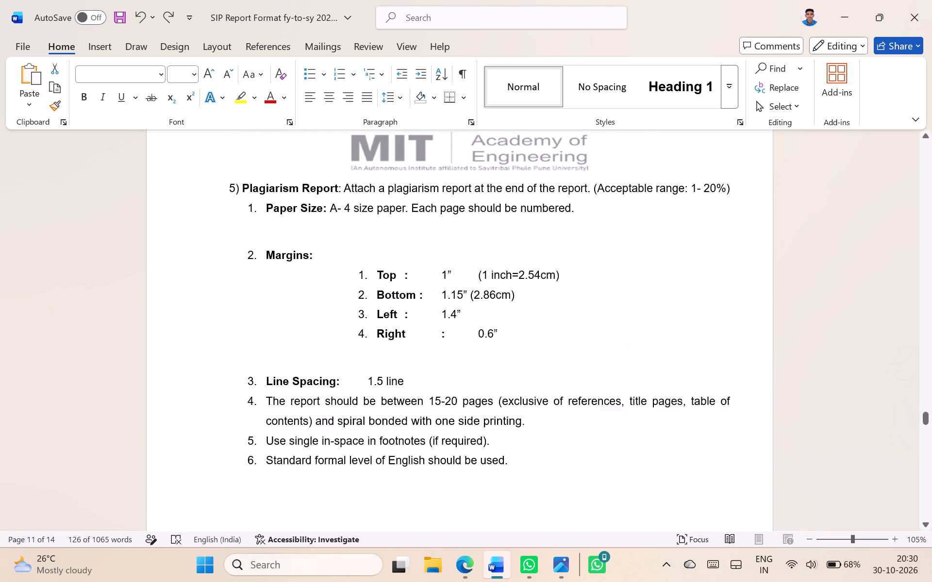
Add an unnumbered blank paragraph with six line breaks between the Internship discussion paragraph and the Conclusion item.
scroll(512, 207, up, 3)
scroll(504, 269, up, 2)
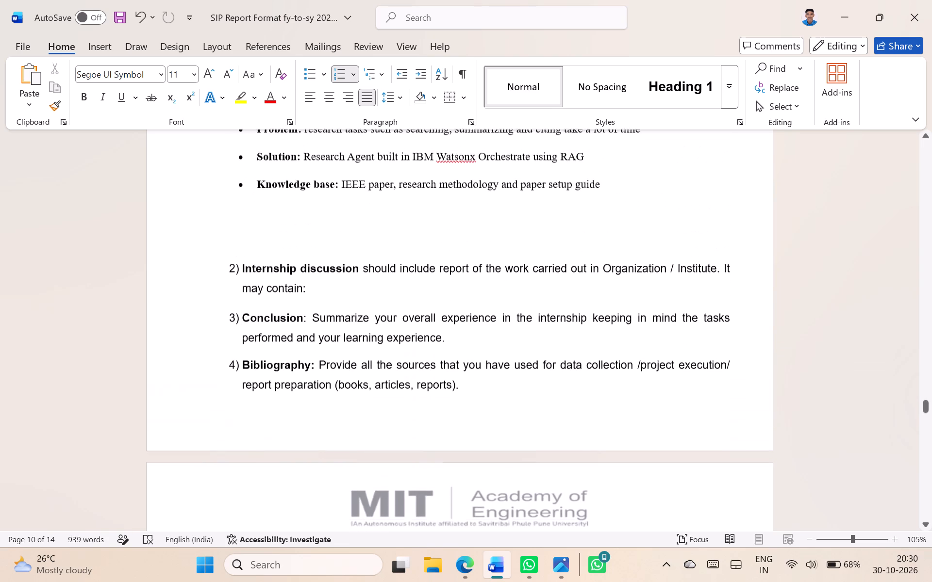
click(349, 302)
key(Return)
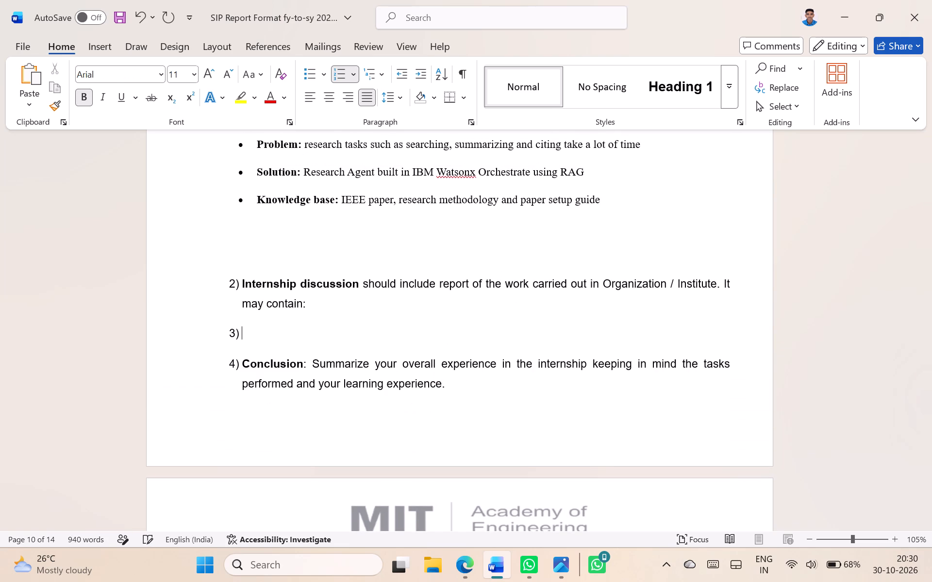
key(BackSpace)
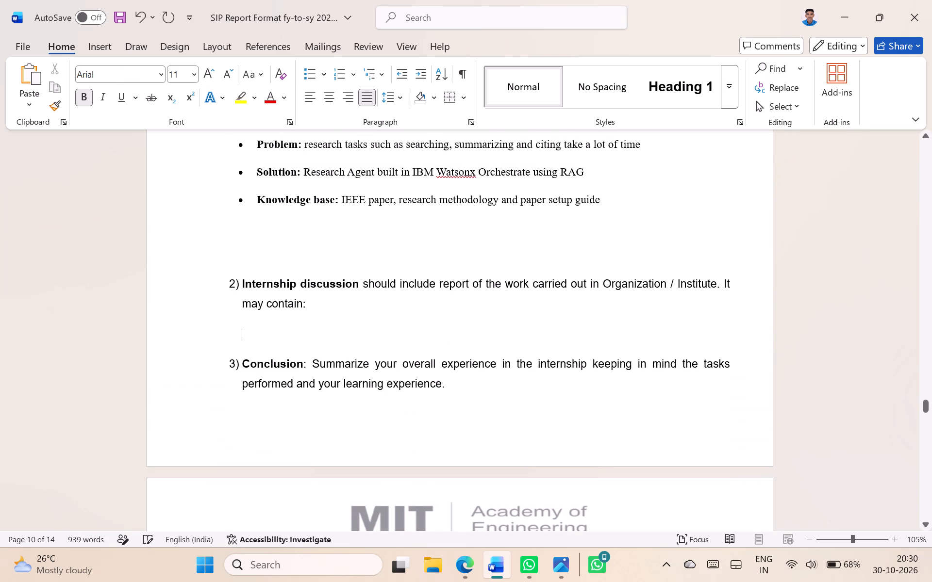
shift+scroll(158, 146, down, 2)
key(shift+Return)
key(shift+Return)
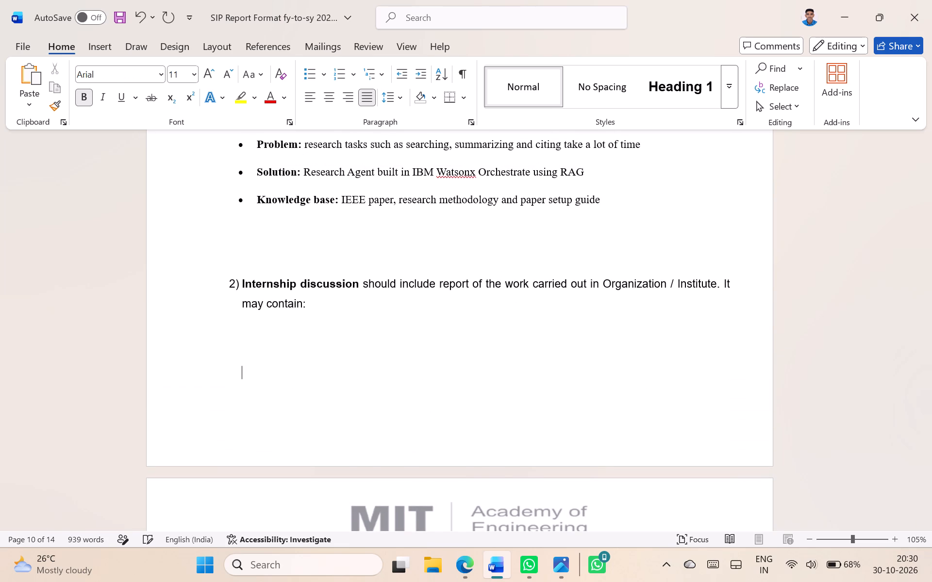
key(shift+Return)
key(shift+Return)
key(shift+Return)
key(shift+Return)
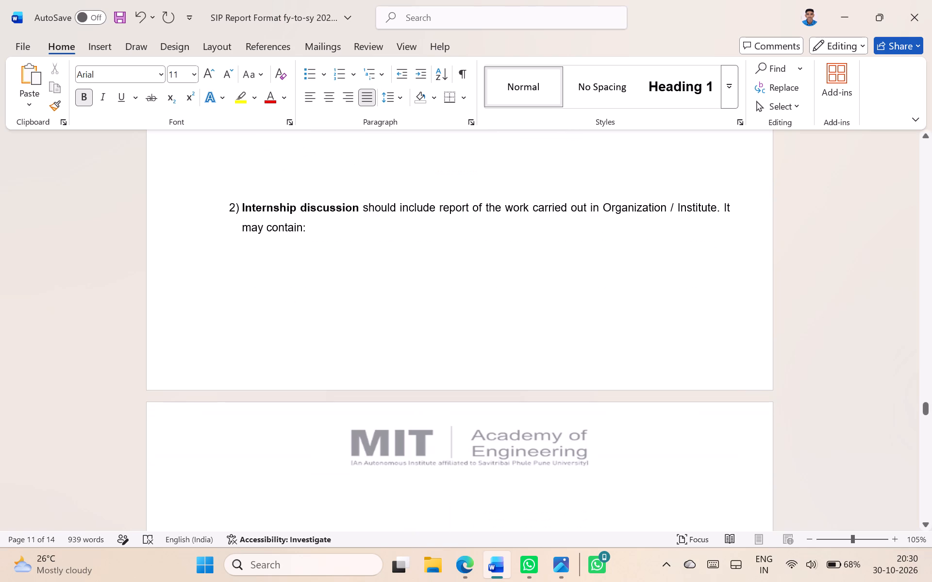
Copy the selected Project Description content from the Claude chat in Edge and paste it in Word on the blank line below "may contain:".
click(255, 249)
click(248, 257)
click(466, 566)
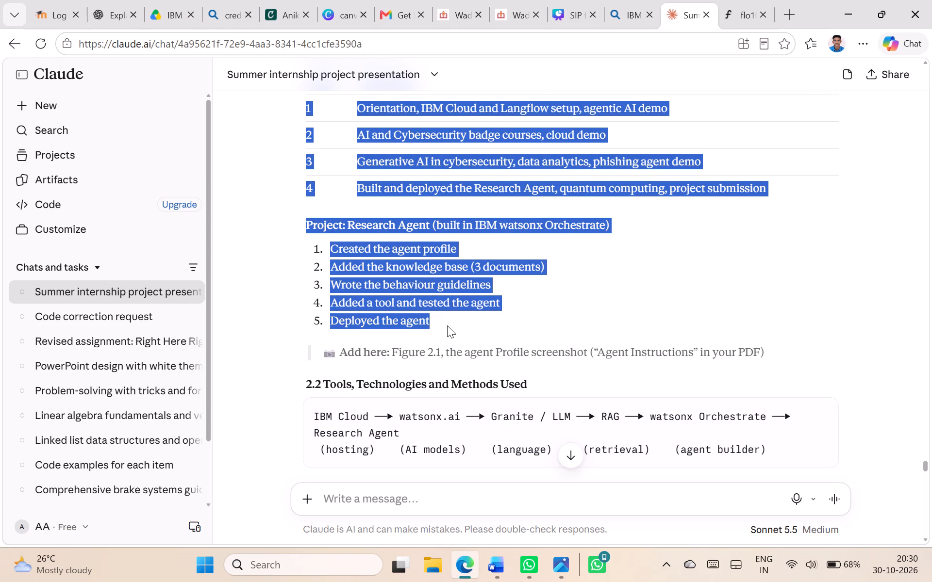
key(ctrl+c)
click(484, 564)
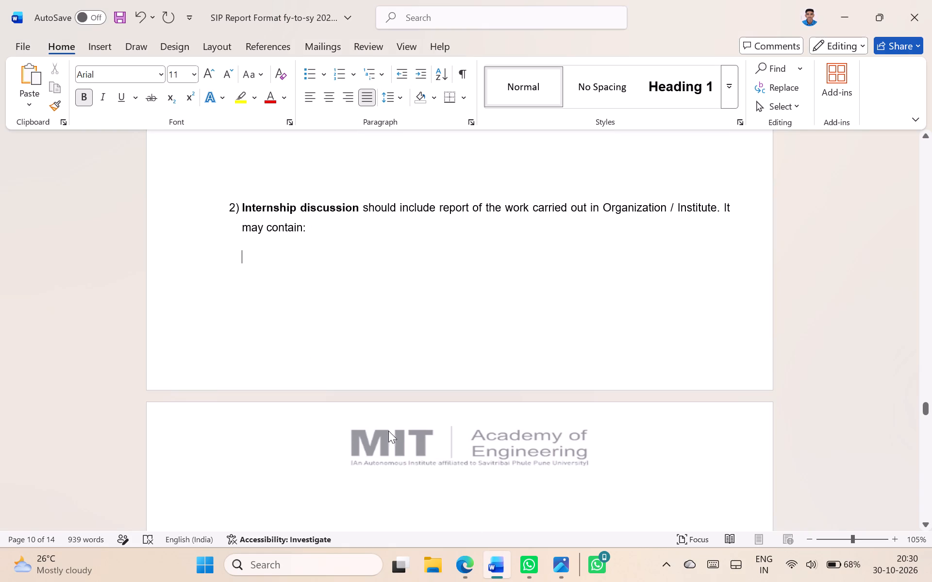
key(ctrl+v)
Delete the pasted "2. Project Description" heading and remove the indent of the "2.1 Description of Tasks and Assignments" heading.
scroll(316, 263, up, 5)
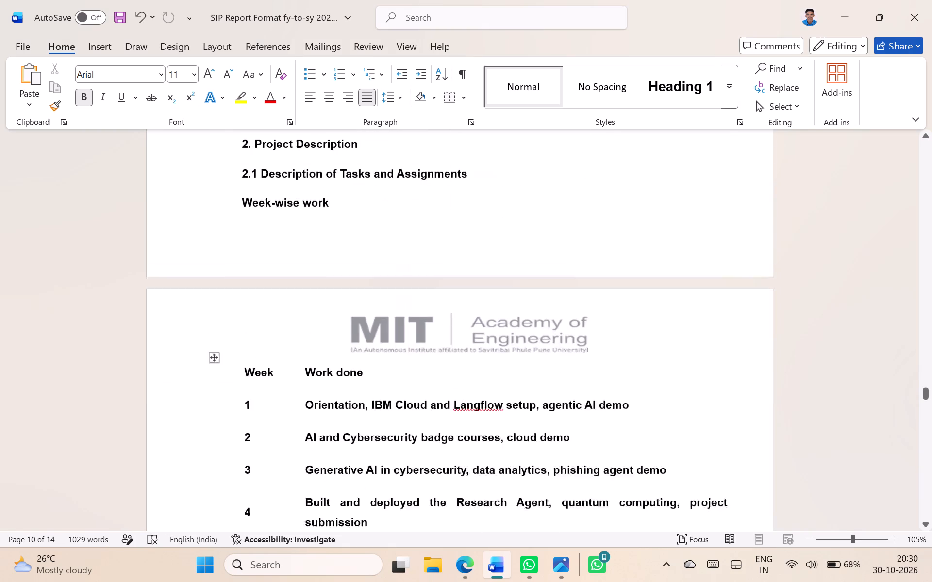
scroll(316, 262, up, 6)
scroll(295, 291, down, 1)
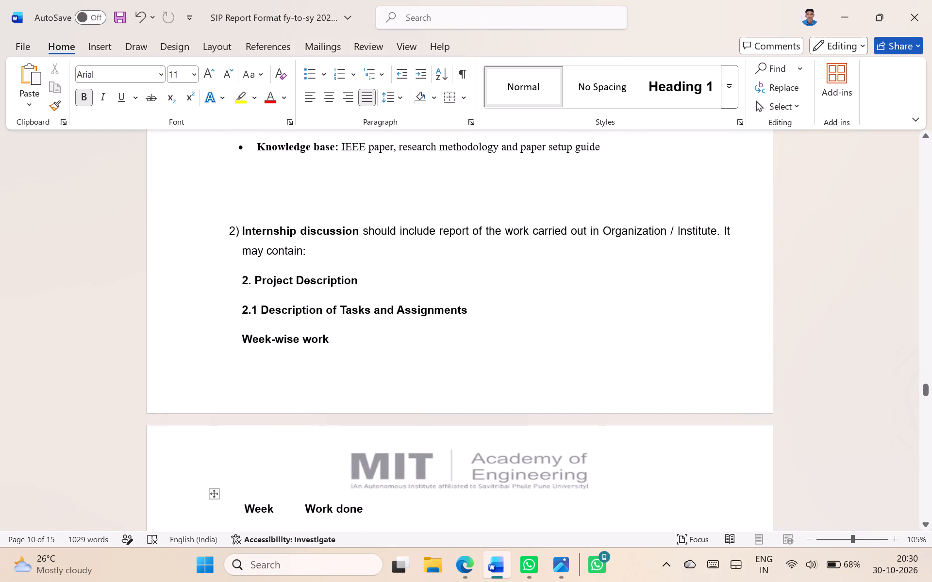
drag(233, 276, 354, 288)
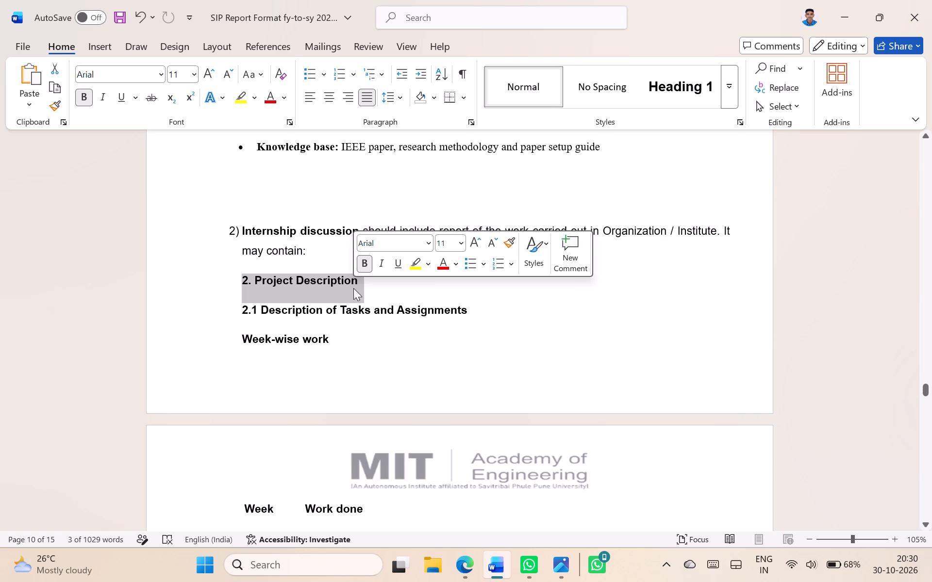
key(BackSpace)
key(BackSpace)
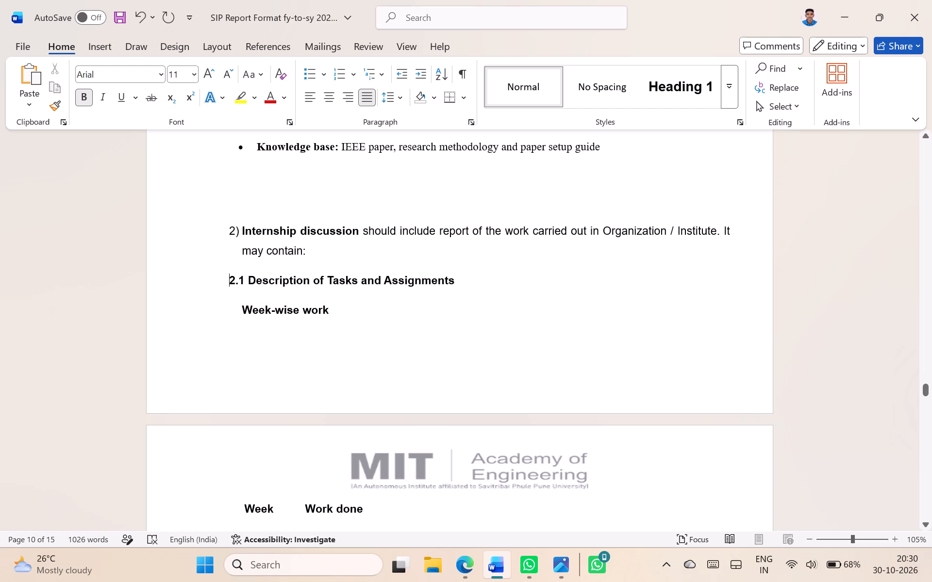
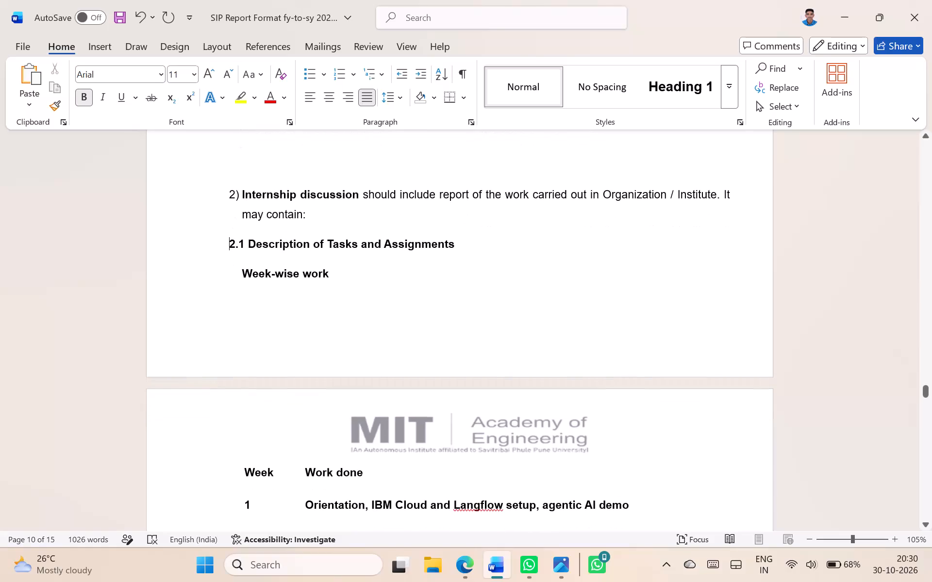
Remove the bold formatting from all rows of the week-wise work table, including the "Week" and "Work done" header.
drag(244, 271, 244, 271)
drag(244, 271, 332, 275)
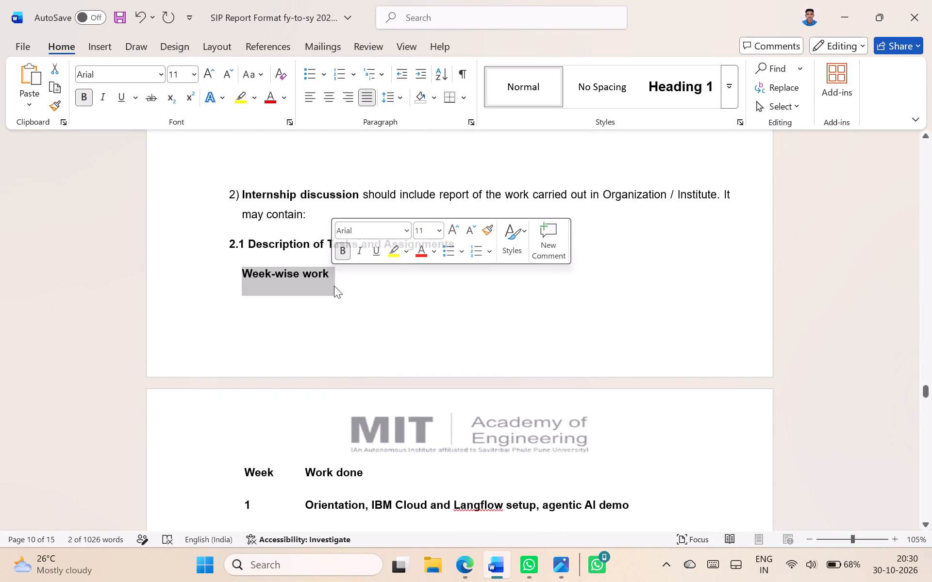
click(334, 286)
scroll(329, 255, up, 5)
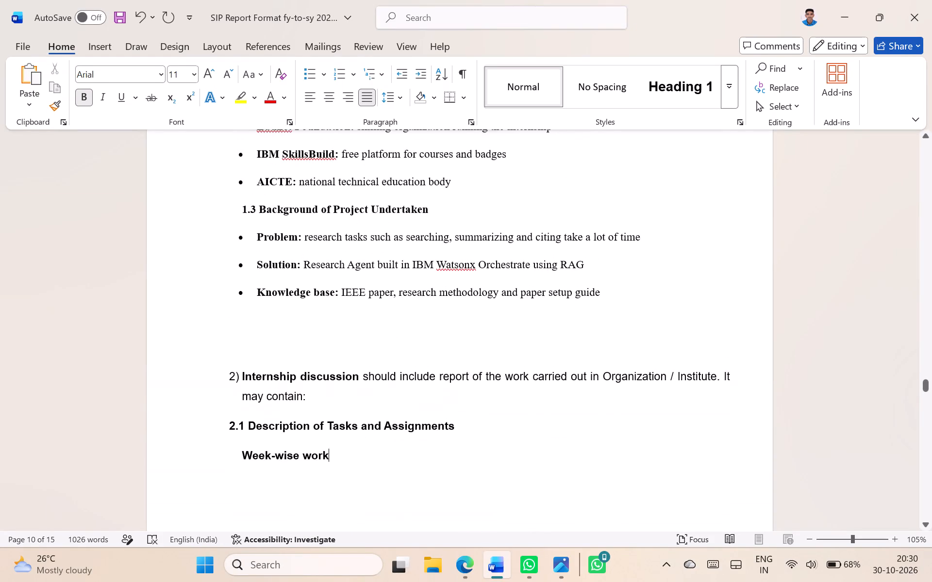
scroll(329, 255, up, 1)
scroll(329, 255, down, 9)
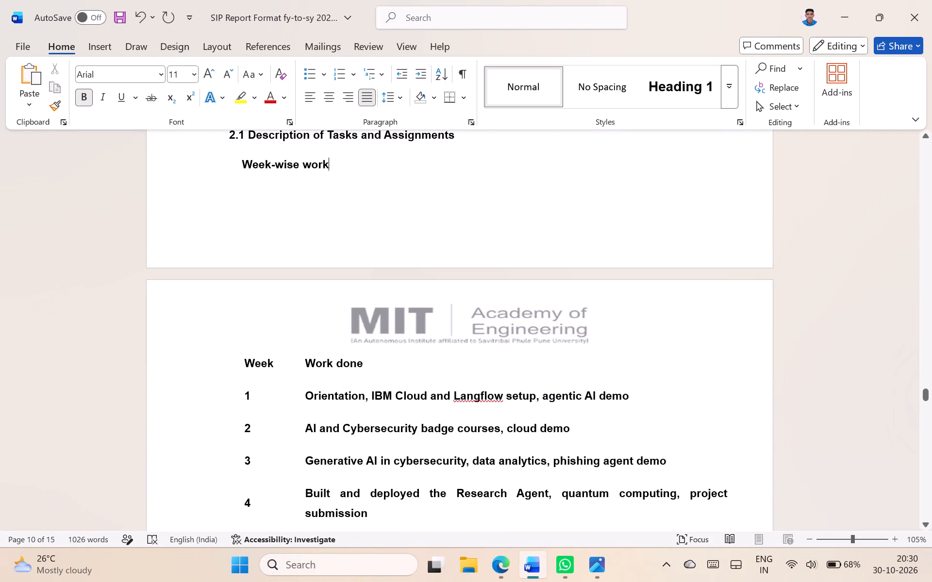
scroll(331, 255, down, 3)
drag(244, 250, 422, 404)
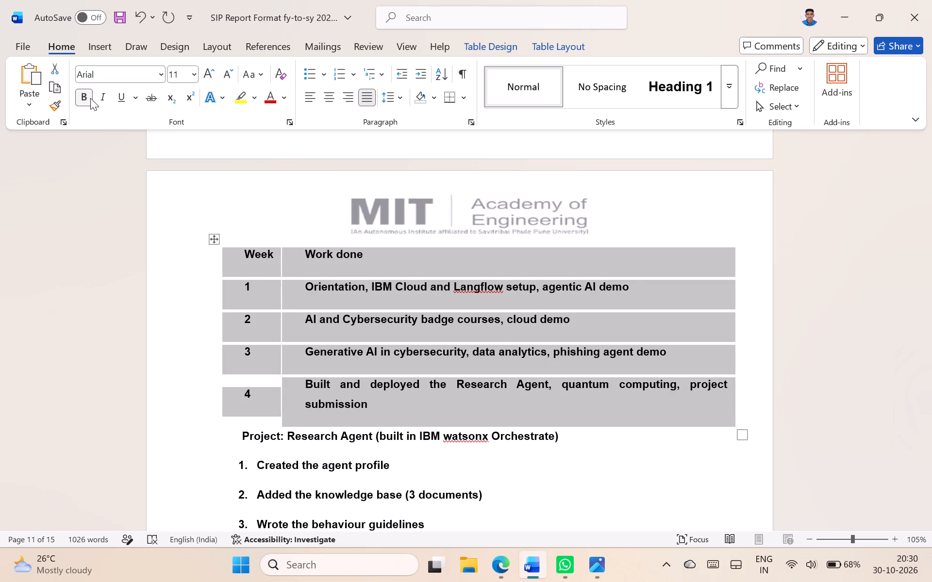
click(90, 97)
click(304, 214)
Remove the bold formatting from the five numbered steps under "Project: Research Agent".
scroll(304, 217, down, 4)
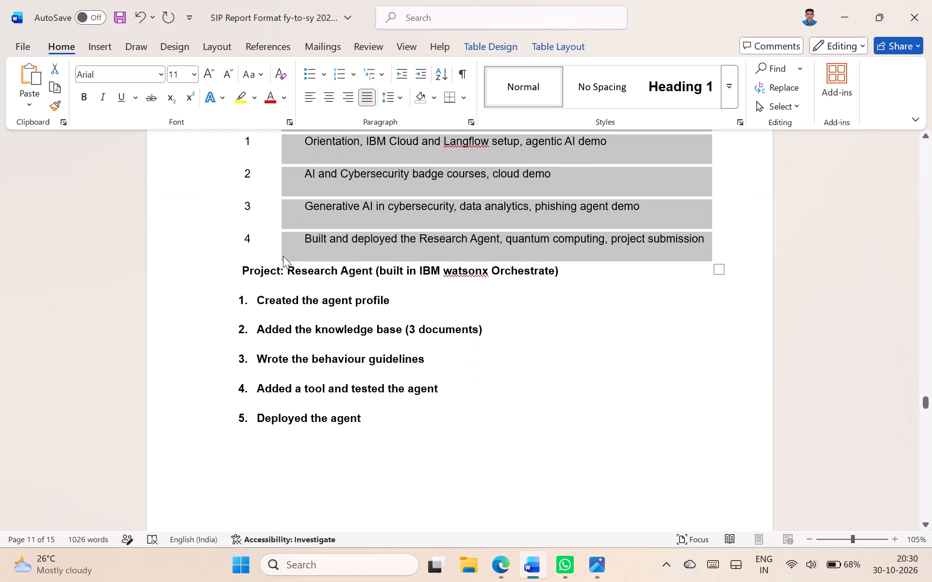
click(367, 294)
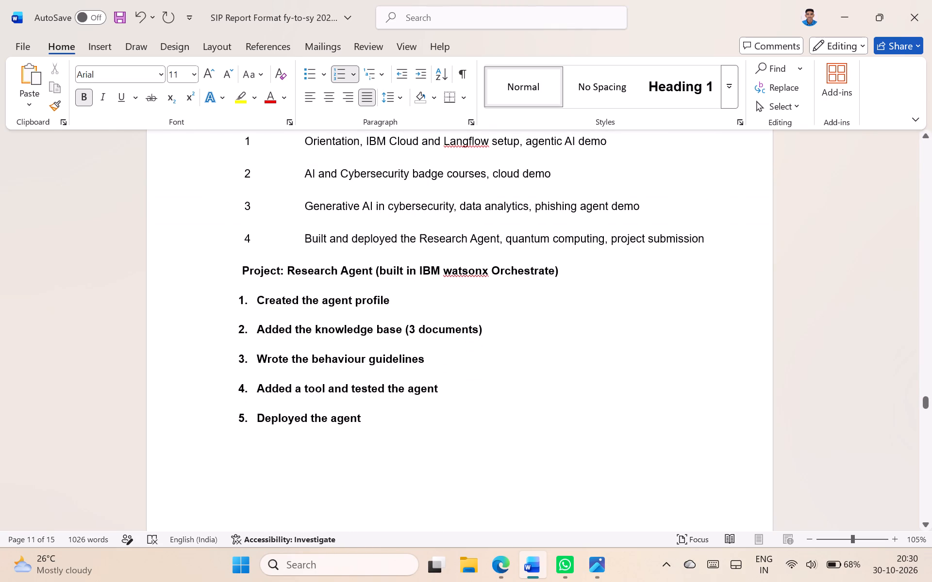
drag(253, 299, 365, 443)
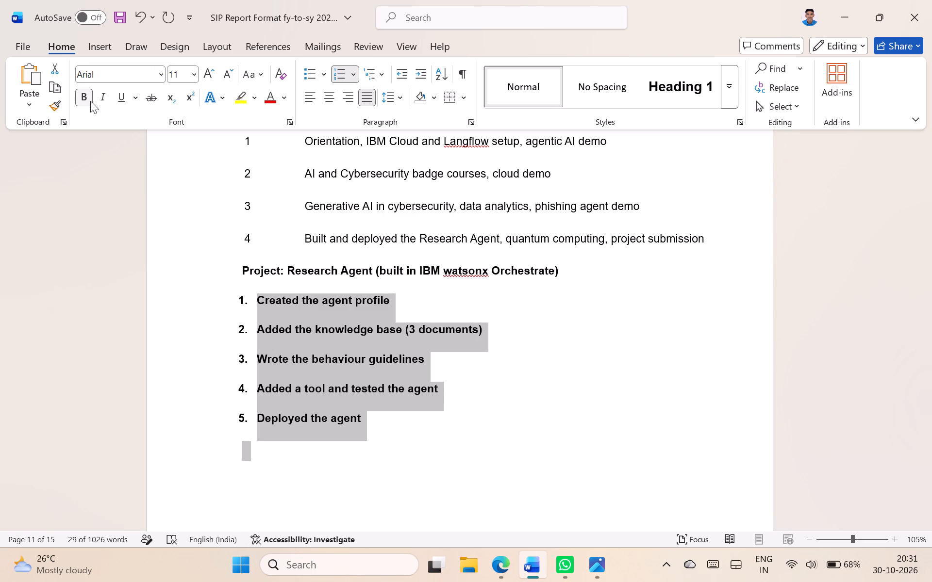
click(89, 100)
click(583, 432)
scroll(340, 260, down, 1)
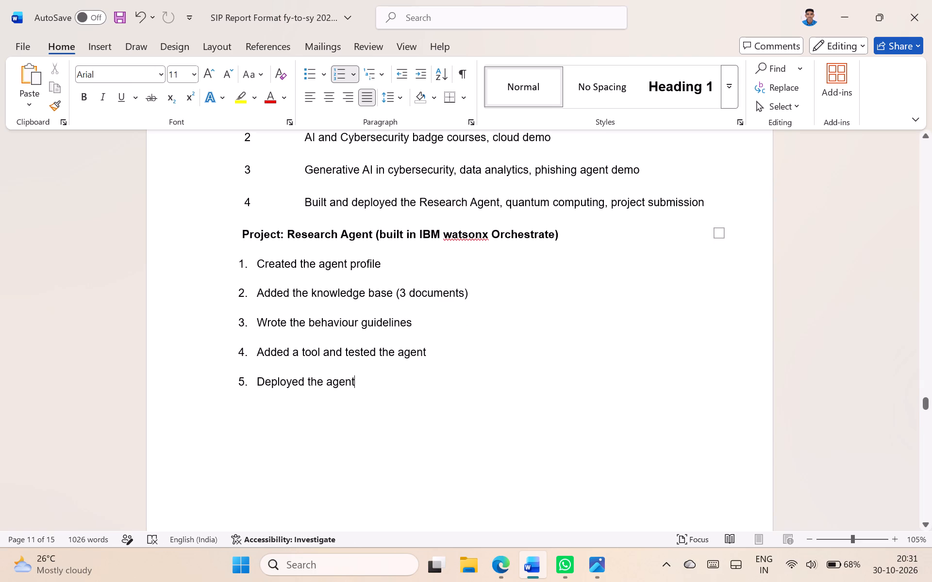
scroll(396, 297, down, 6)
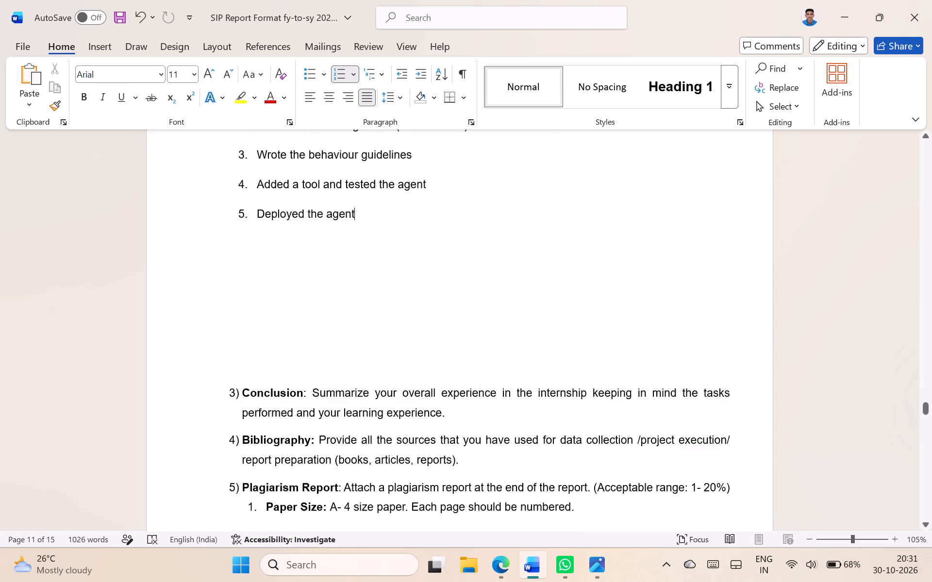
scroll(266, 327, down, 3)
scroll(289, 311, up, 9)
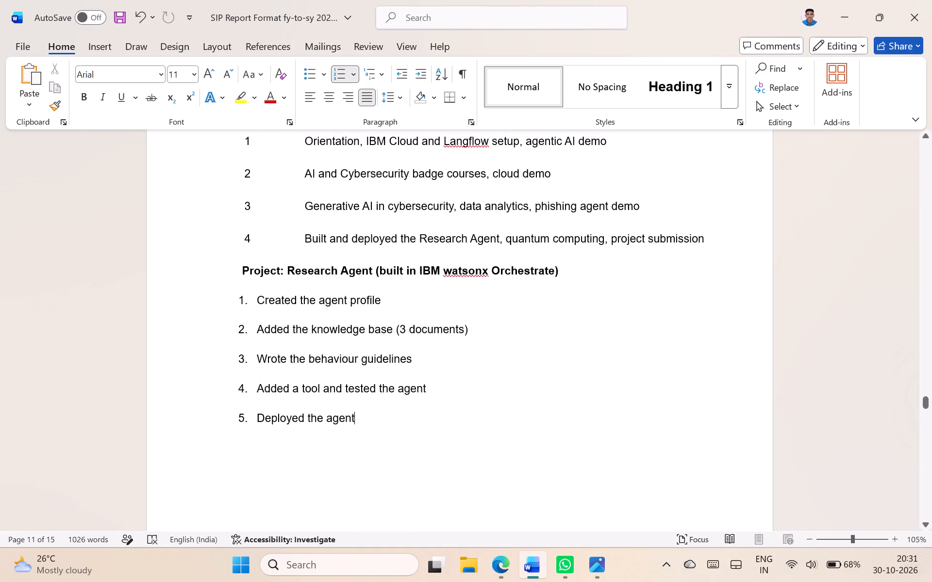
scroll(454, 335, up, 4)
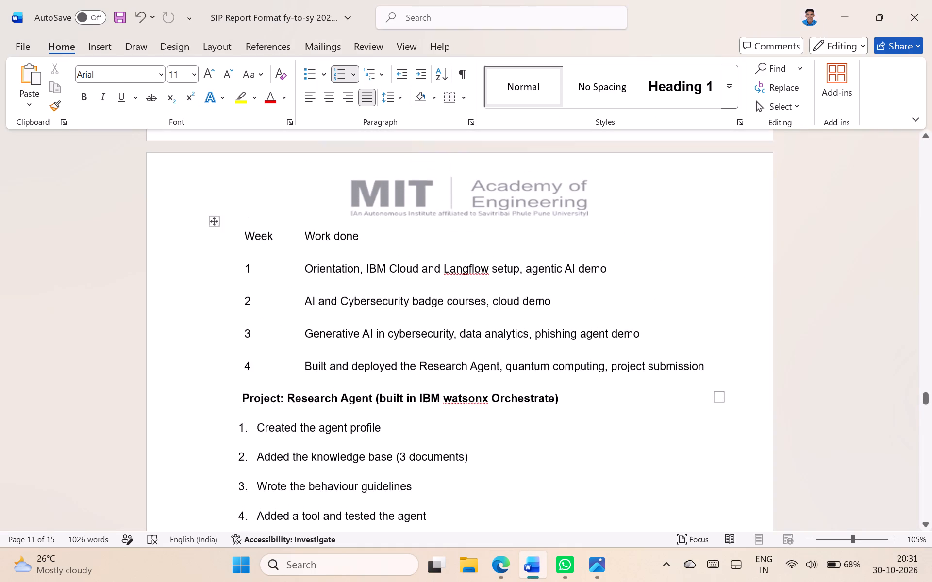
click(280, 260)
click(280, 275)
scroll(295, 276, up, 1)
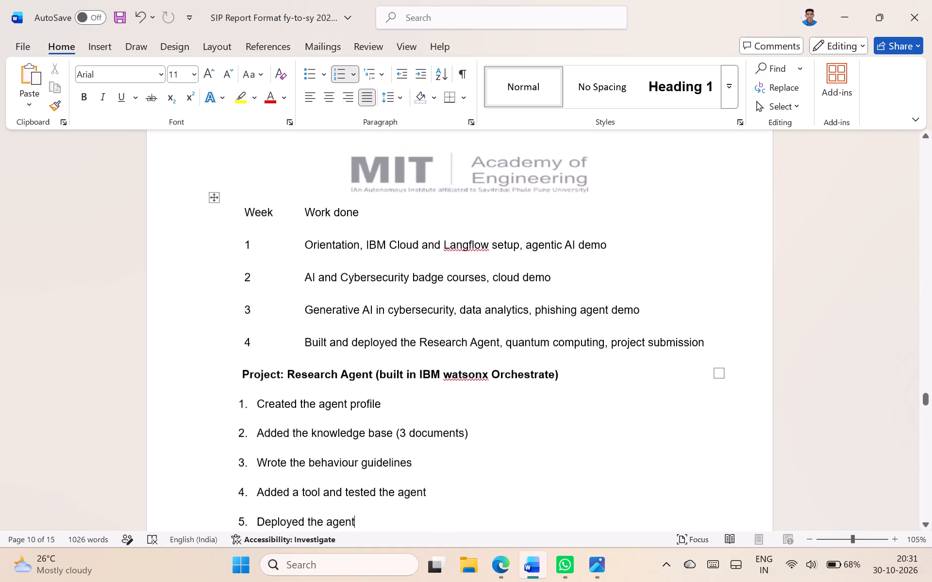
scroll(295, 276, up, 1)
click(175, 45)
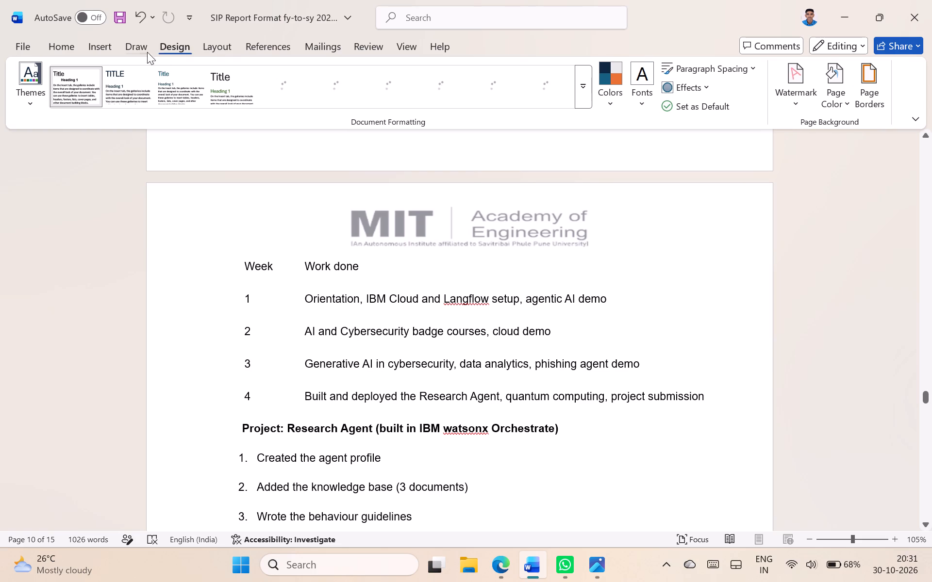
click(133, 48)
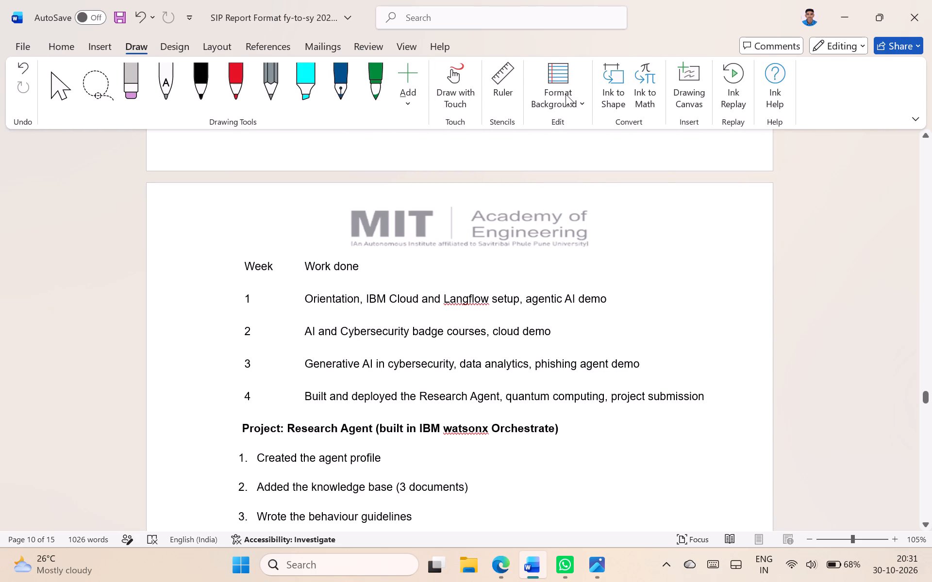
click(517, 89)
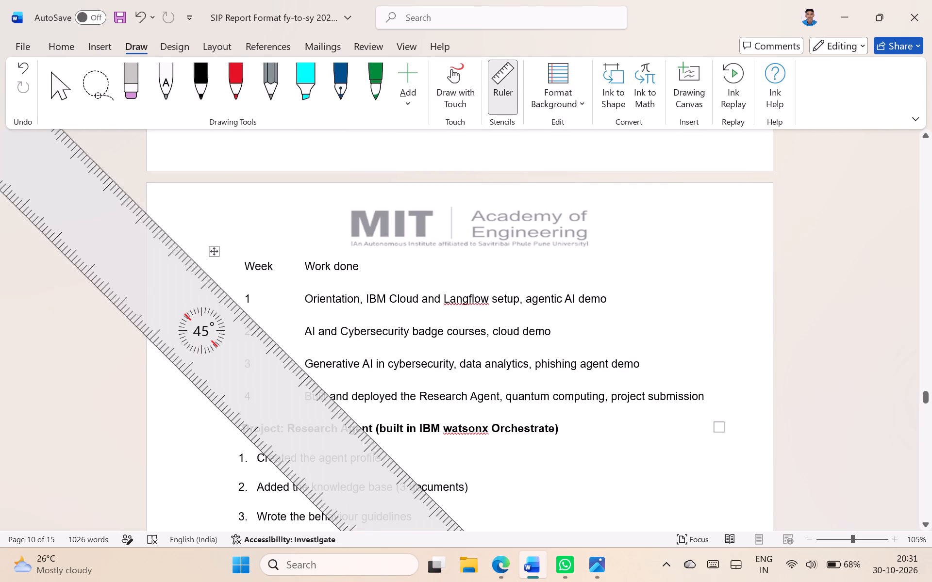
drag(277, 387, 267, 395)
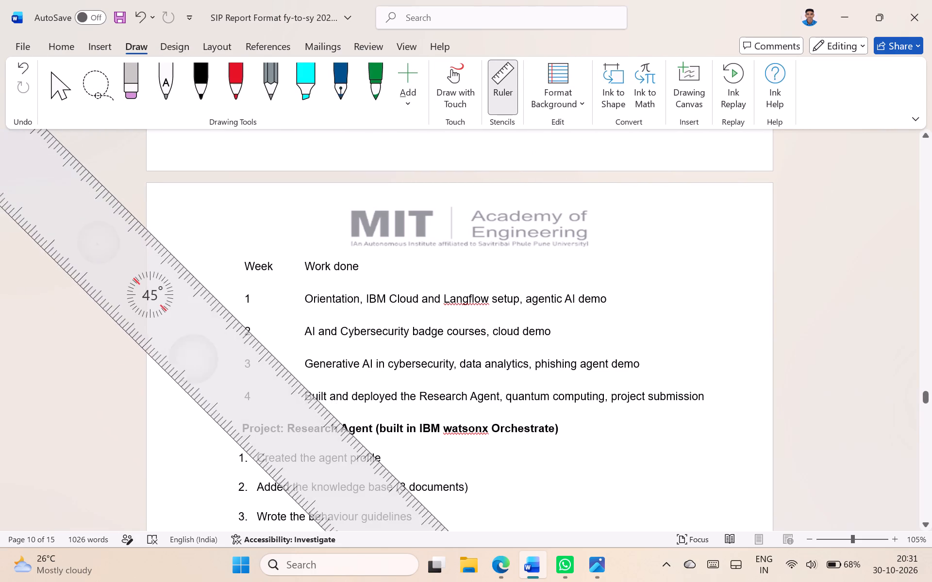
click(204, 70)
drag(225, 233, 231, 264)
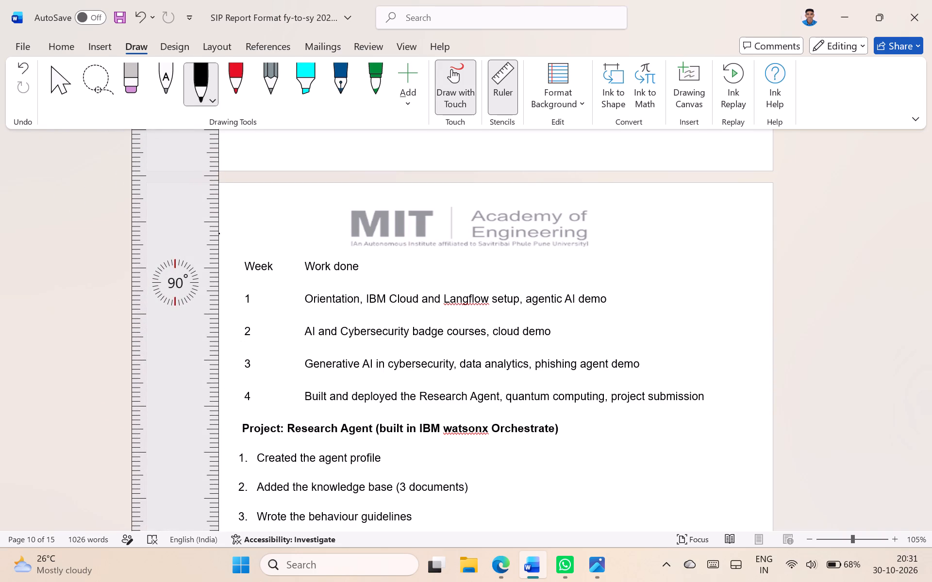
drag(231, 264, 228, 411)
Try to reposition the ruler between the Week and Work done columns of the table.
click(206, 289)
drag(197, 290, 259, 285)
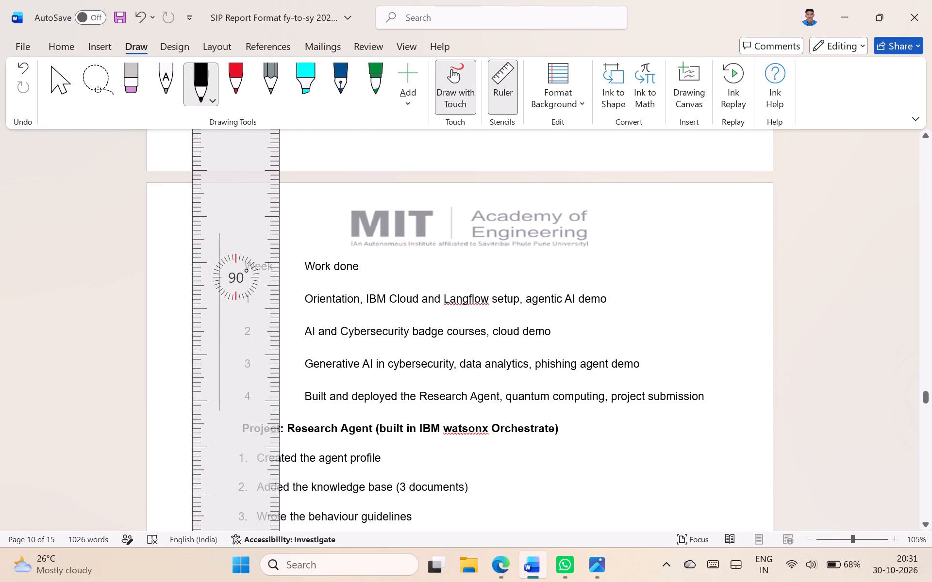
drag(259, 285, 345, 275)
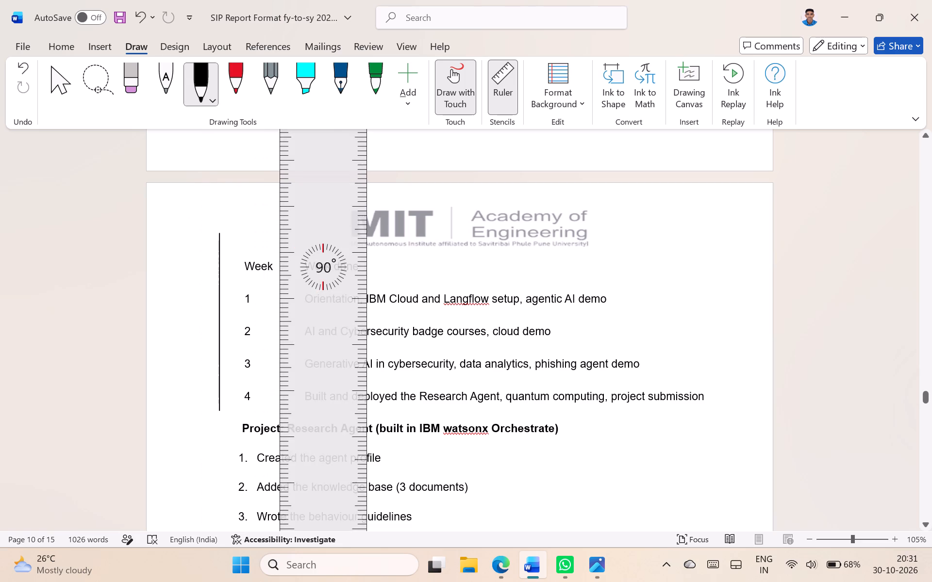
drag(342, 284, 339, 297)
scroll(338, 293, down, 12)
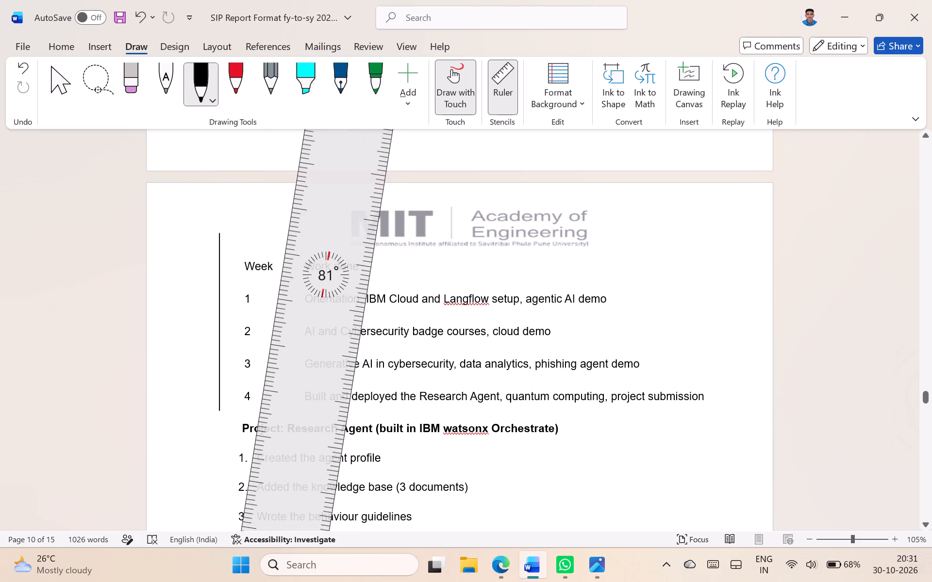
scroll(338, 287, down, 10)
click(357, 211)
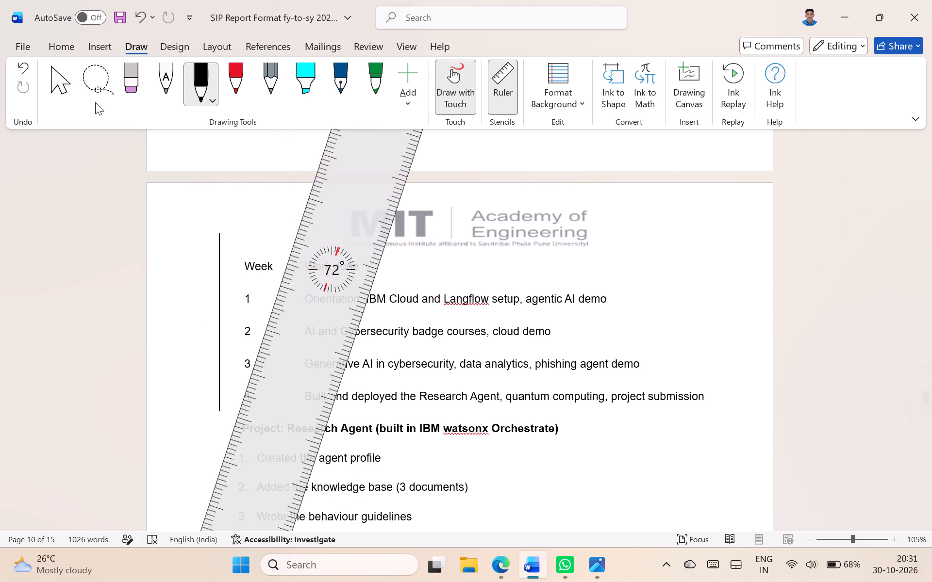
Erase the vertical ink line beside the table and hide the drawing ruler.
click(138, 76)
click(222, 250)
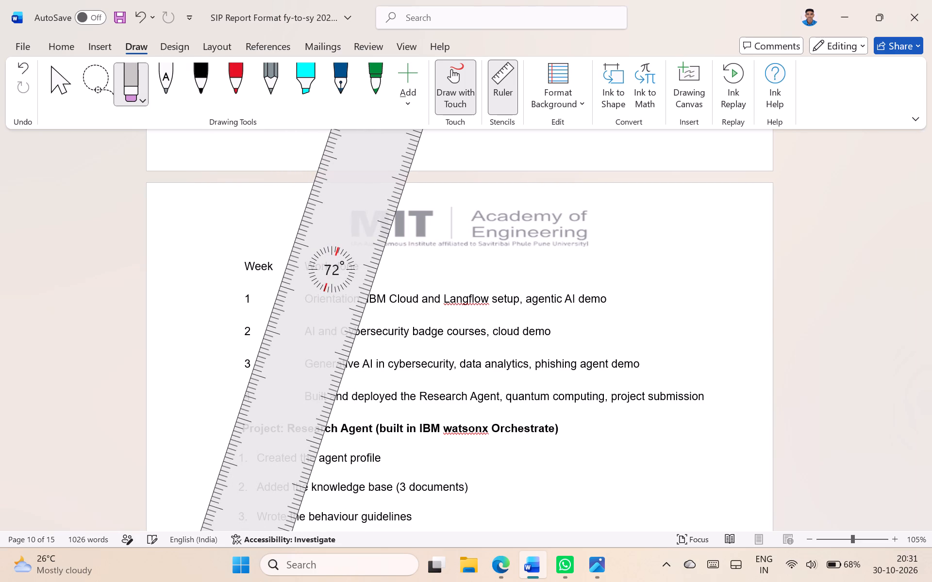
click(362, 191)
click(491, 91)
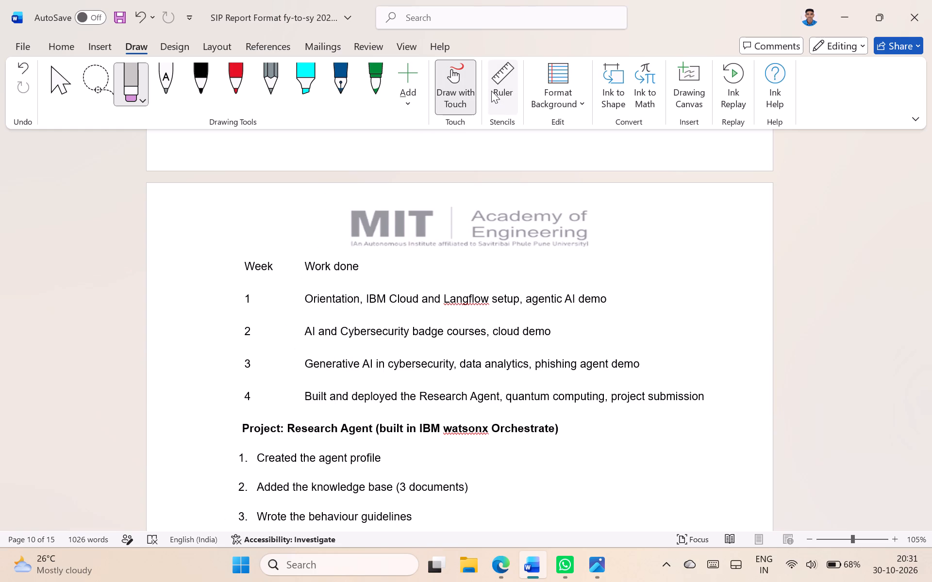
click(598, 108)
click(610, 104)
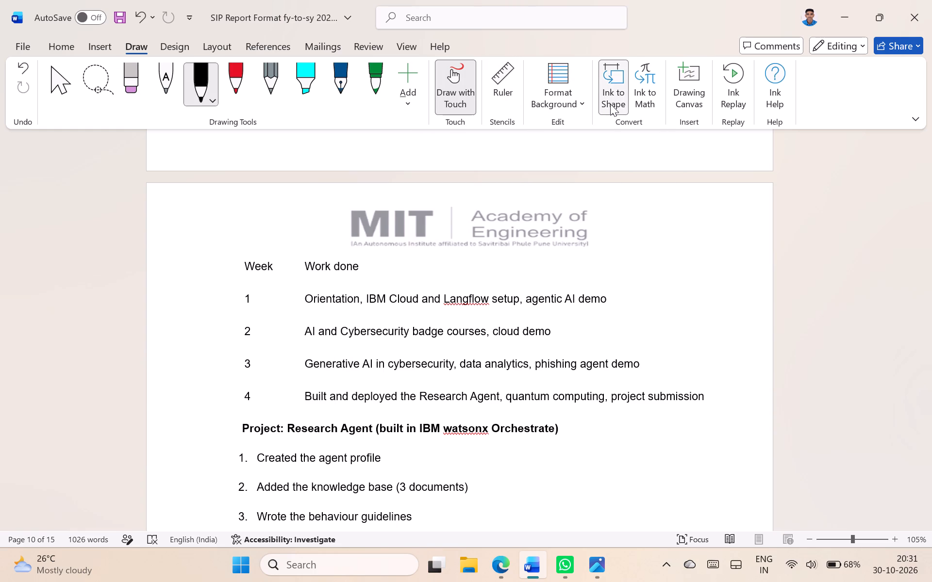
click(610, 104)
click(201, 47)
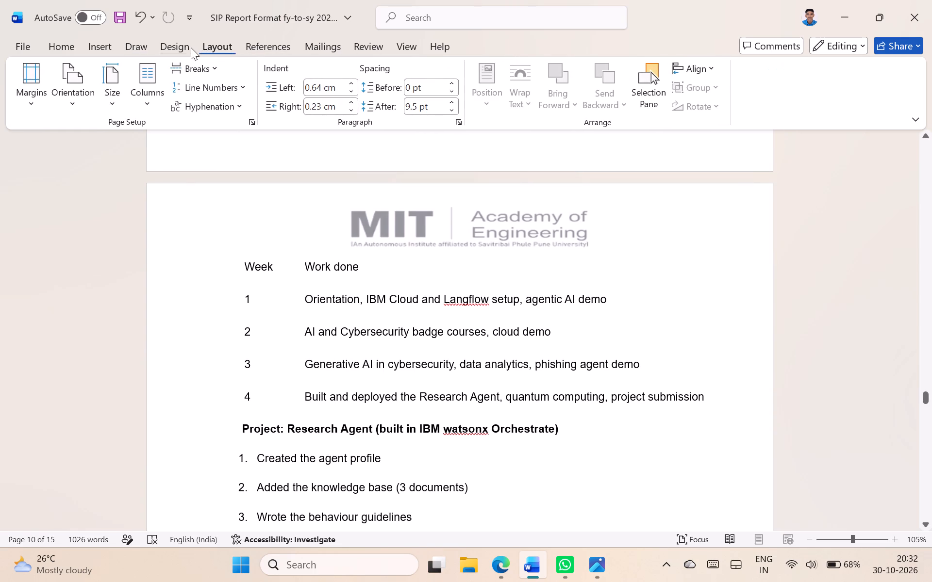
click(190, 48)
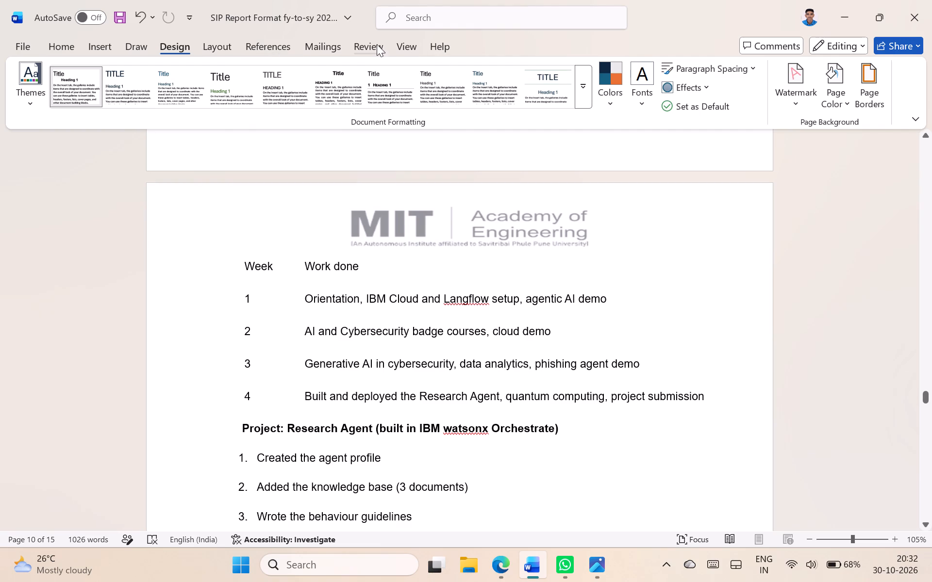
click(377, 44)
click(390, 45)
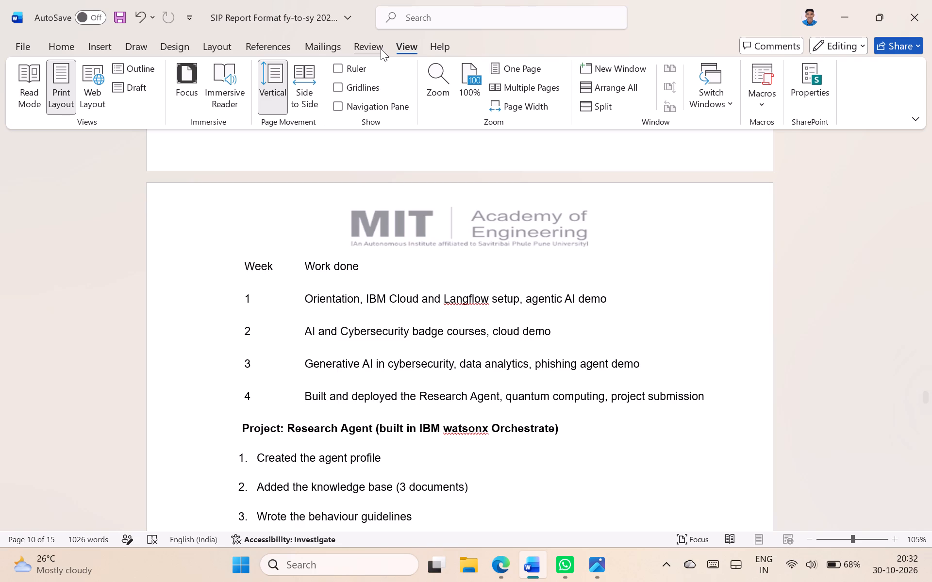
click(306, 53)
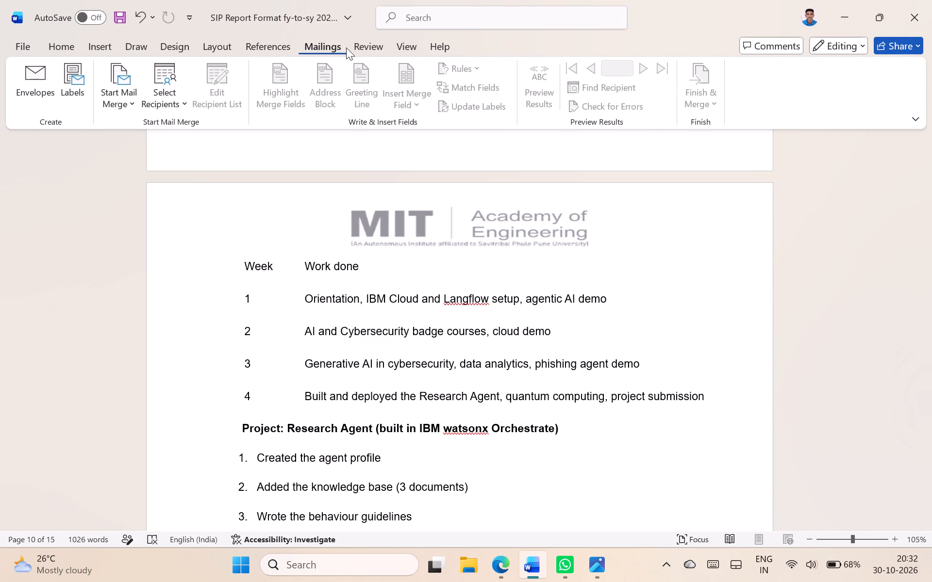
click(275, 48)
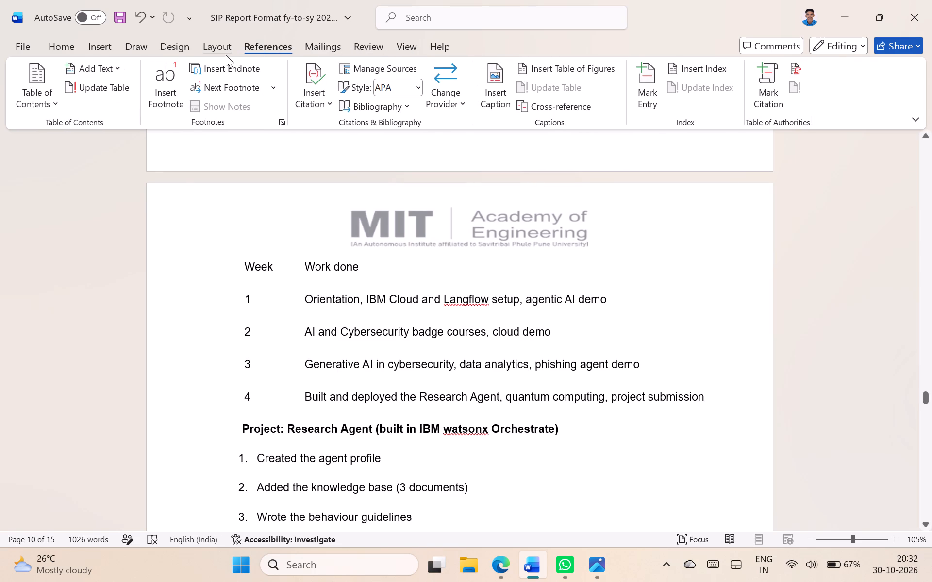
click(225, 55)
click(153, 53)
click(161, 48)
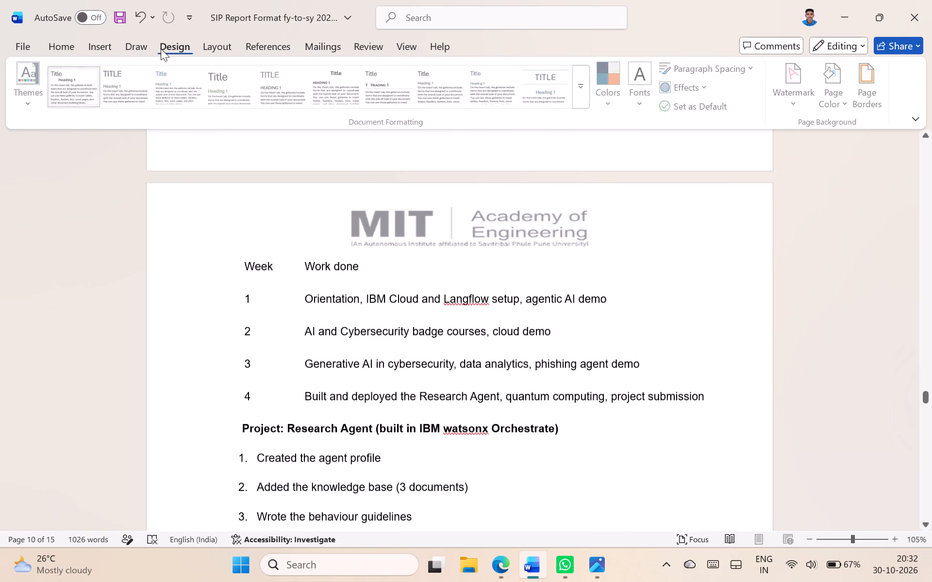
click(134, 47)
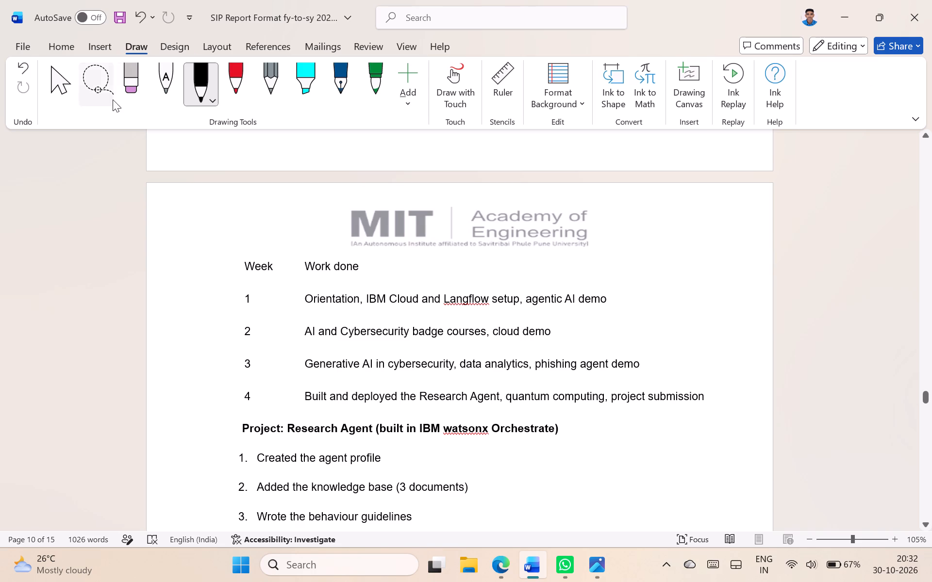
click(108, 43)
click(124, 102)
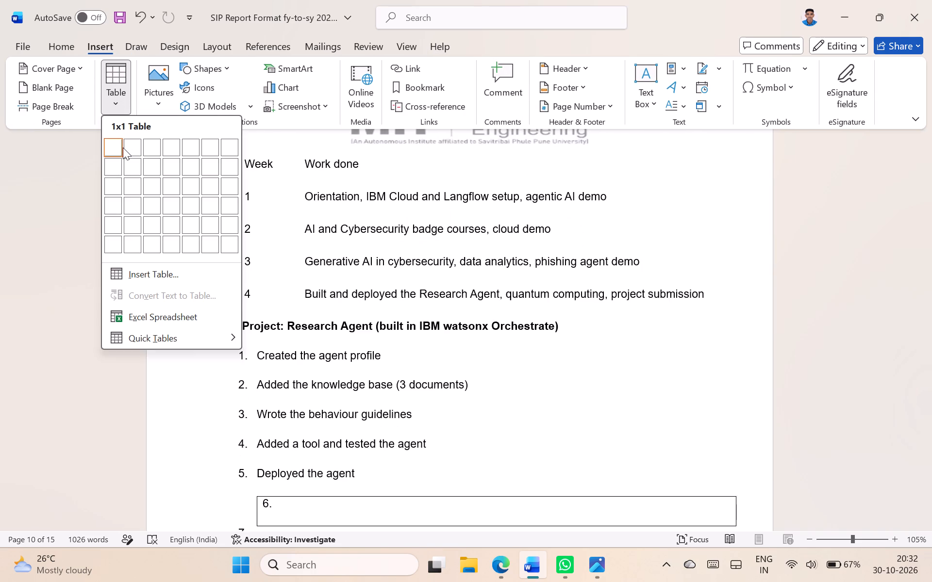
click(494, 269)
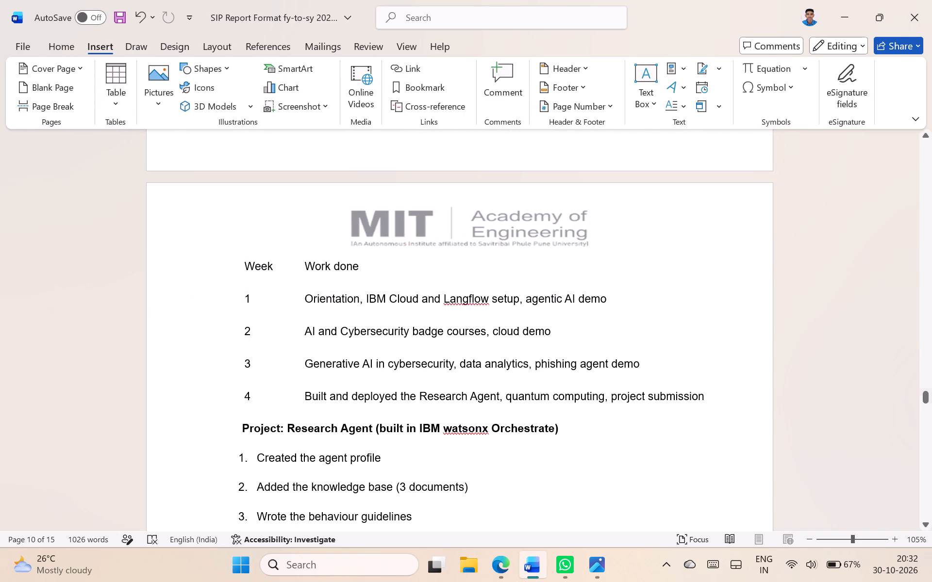